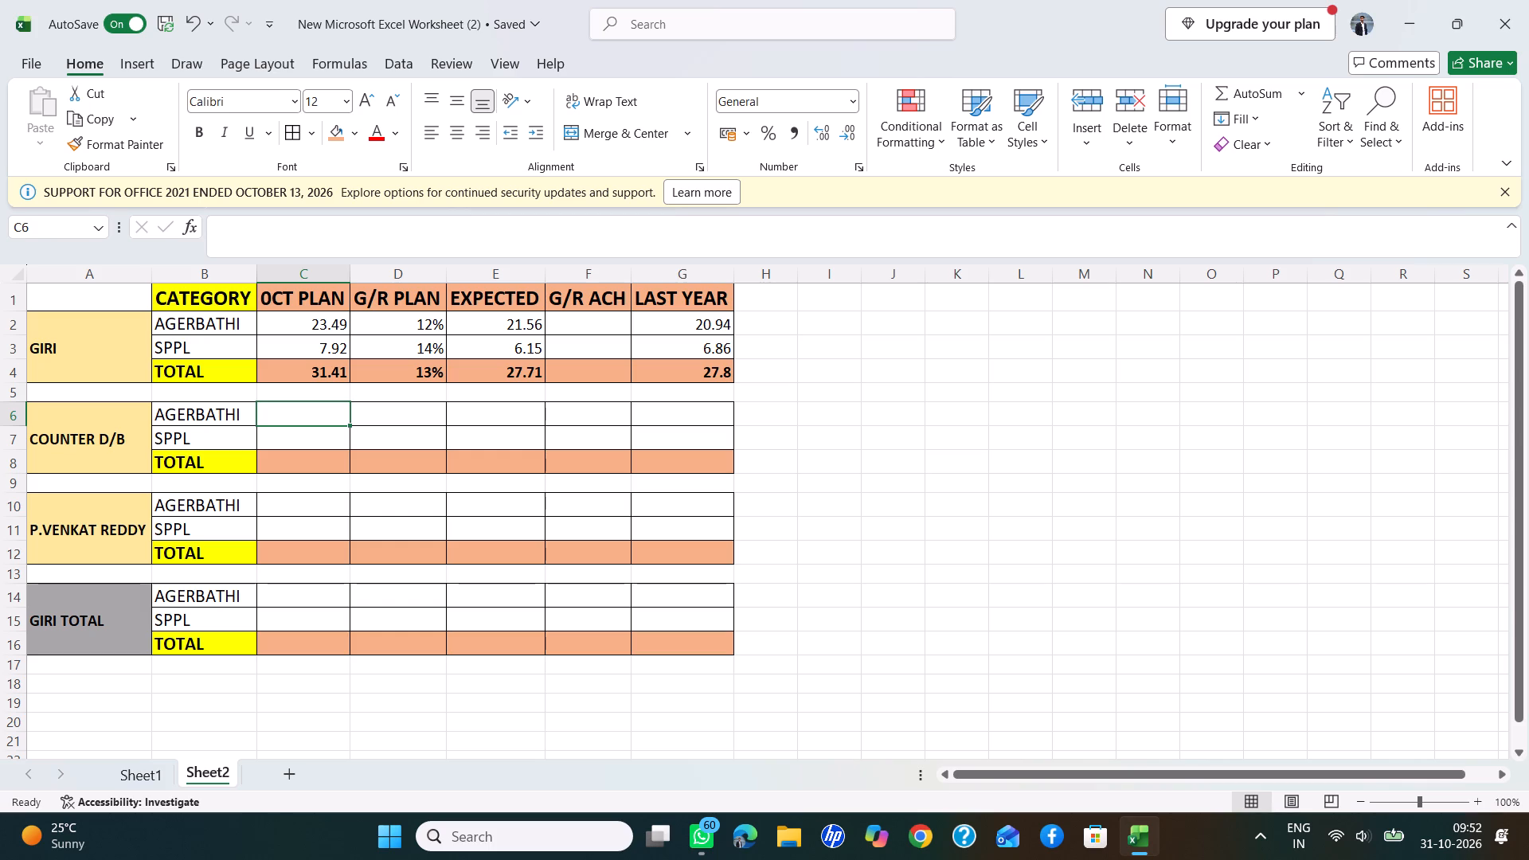
# Enter the COUNTER D/B October plan figures: 3.68 for AGERBATHI, 4.02 for SPPL and 7.70 for TOTAL.
pyautogui.write('3.')
pyautogui.write('68')
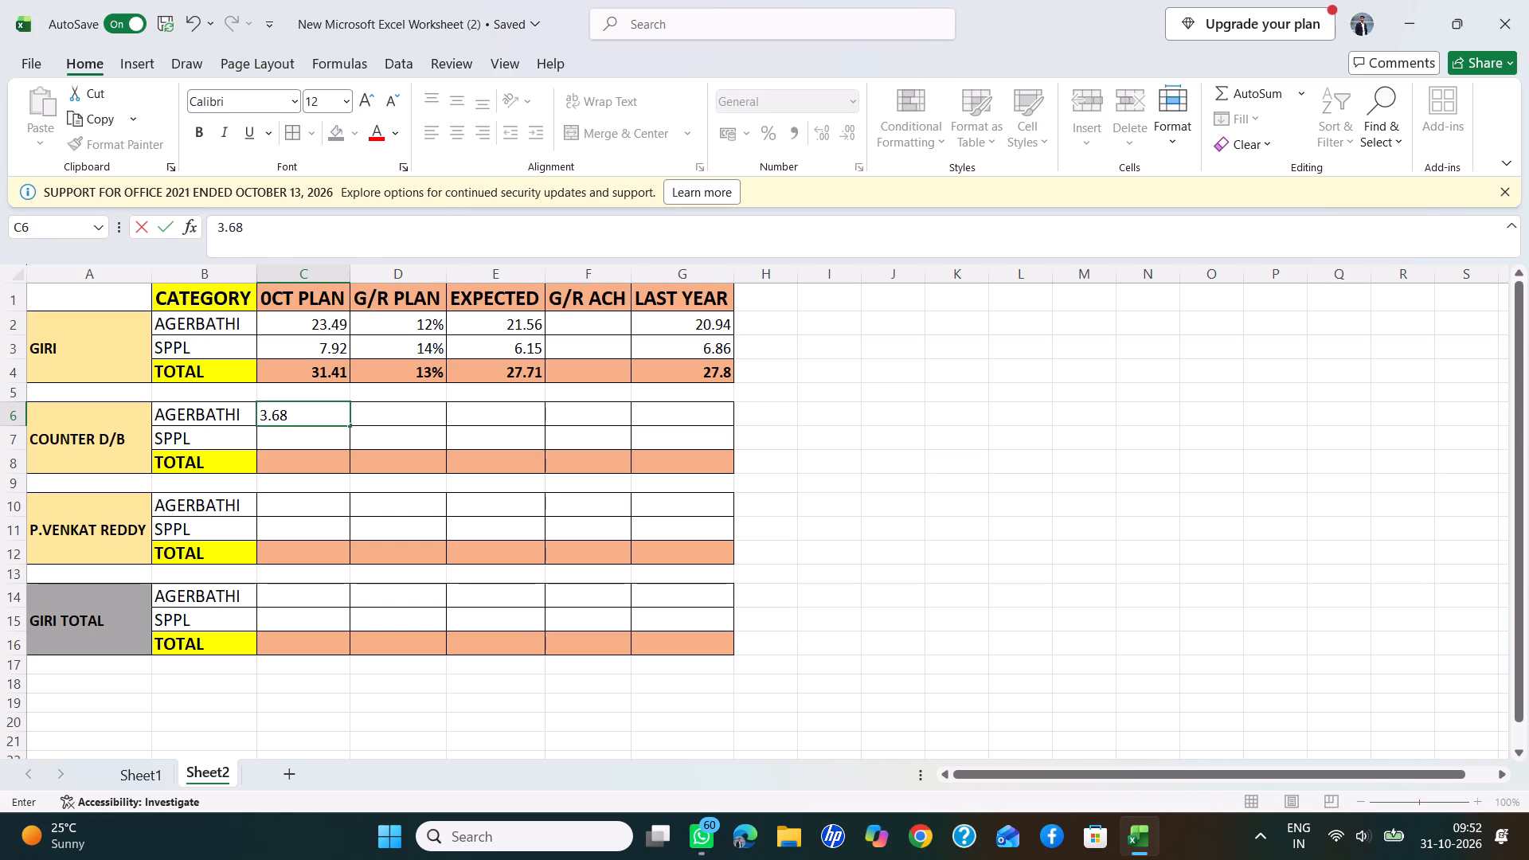
pyautogui.press('Down')
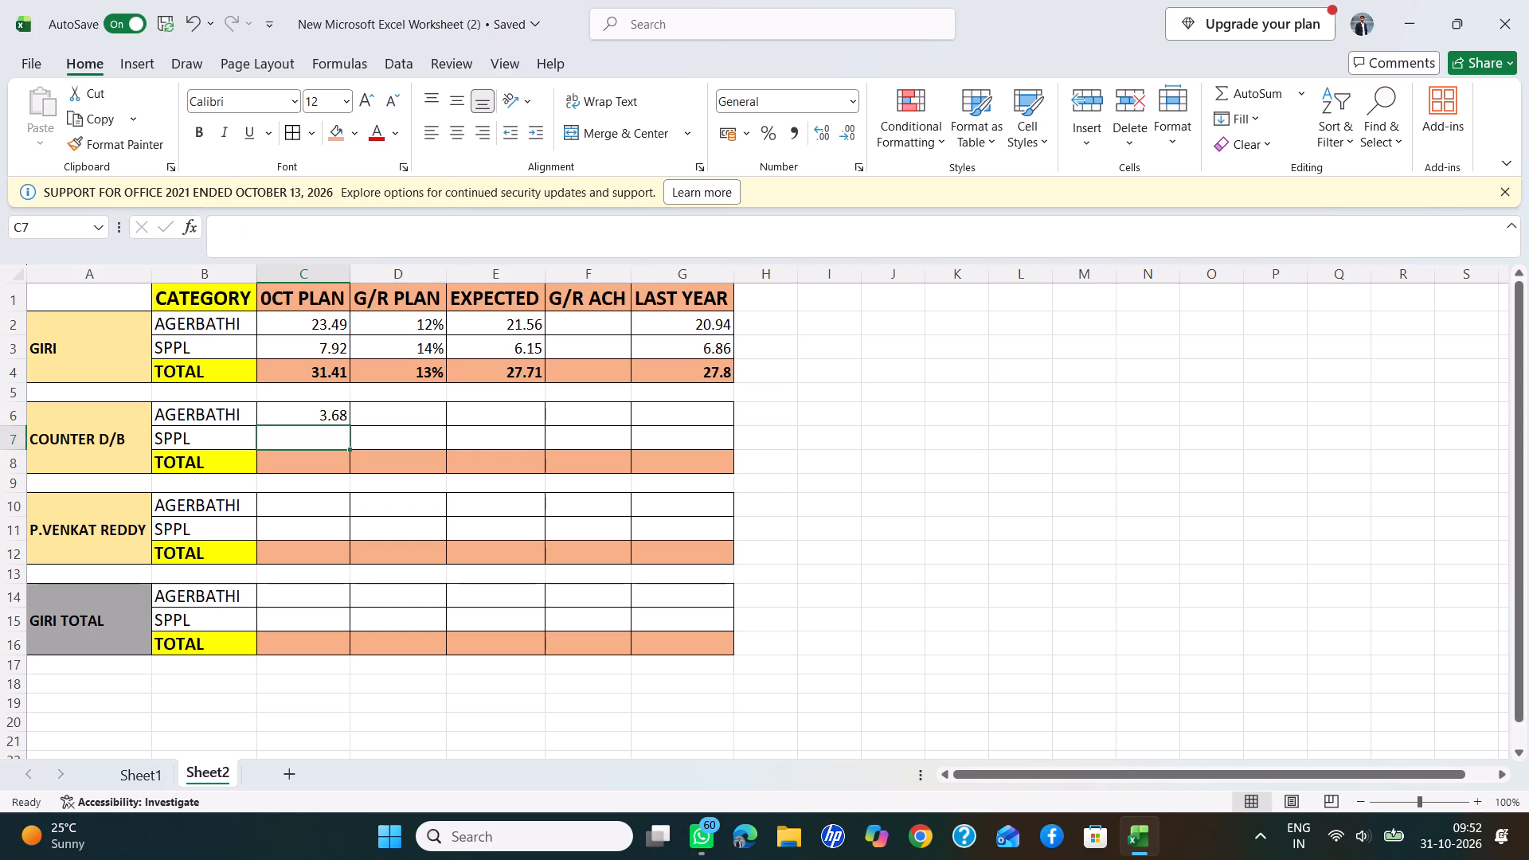
pyautogui.press('4')
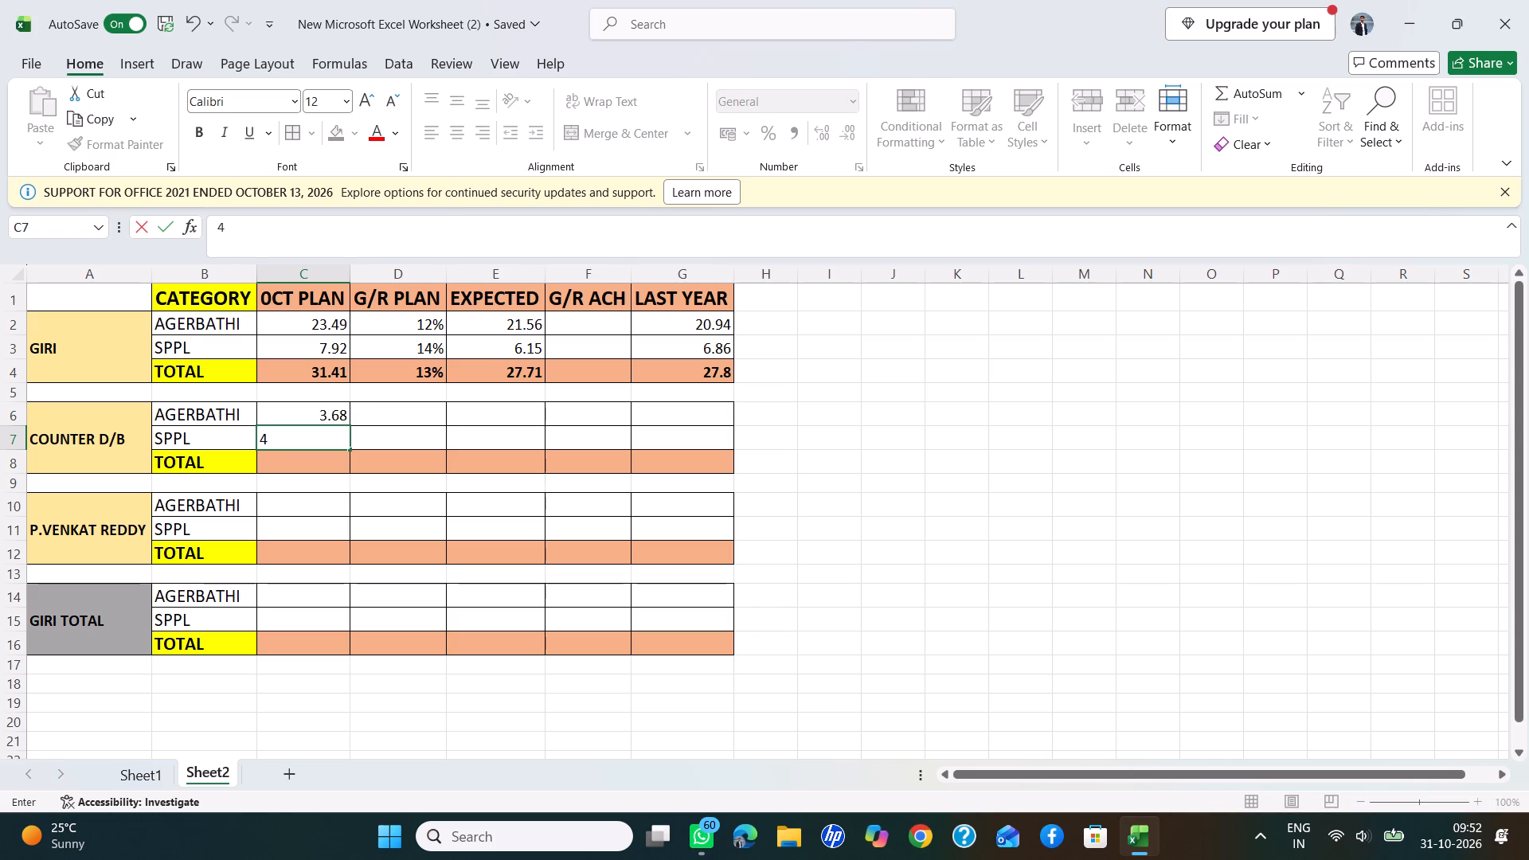
pyautogui.write('.0')
pyautogui.press('2')
pyautogui.press('Down')
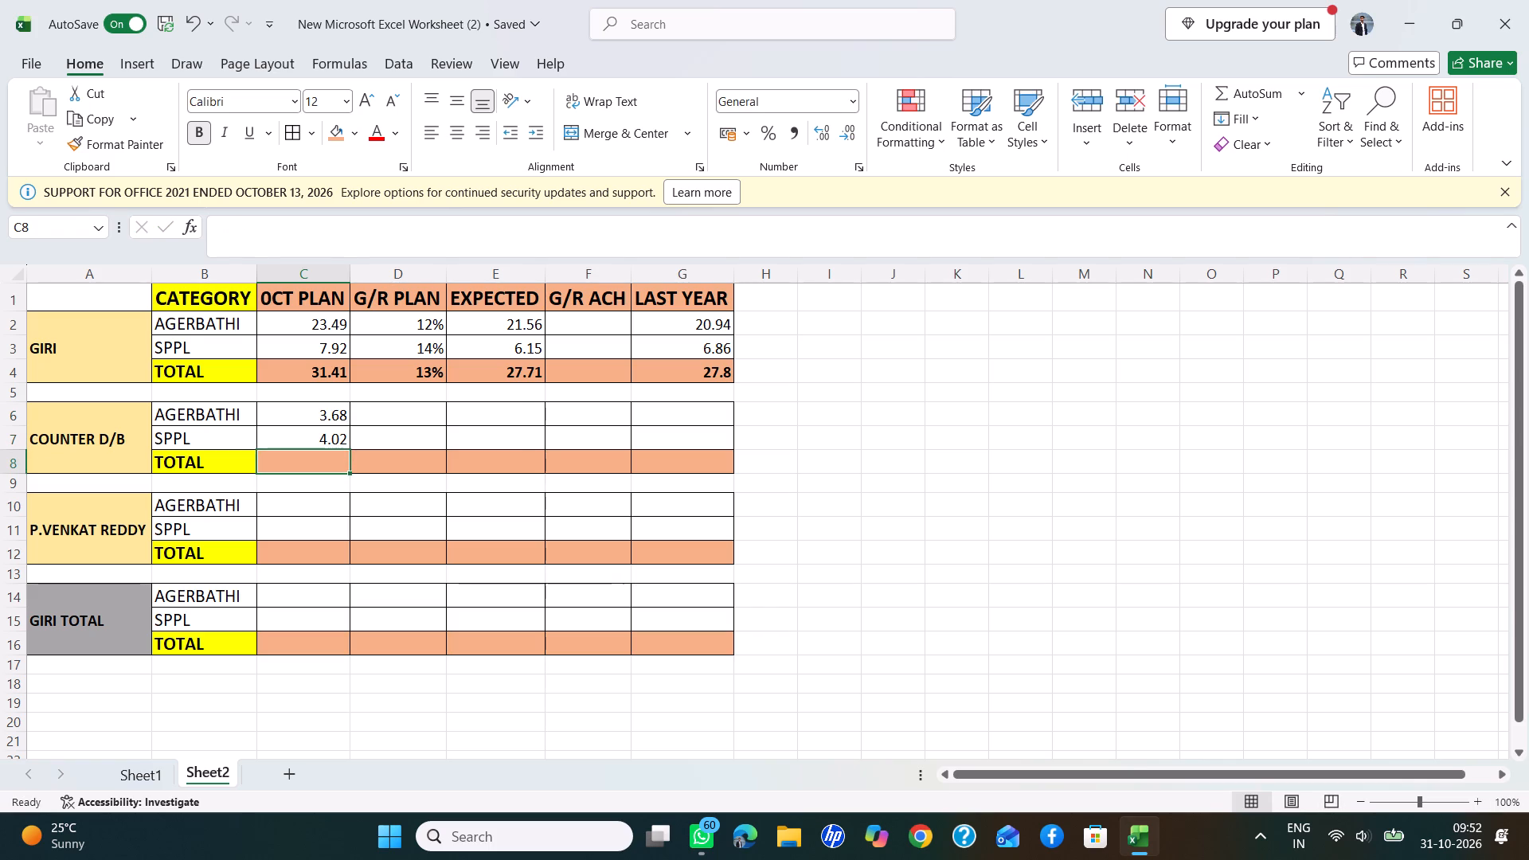
pyautogui.write('7.70')
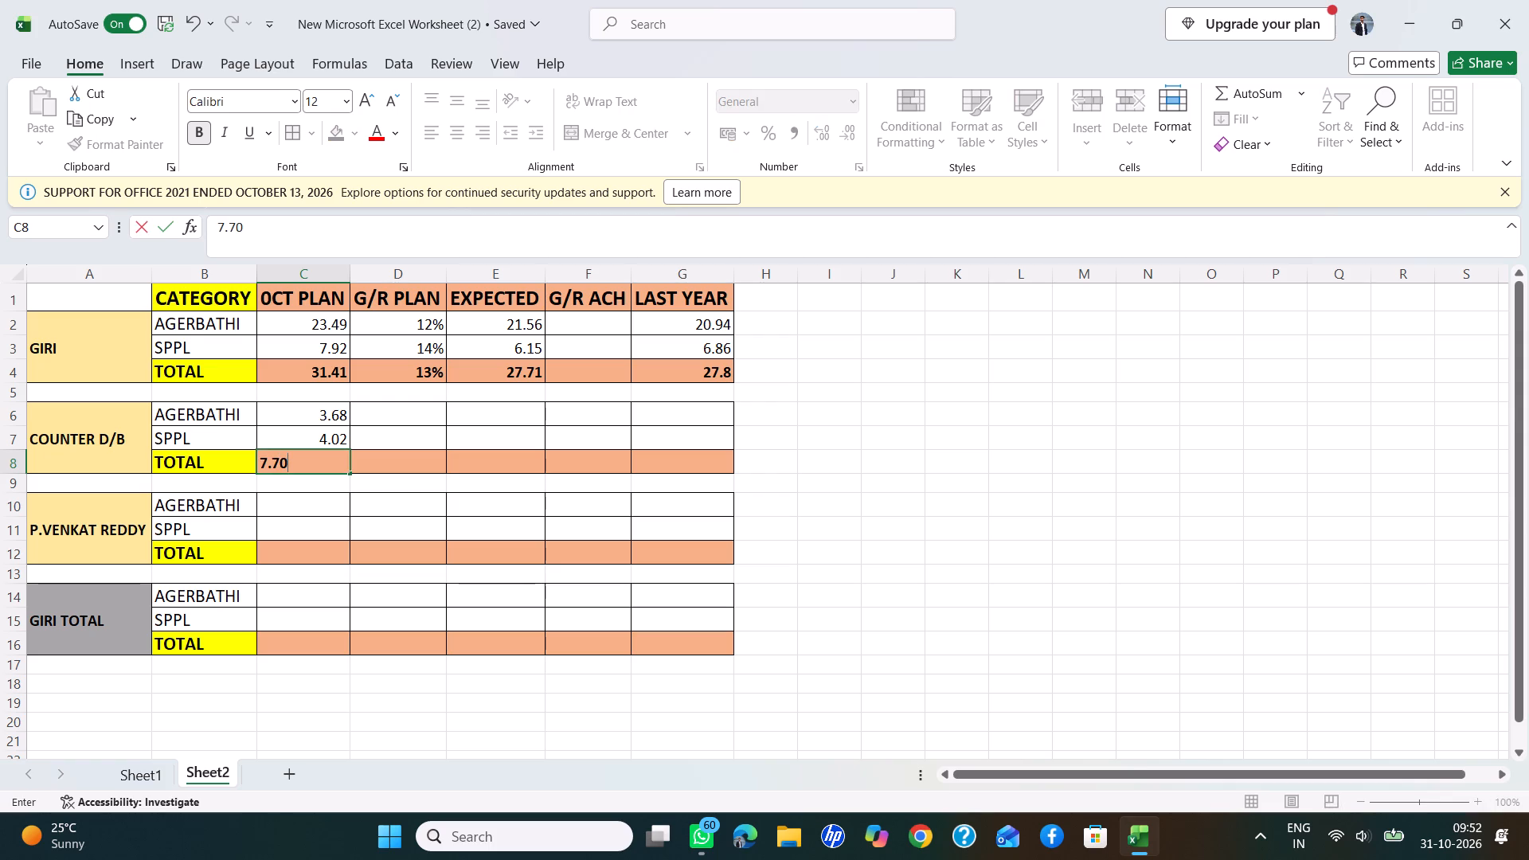
pyautogui.press('Right')
# Enter the COUNTER D/B G/R PLAN percentages: 12% for AGERBATHI and 13% for SPPL.
pyautogui.press('Up')
pyautogui.press('Up')
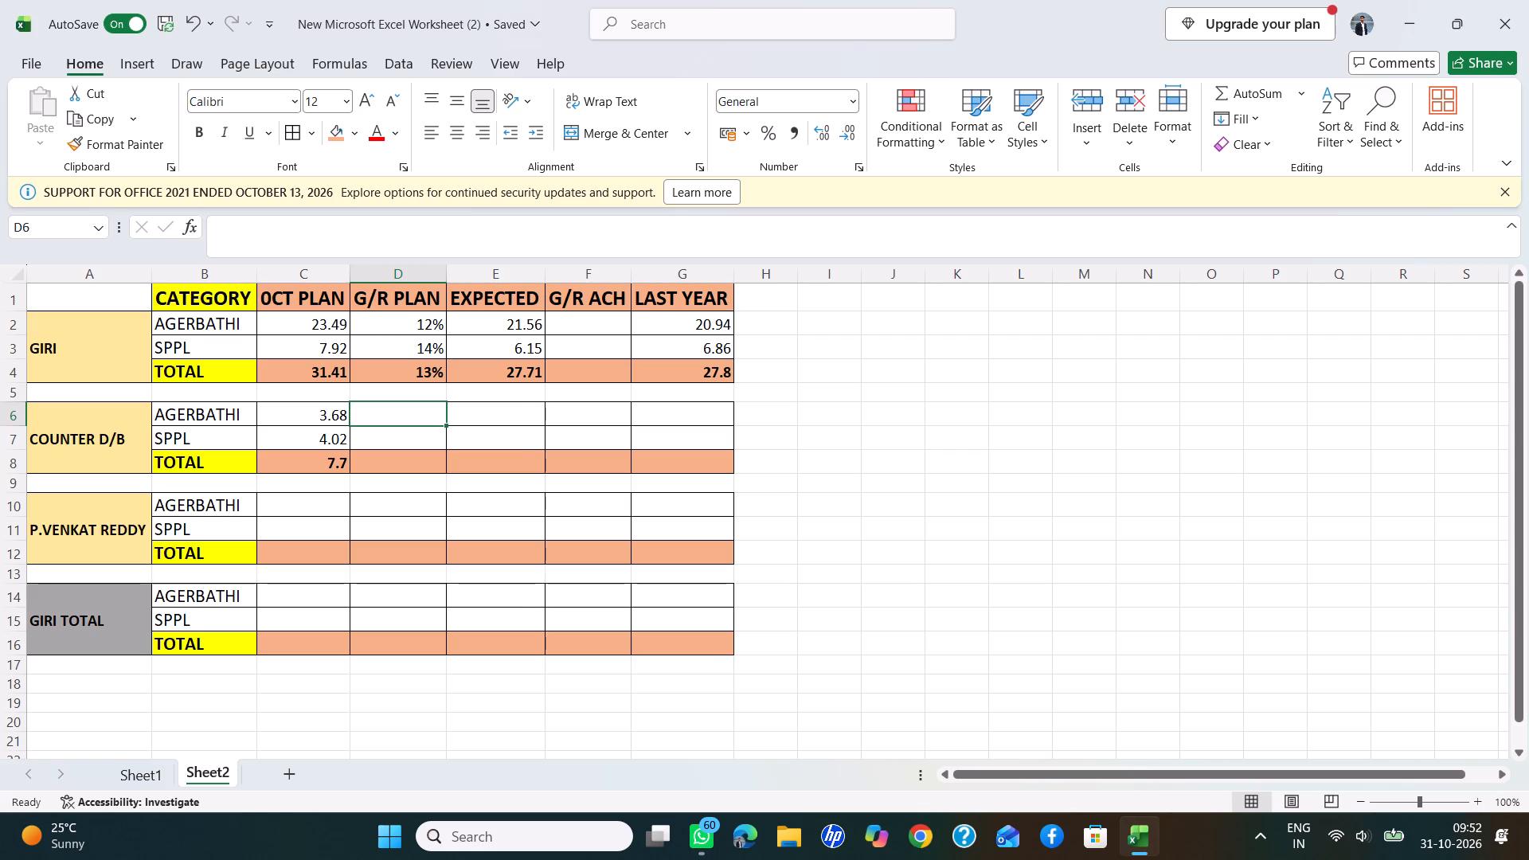
pyautogui.write('12')
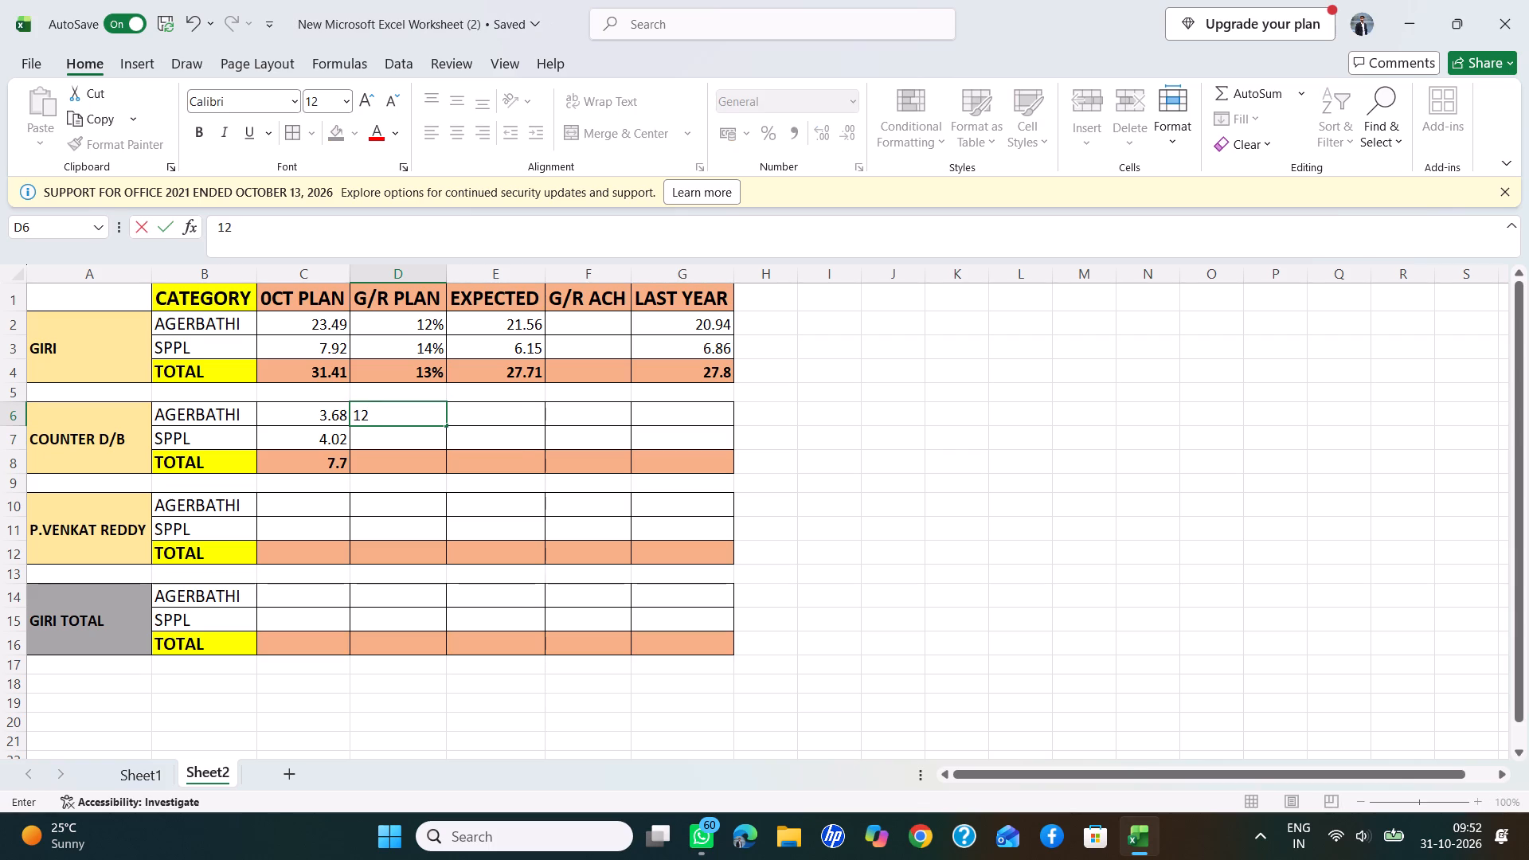
pyautogui.hotkey('shift', '%')
pyautogui.press('Down')
pyautogui.press('1')
pyautogui.press('3')
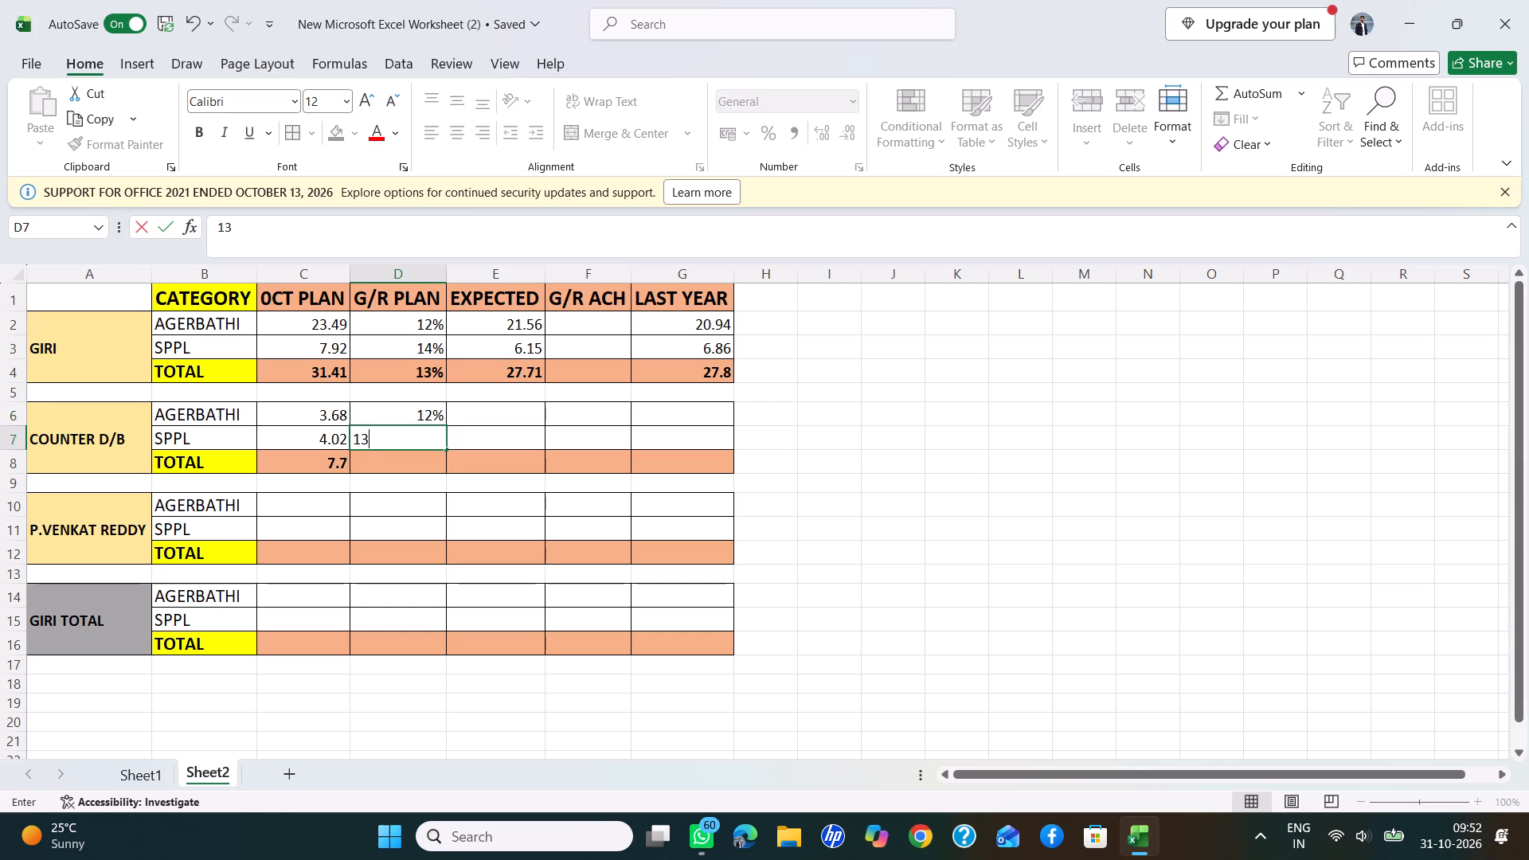
pyautogui.hotkey('shift', '%')
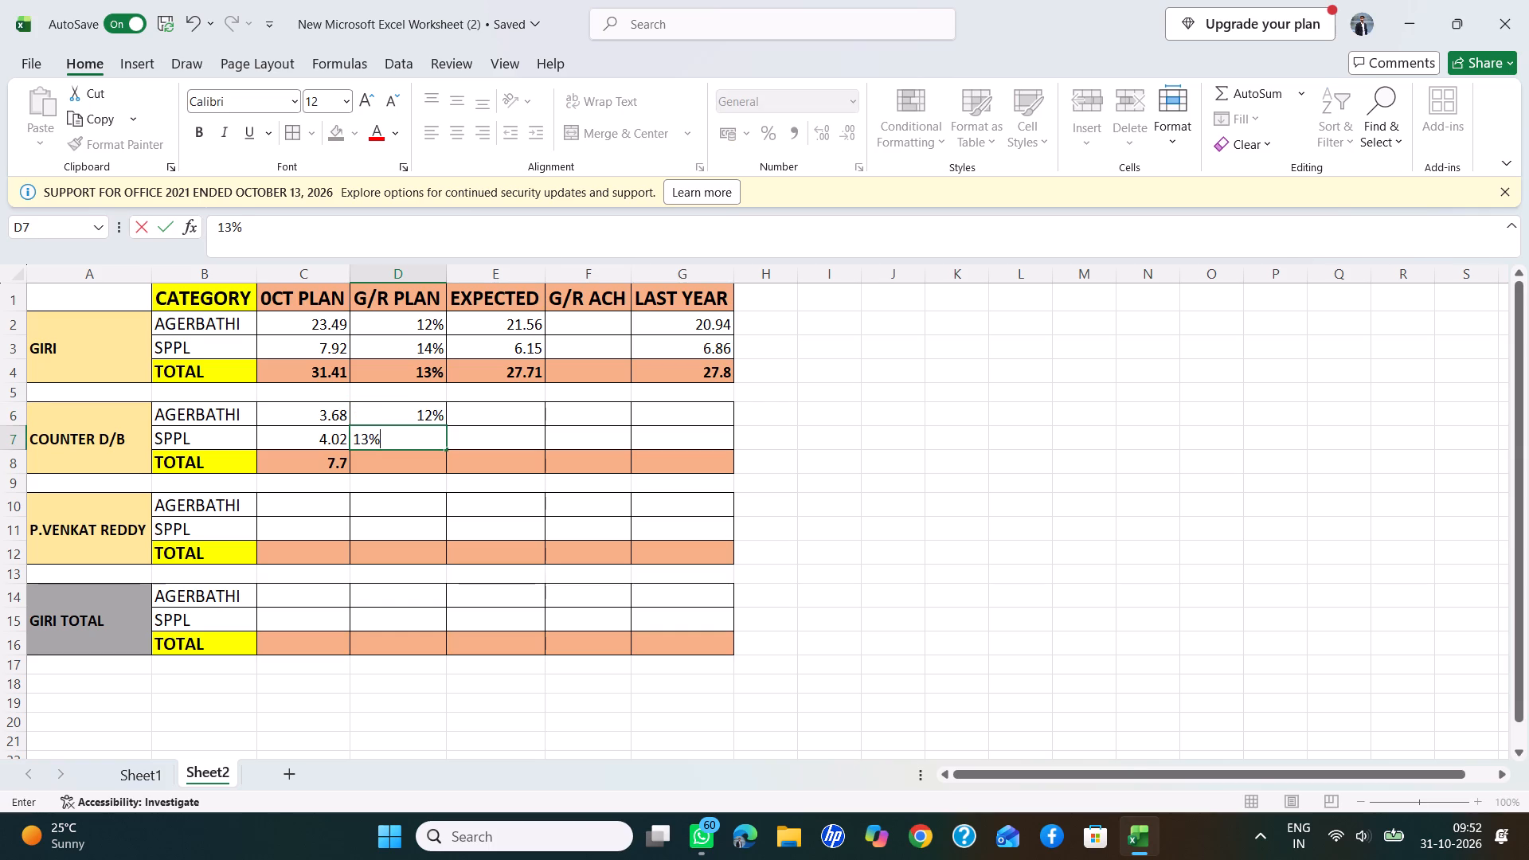
pyautogui.press('Down')
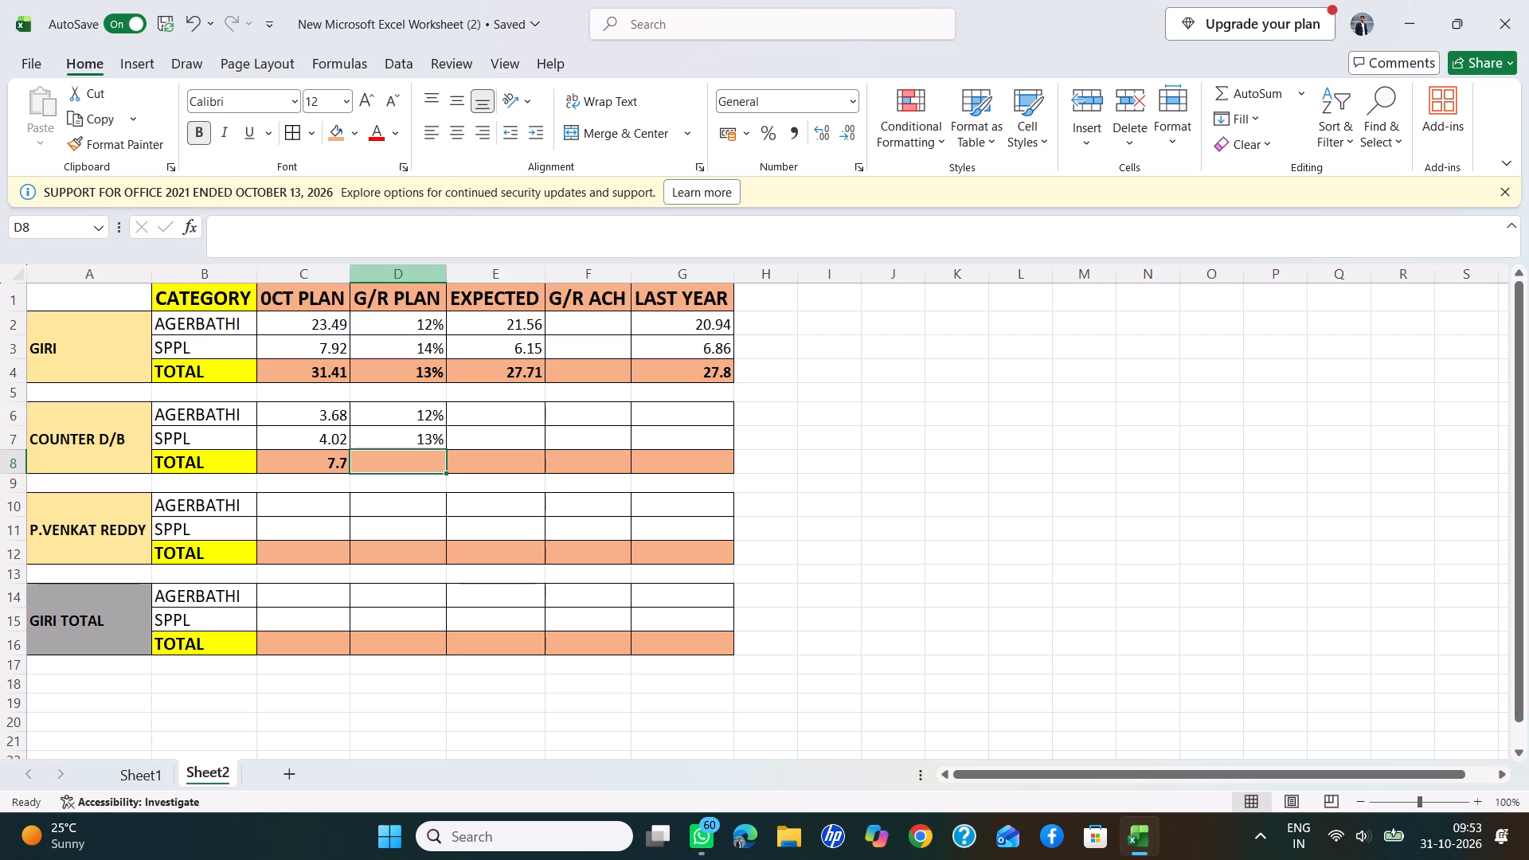
# Change the COUNTER D/B G/R PLAN for SPPL to 14% and enter 13% for TOTAL.
pyautogui.click(415, 432)
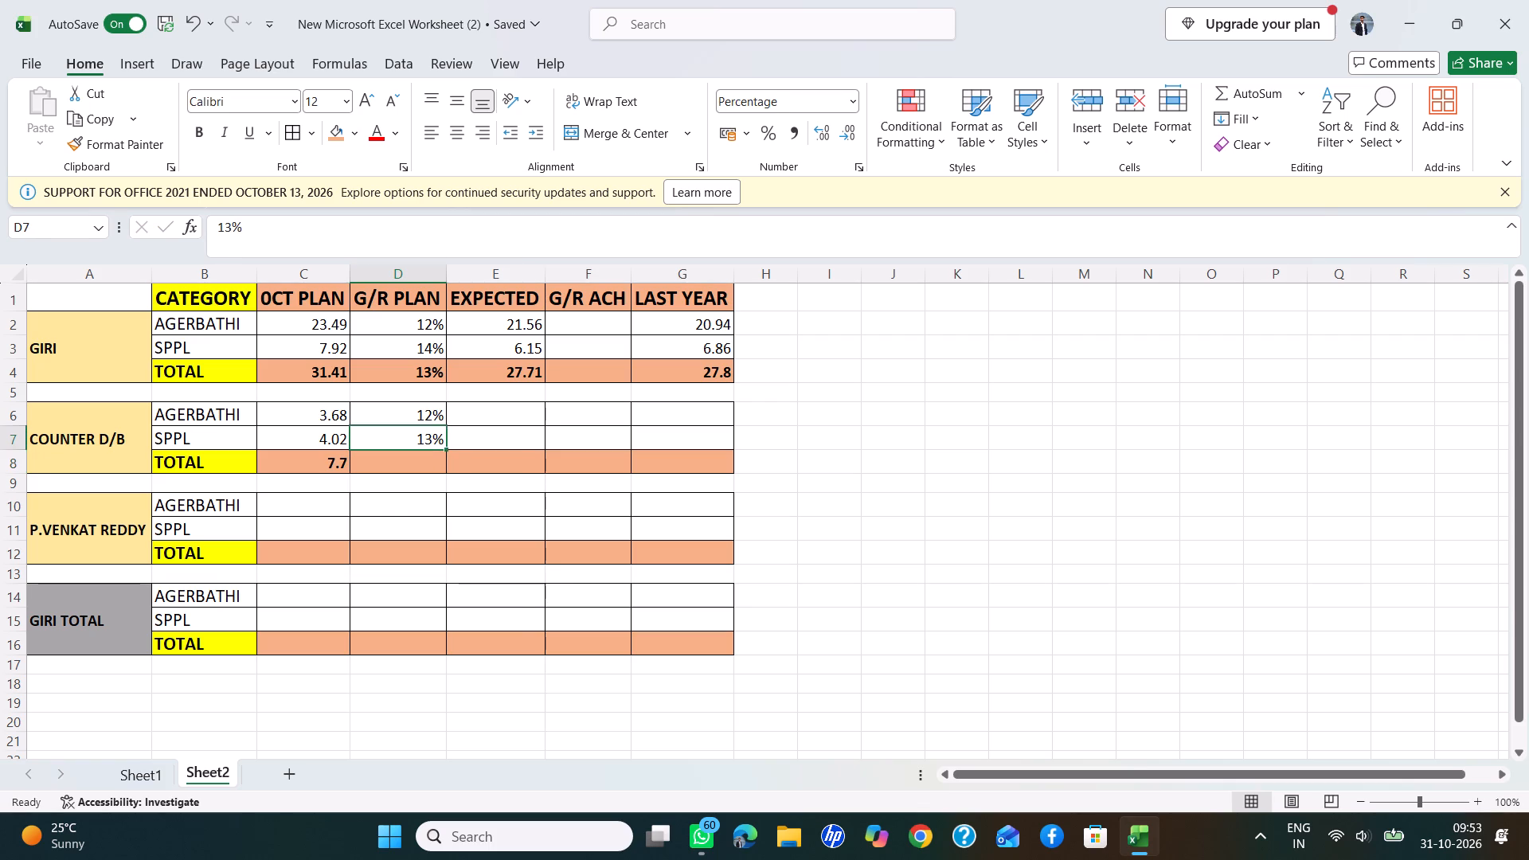
pyautogui.write('14')
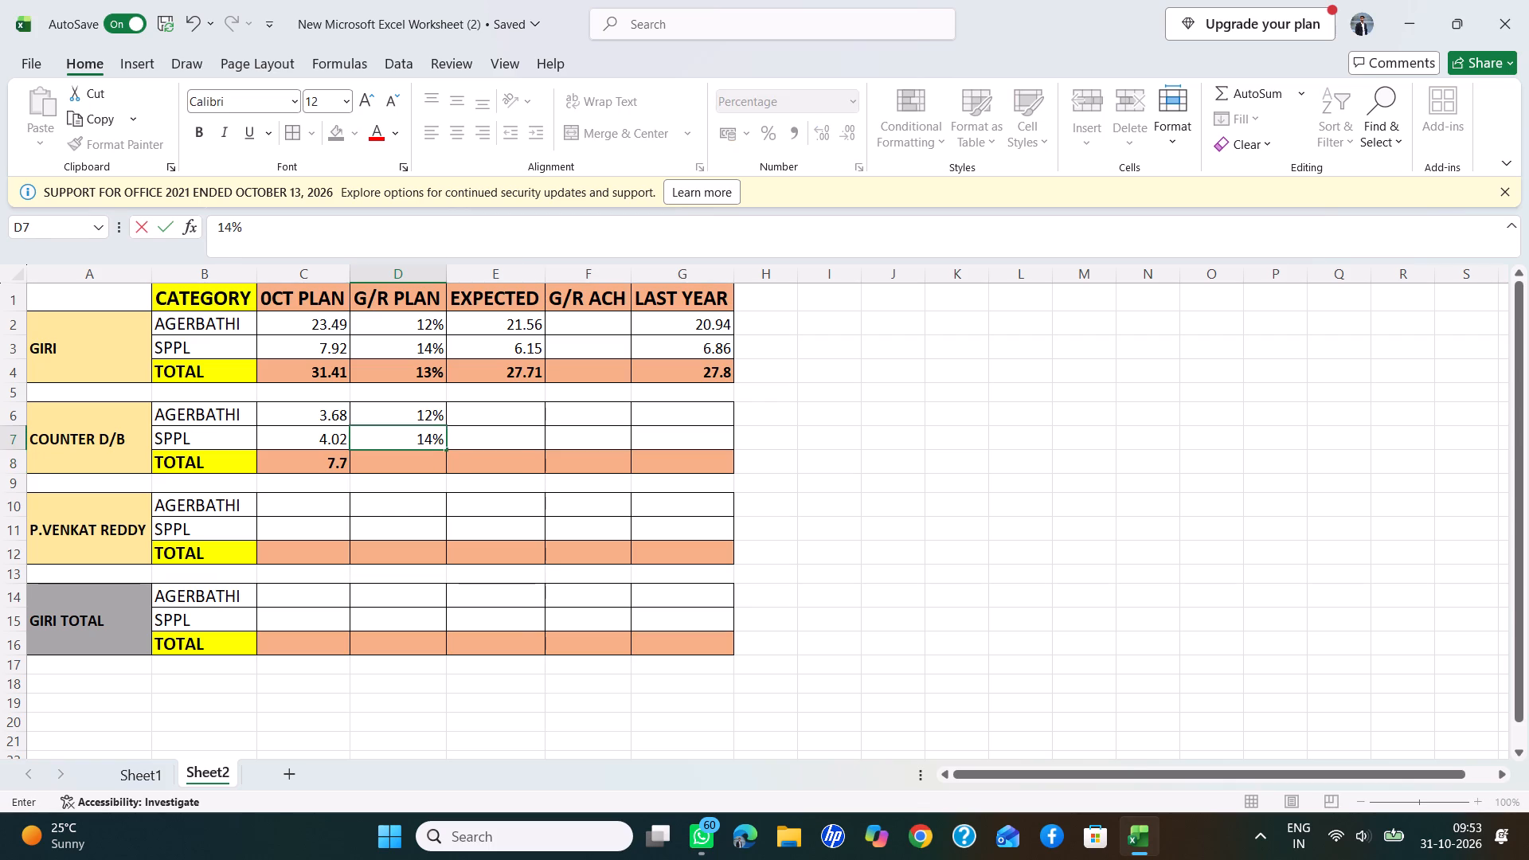
pyautogui.hotkey('shift', '%')
pyautogui.press('Down')
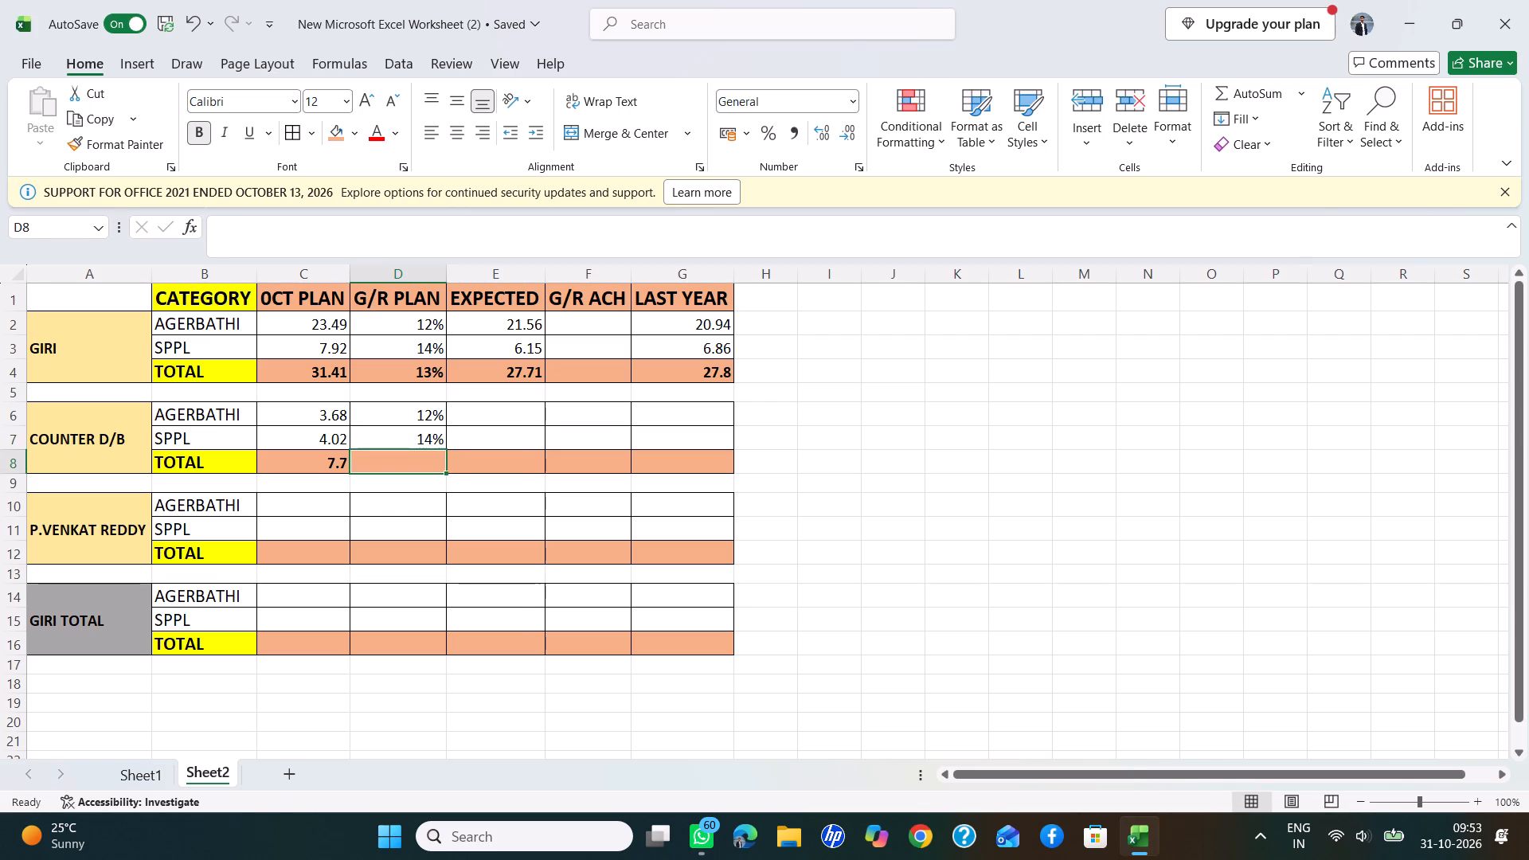
pyautogui.write('13')
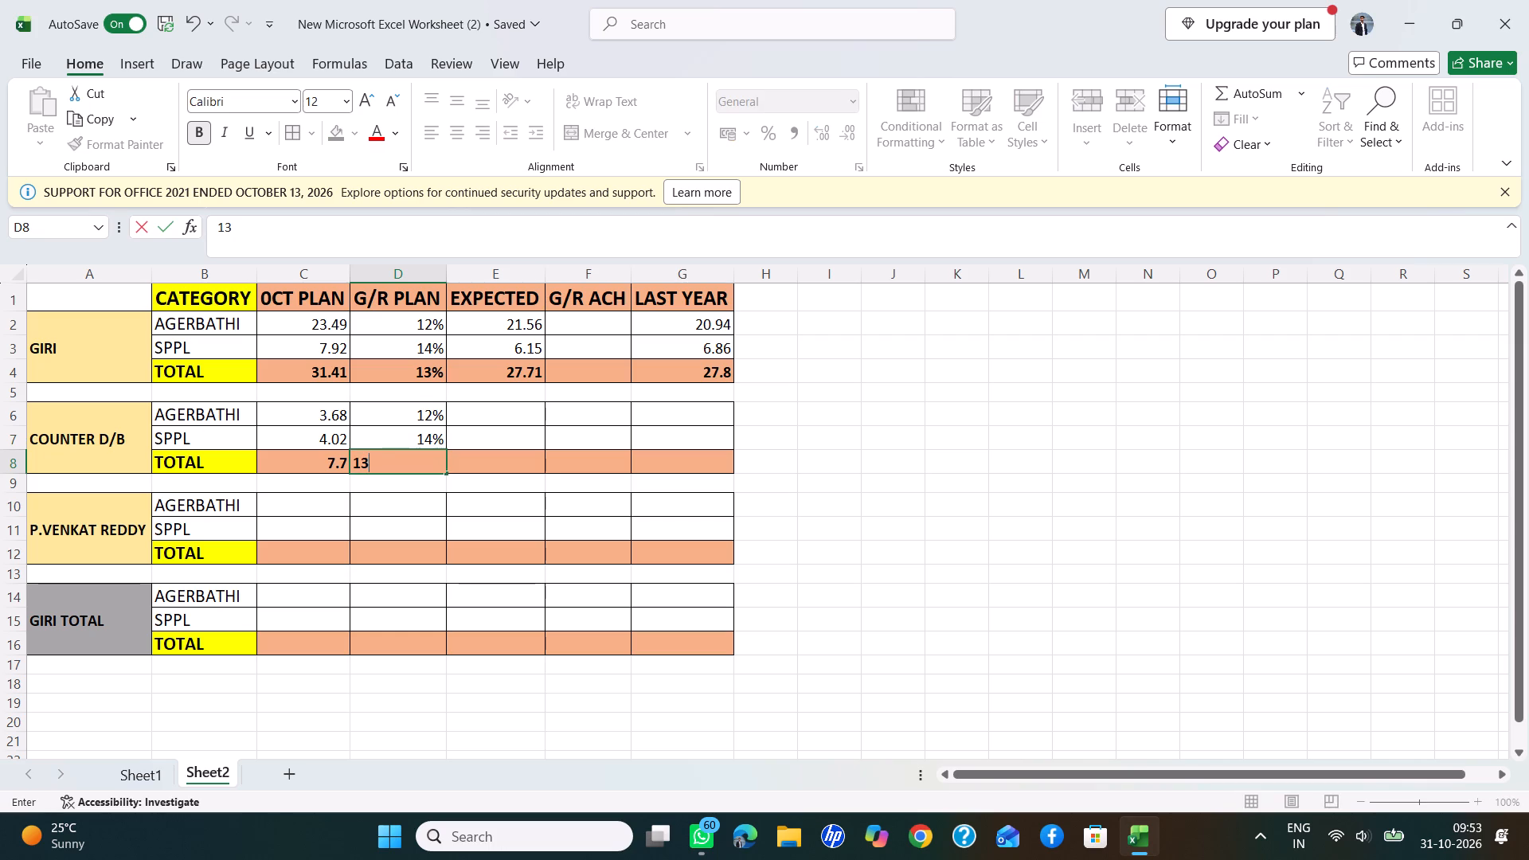
pyautogui.hotkey('shift', '%')
pyautogui.press('Right')
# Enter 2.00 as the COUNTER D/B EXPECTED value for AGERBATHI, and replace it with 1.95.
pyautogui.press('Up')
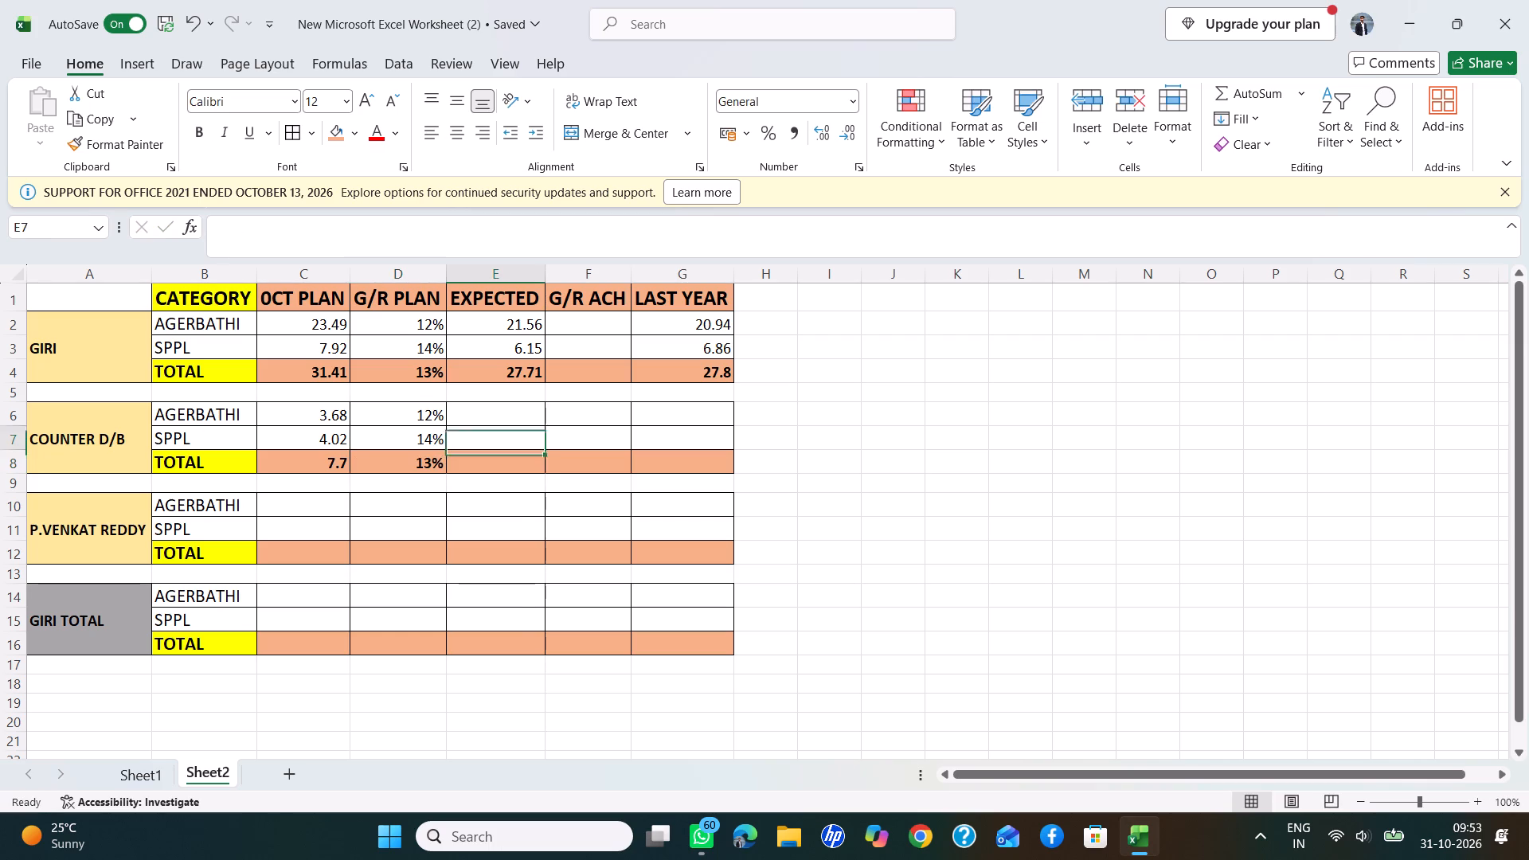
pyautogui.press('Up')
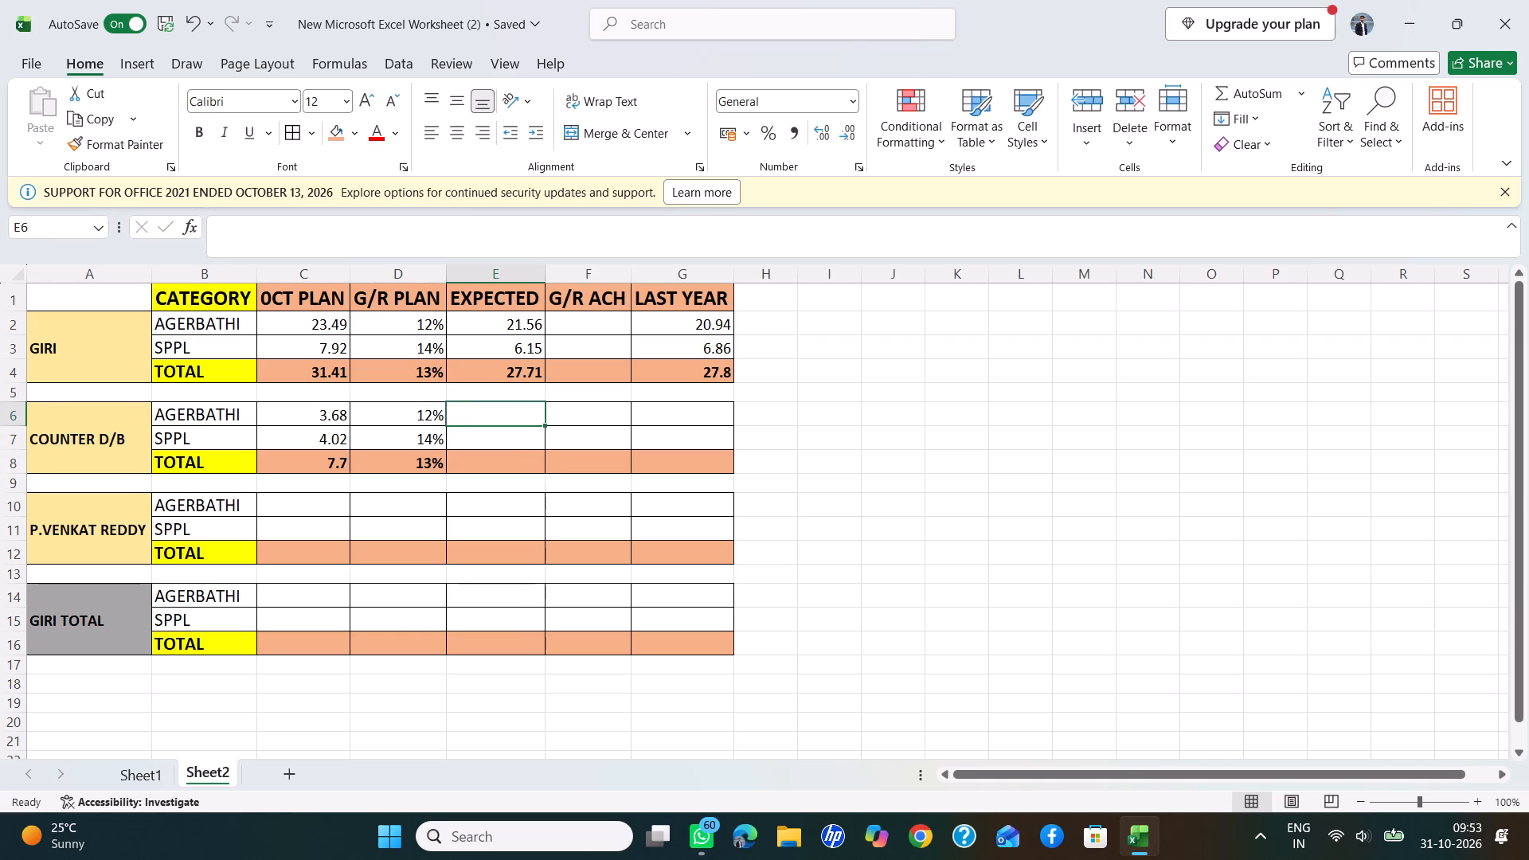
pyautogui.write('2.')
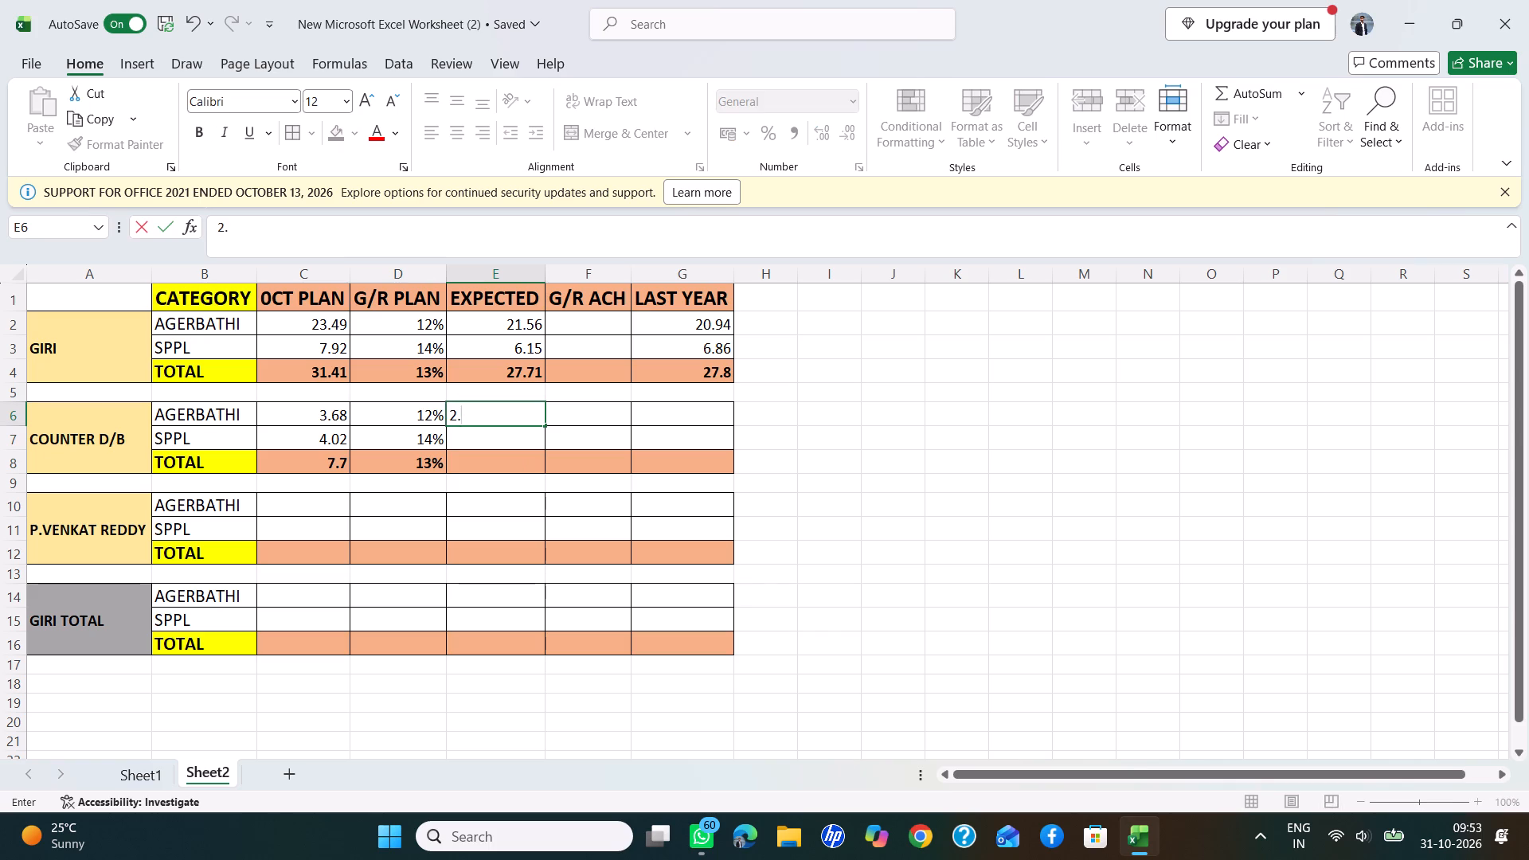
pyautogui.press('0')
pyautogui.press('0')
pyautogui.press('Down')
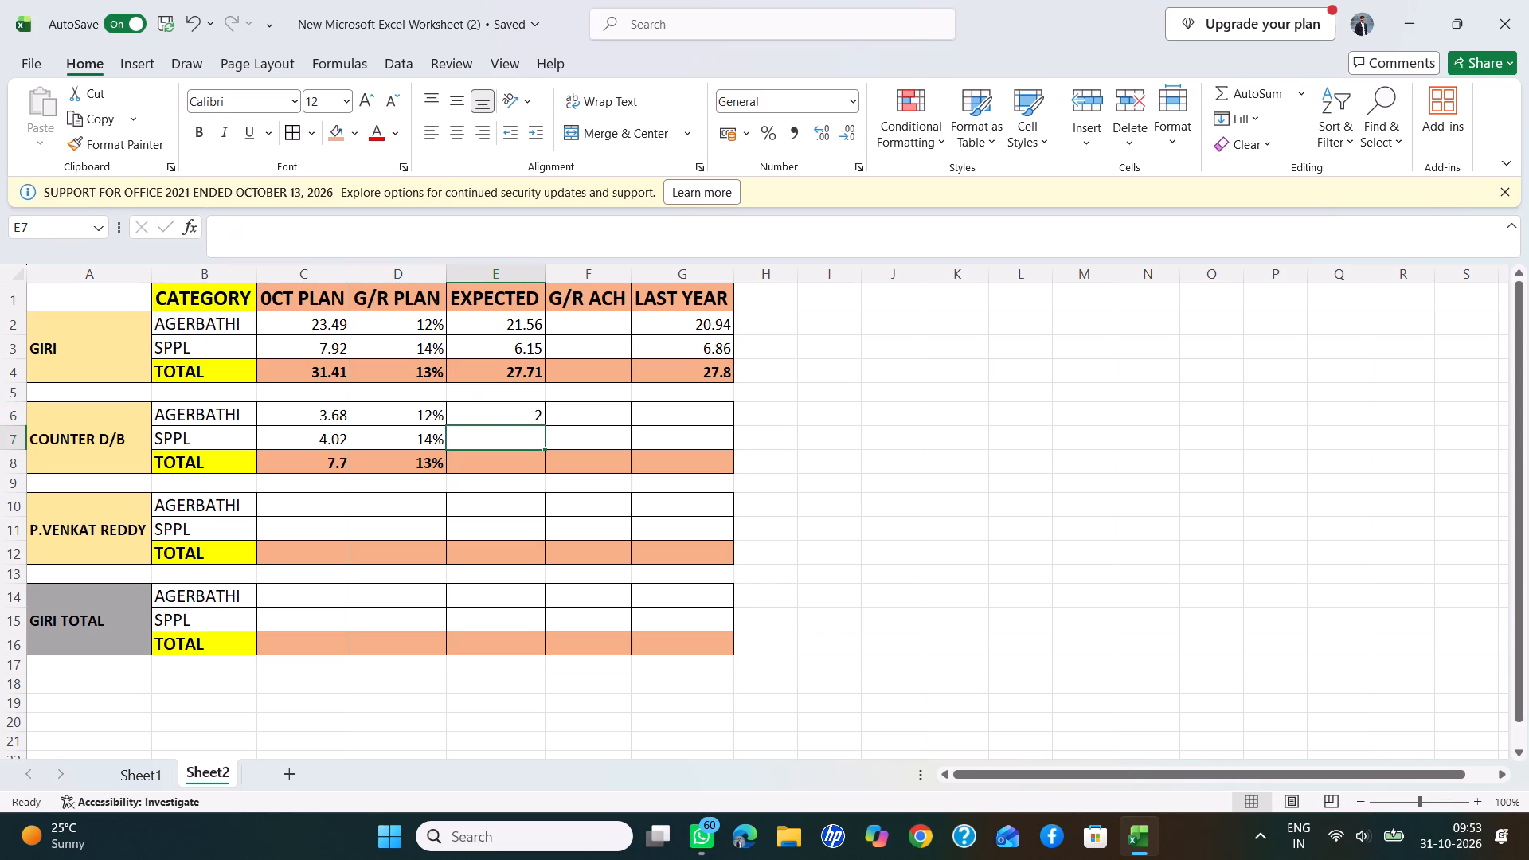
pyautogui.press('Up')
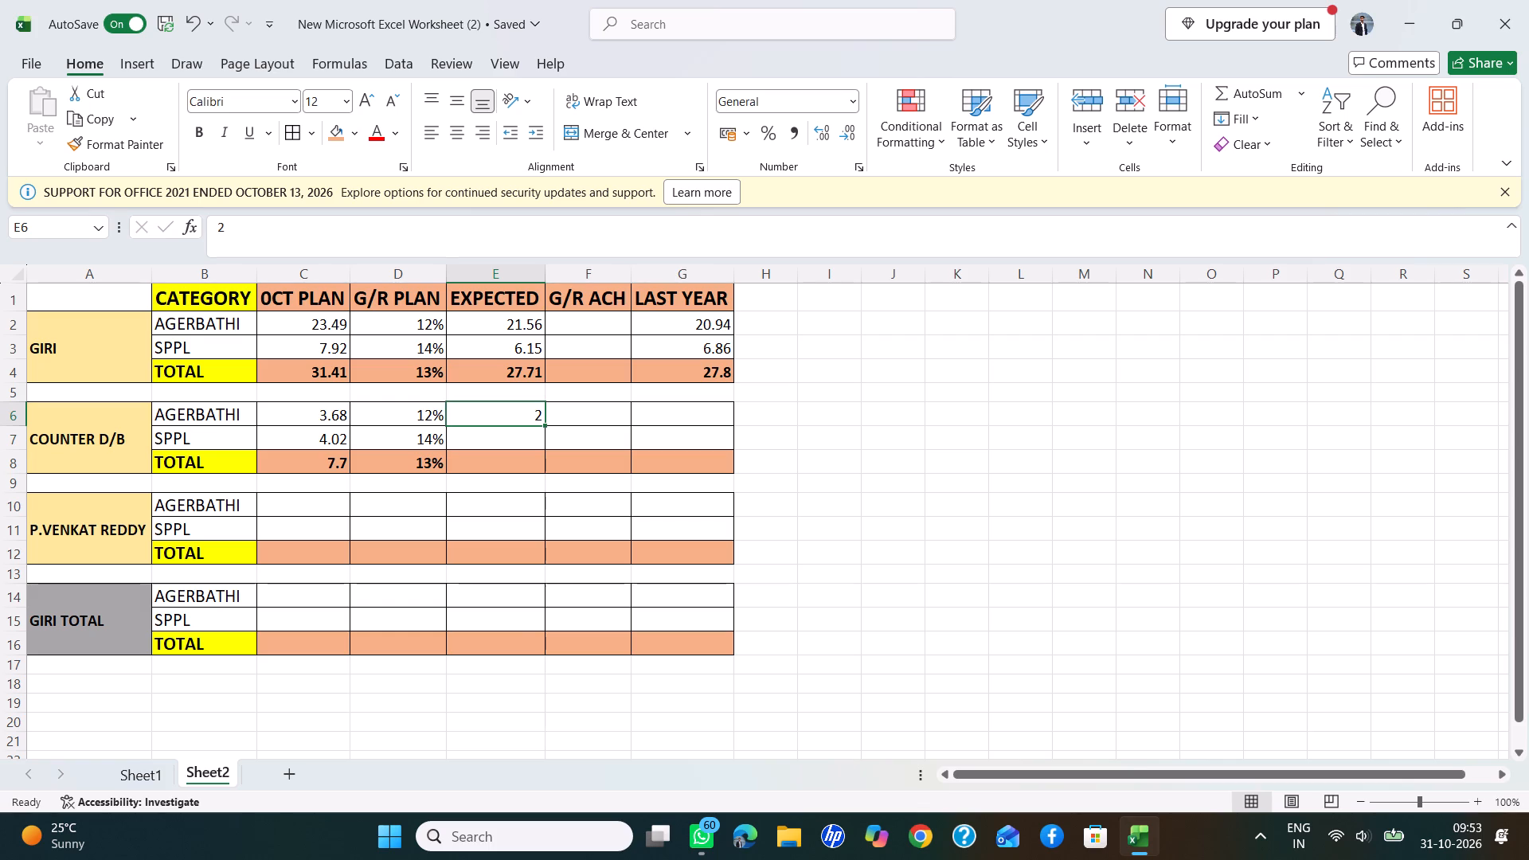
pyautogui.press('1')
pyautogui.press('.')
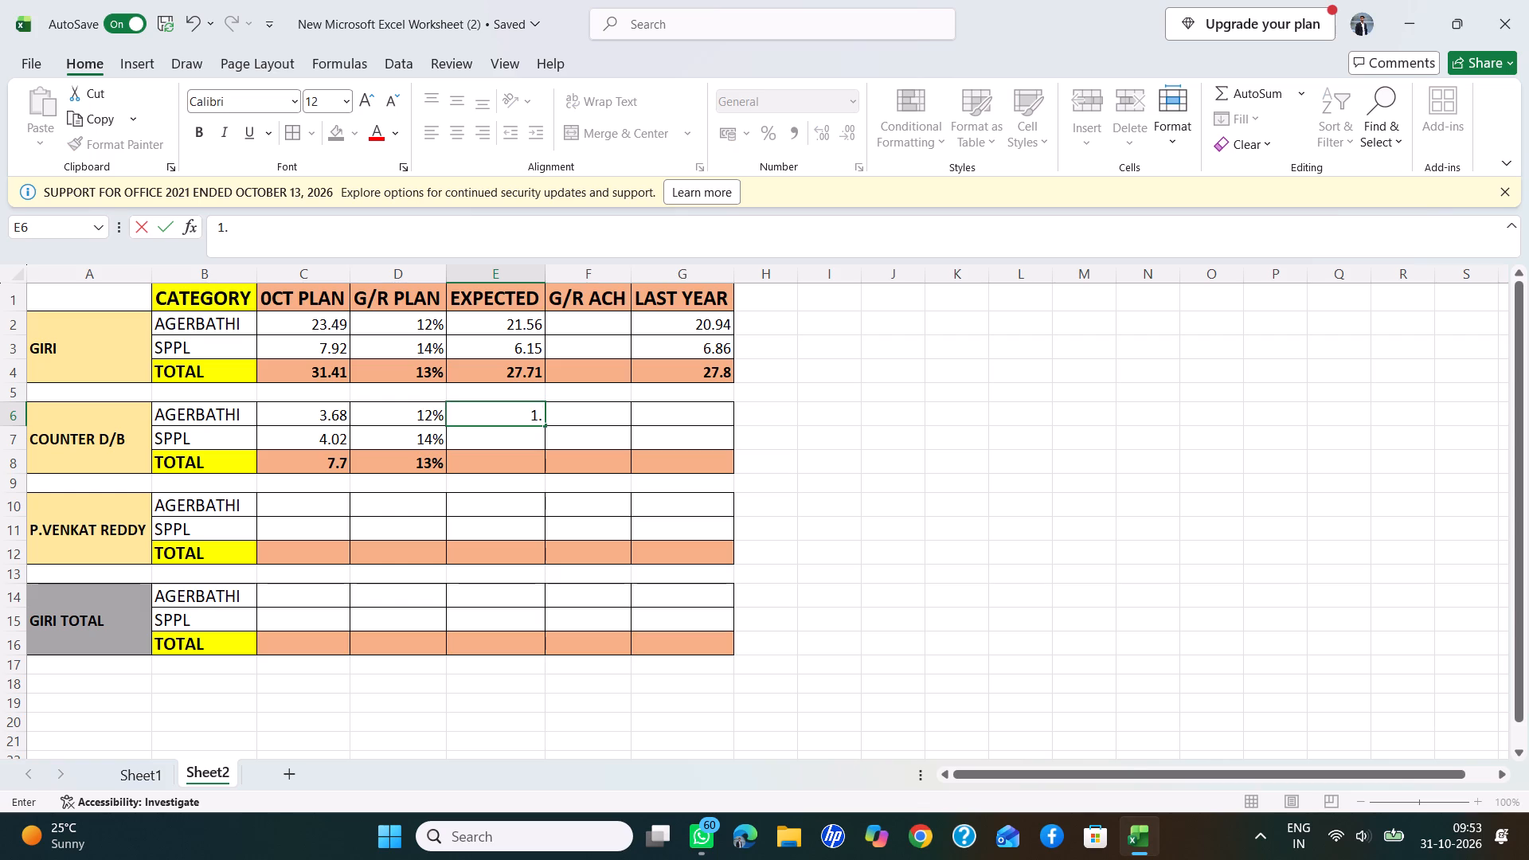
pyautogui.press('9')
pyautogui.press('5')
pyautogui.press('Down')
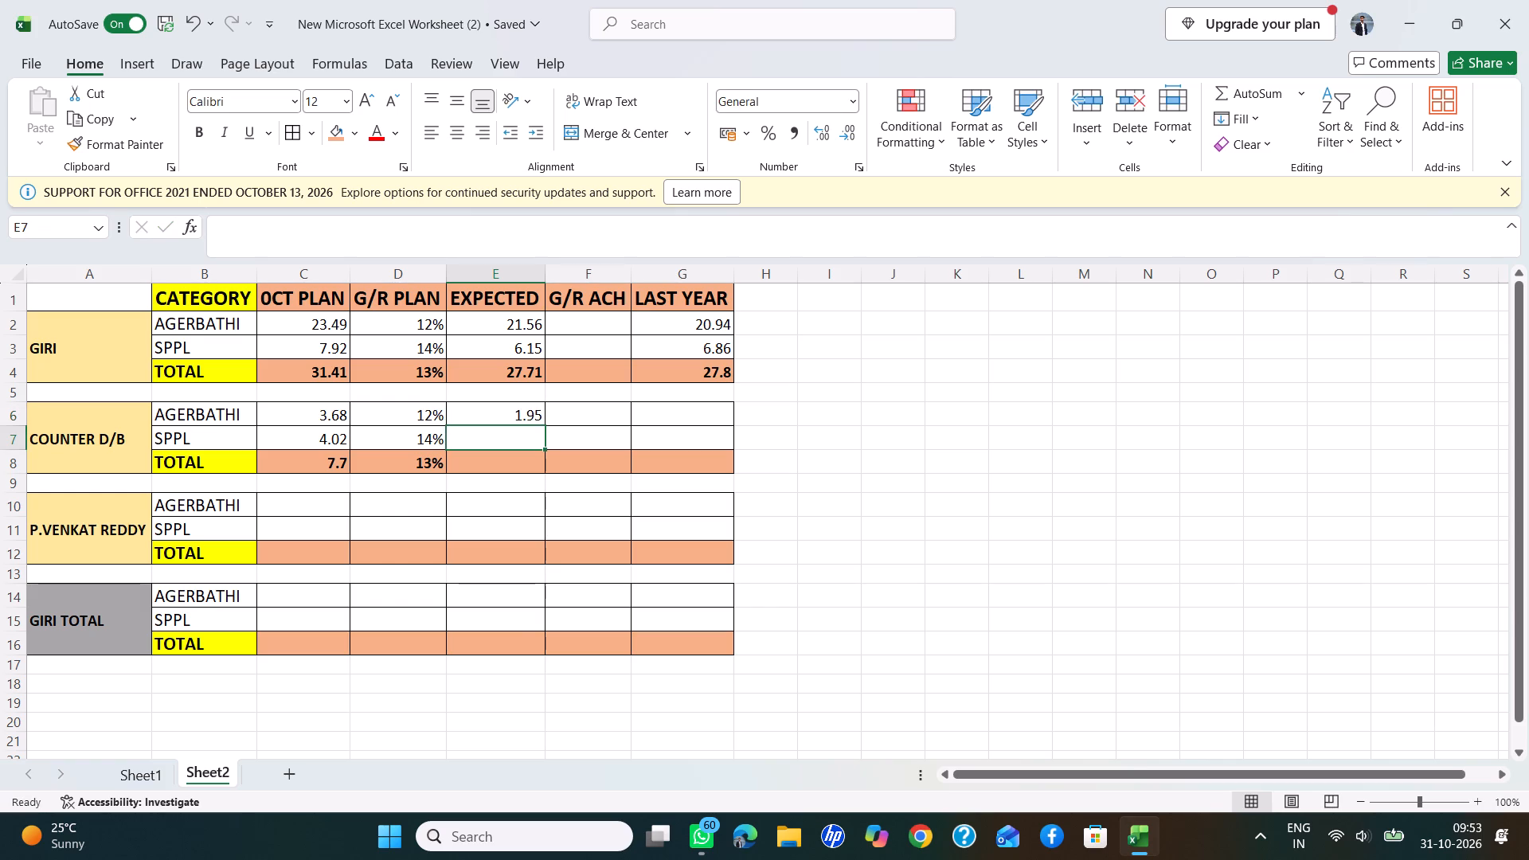
# Set the COUNTER D/B EXPECTED values to 2.01 for AGERBATHI, 0.88 for SPPL and 2.89 for TOTAL.
pyautogui.press('Up')
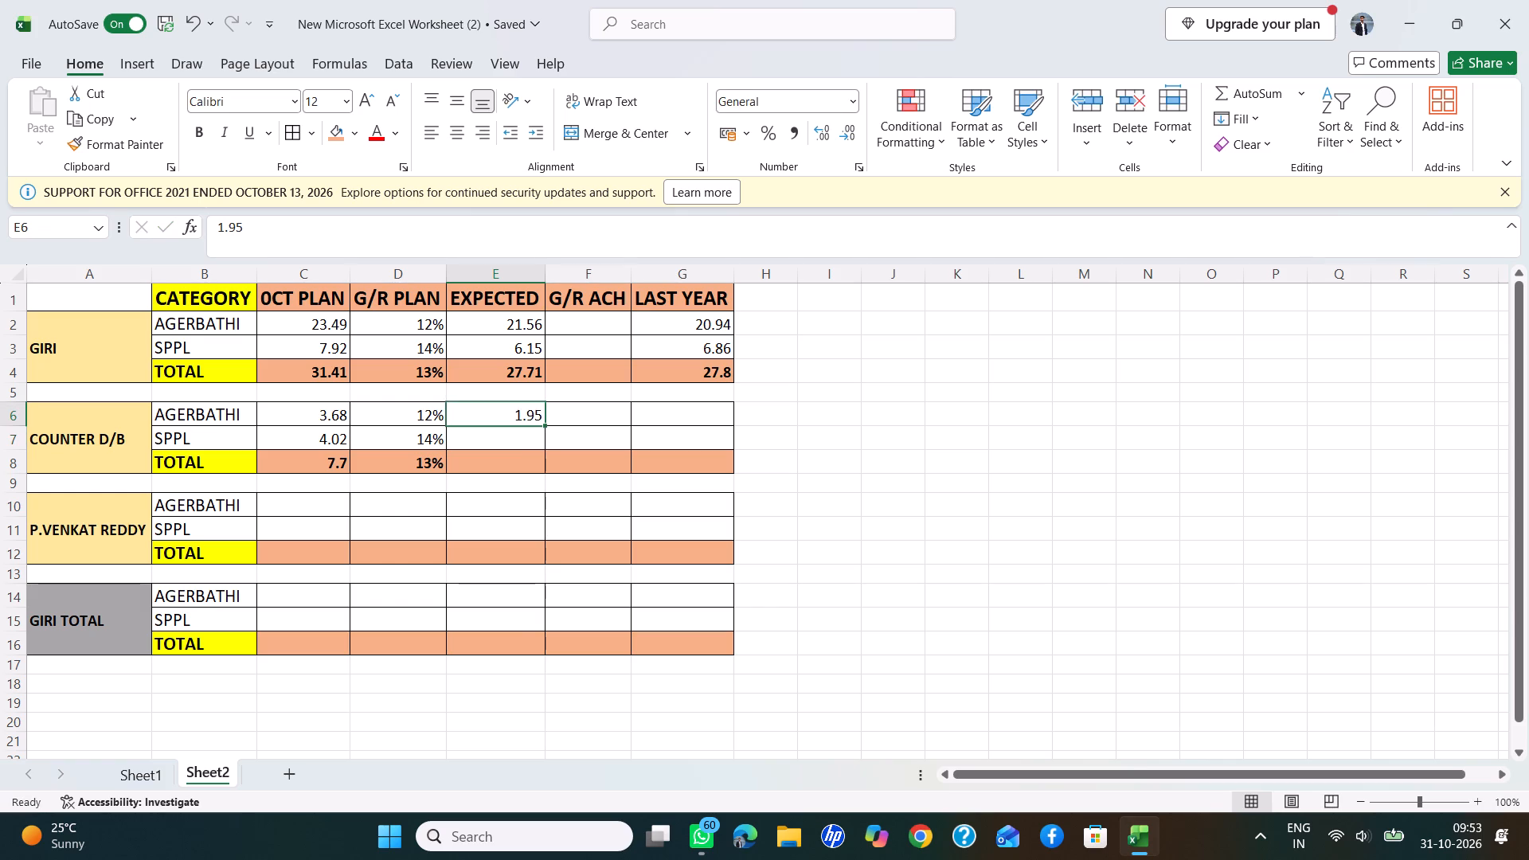
pyautogui.press('1')
pyautogui.press('.')
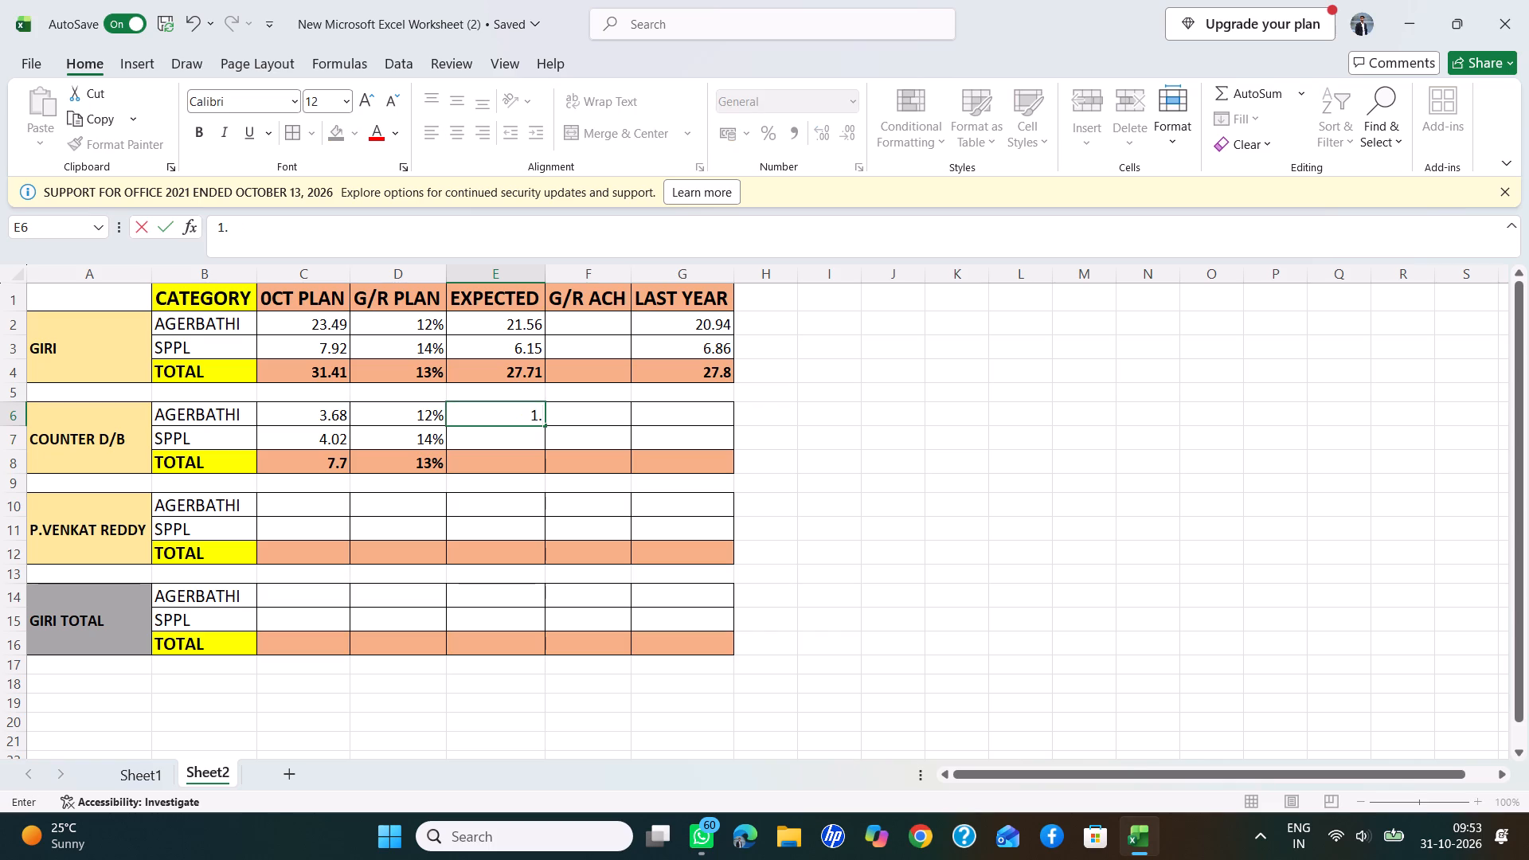
pyautogui.press('BackSpace')
pyautogui.press('BackSpace')
pyautogui.write('2.01')
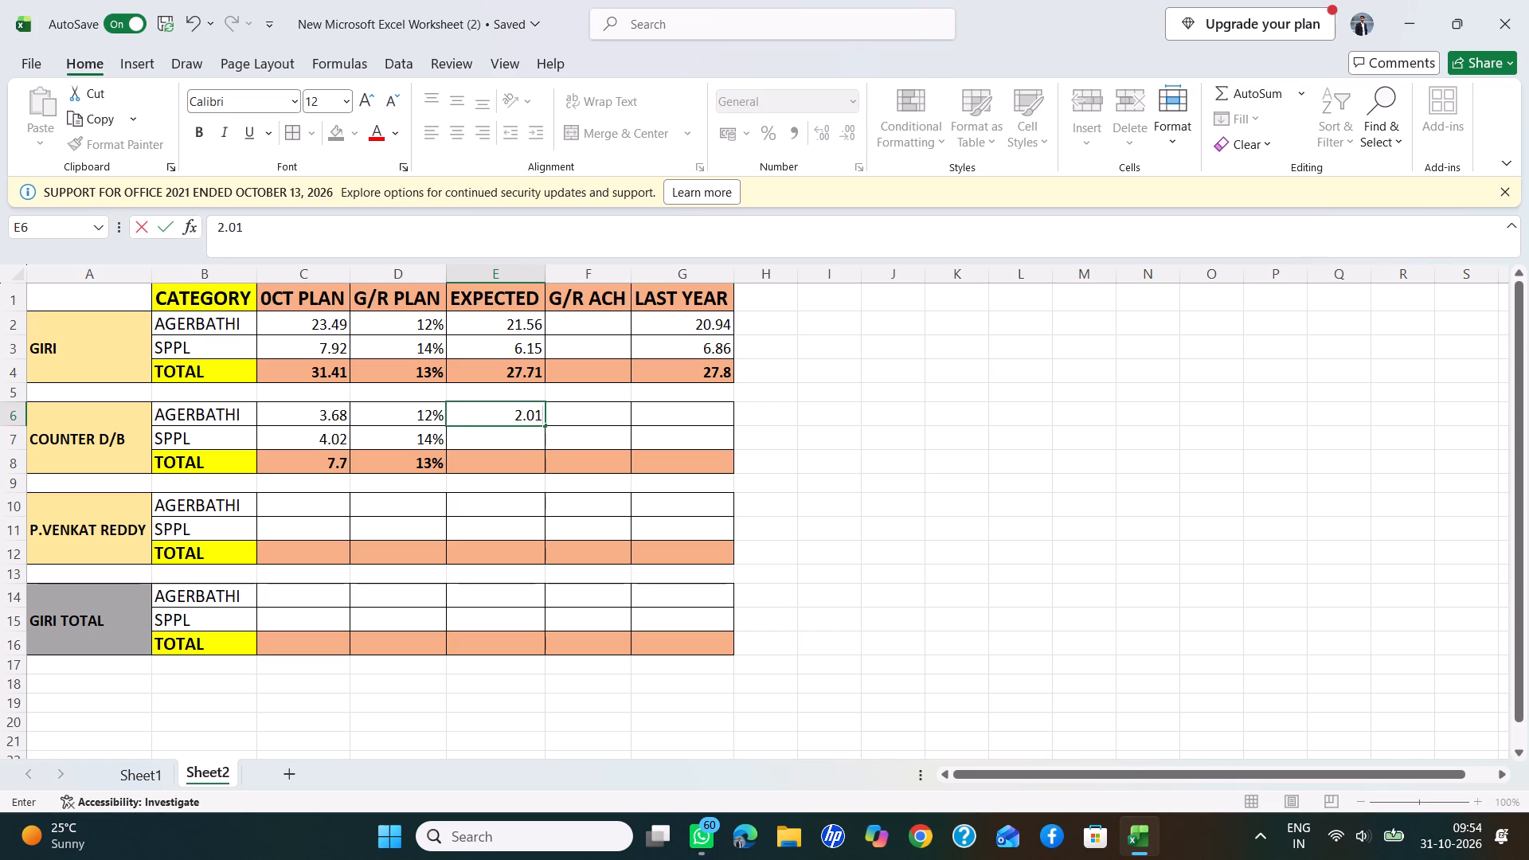
pyautogui.press('Down')
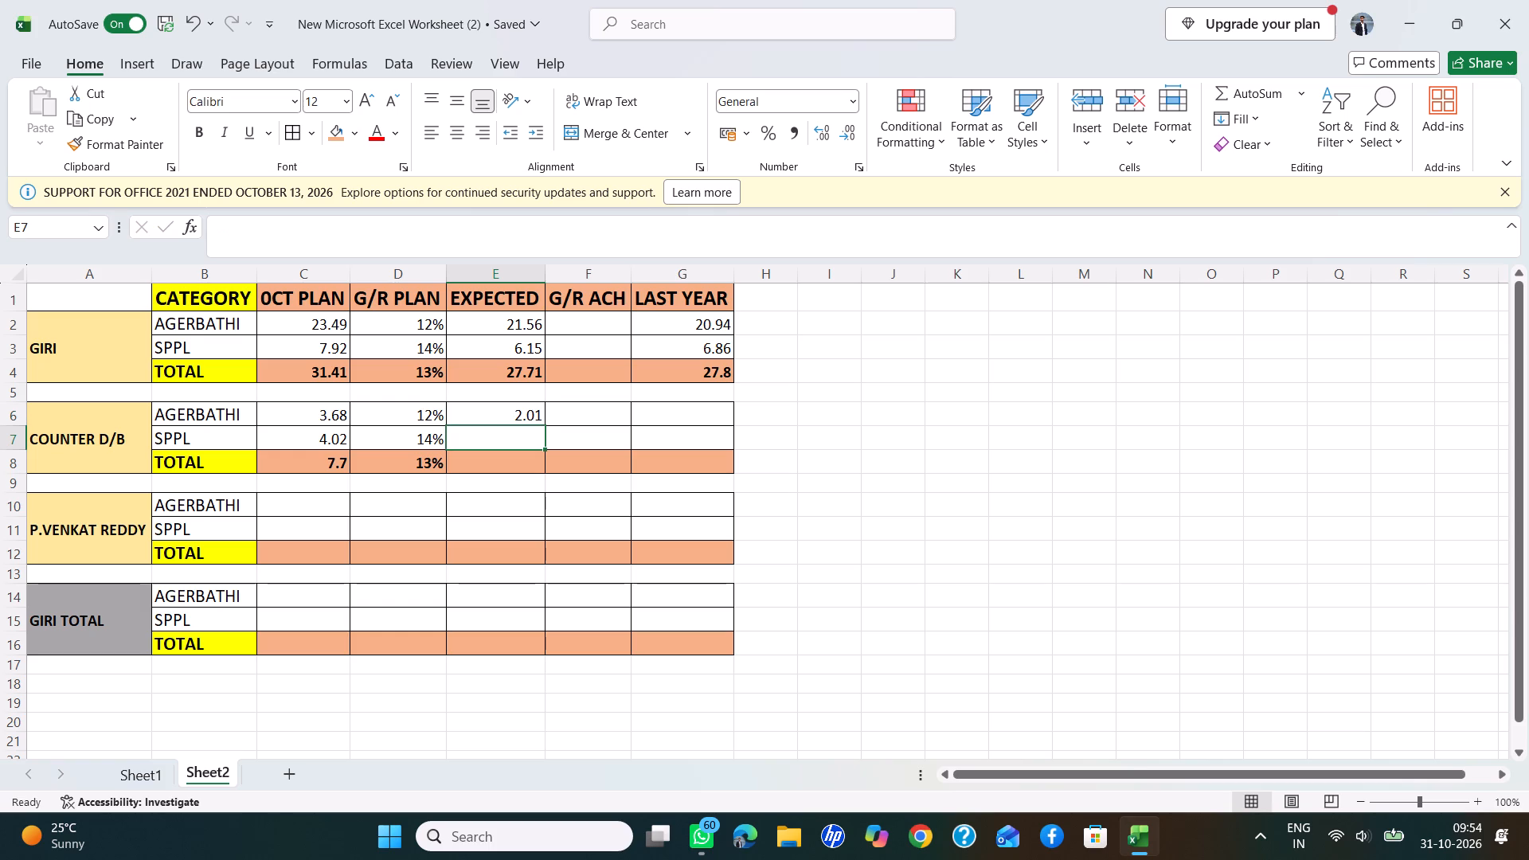
pyautogui.press('.')
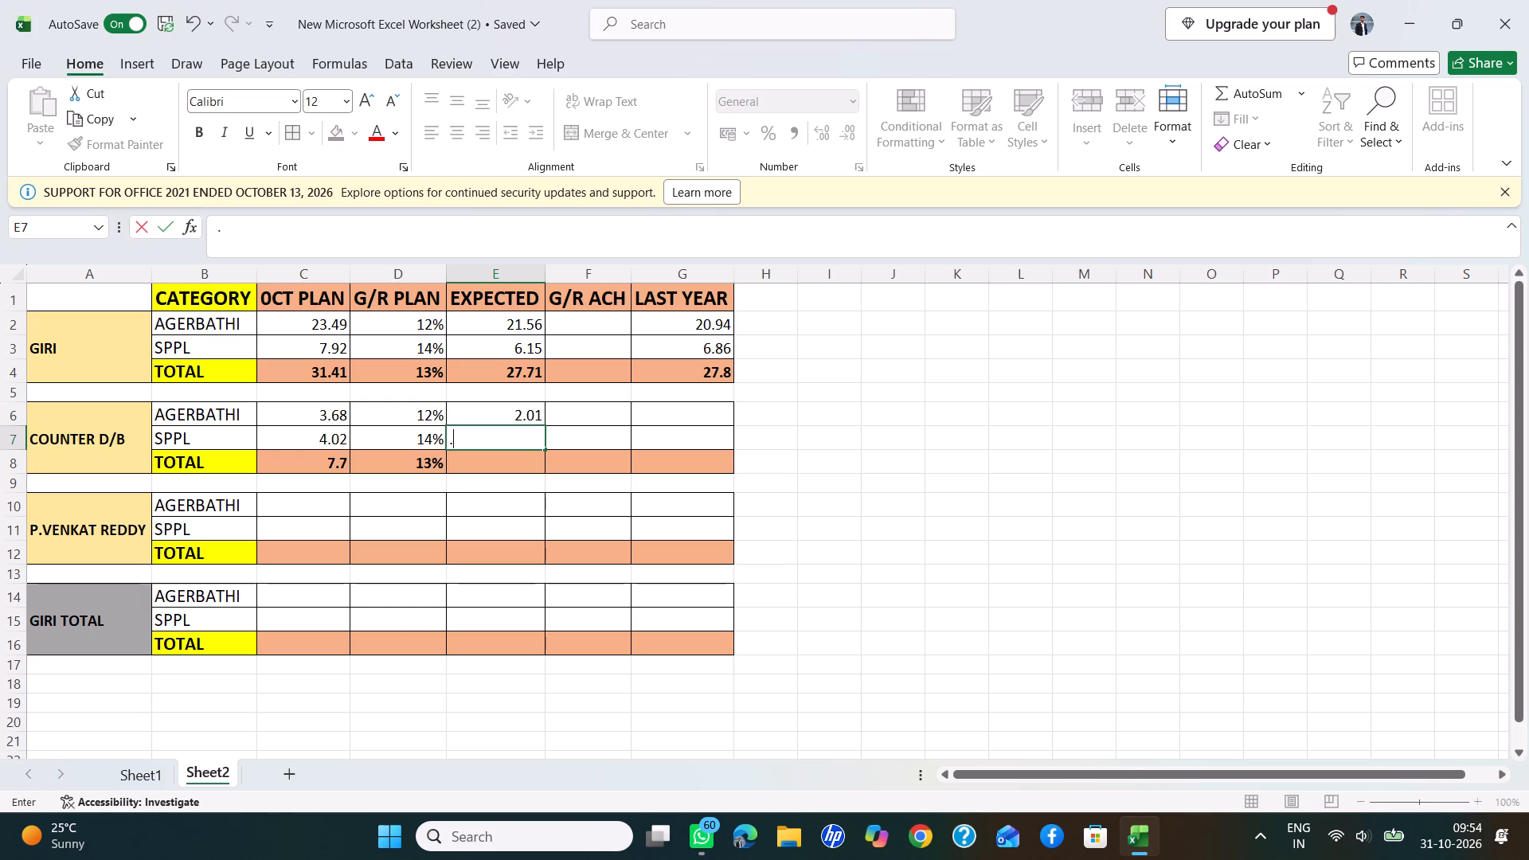
pyautogui.write('88')
pyautogui.press('Down')
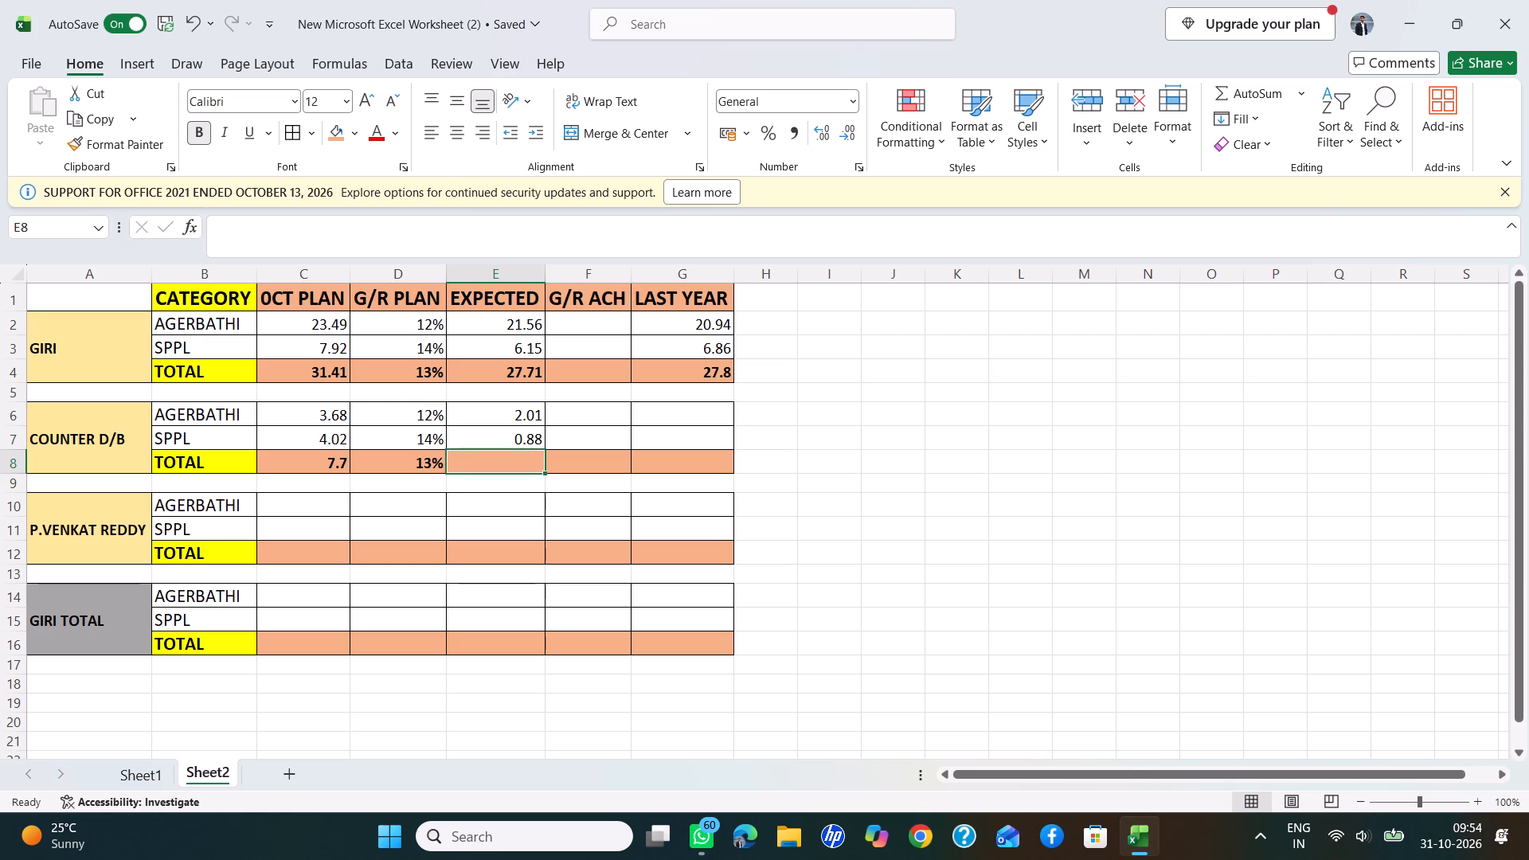
pyautogui.write('2.')
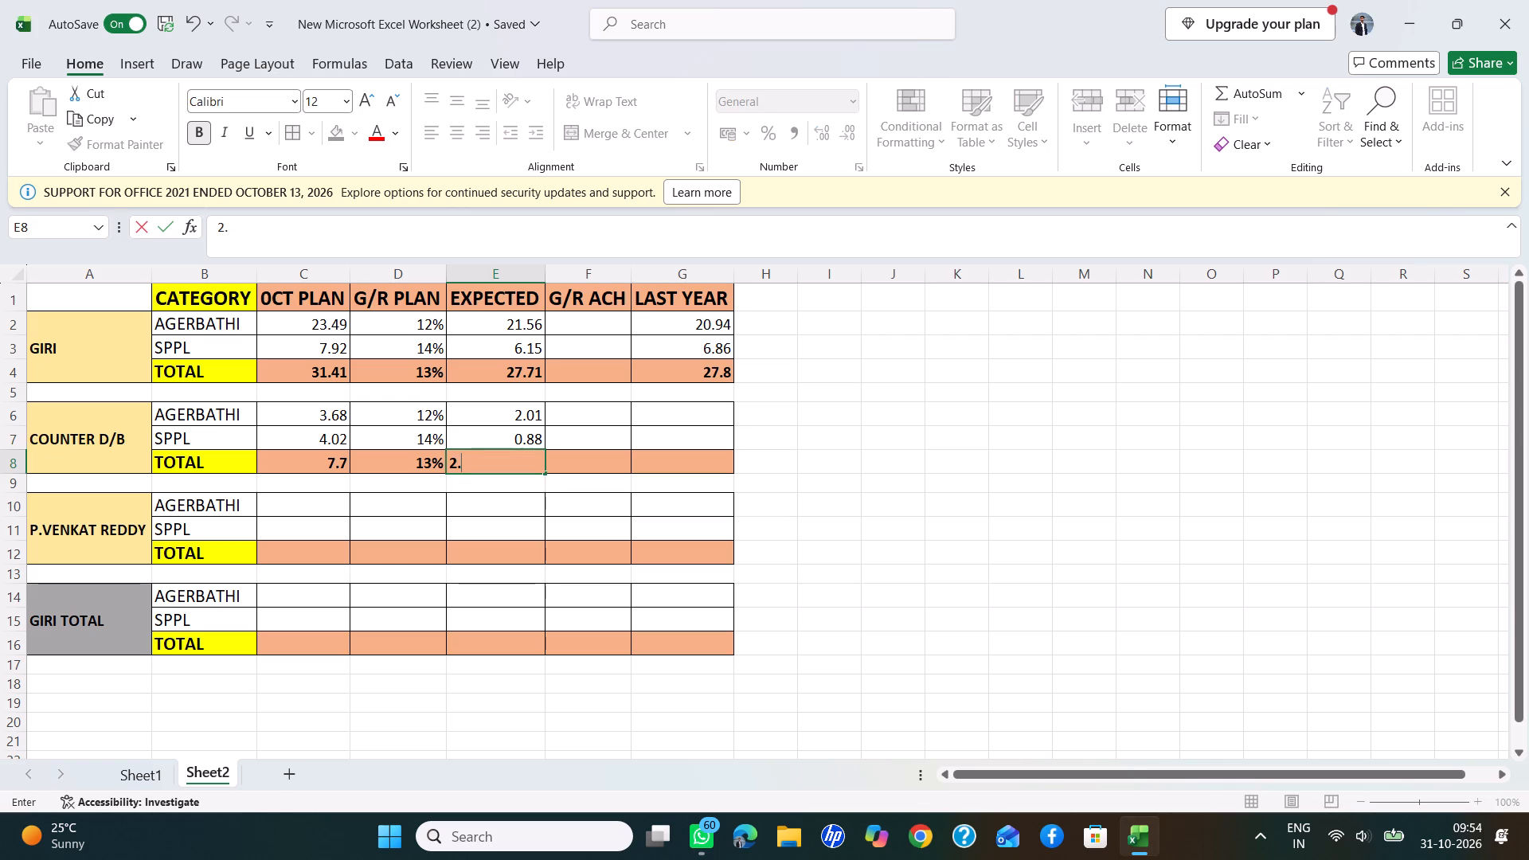
pyautogui.press('8')
pyautogui.press('9')
pyautogui.press('Right')
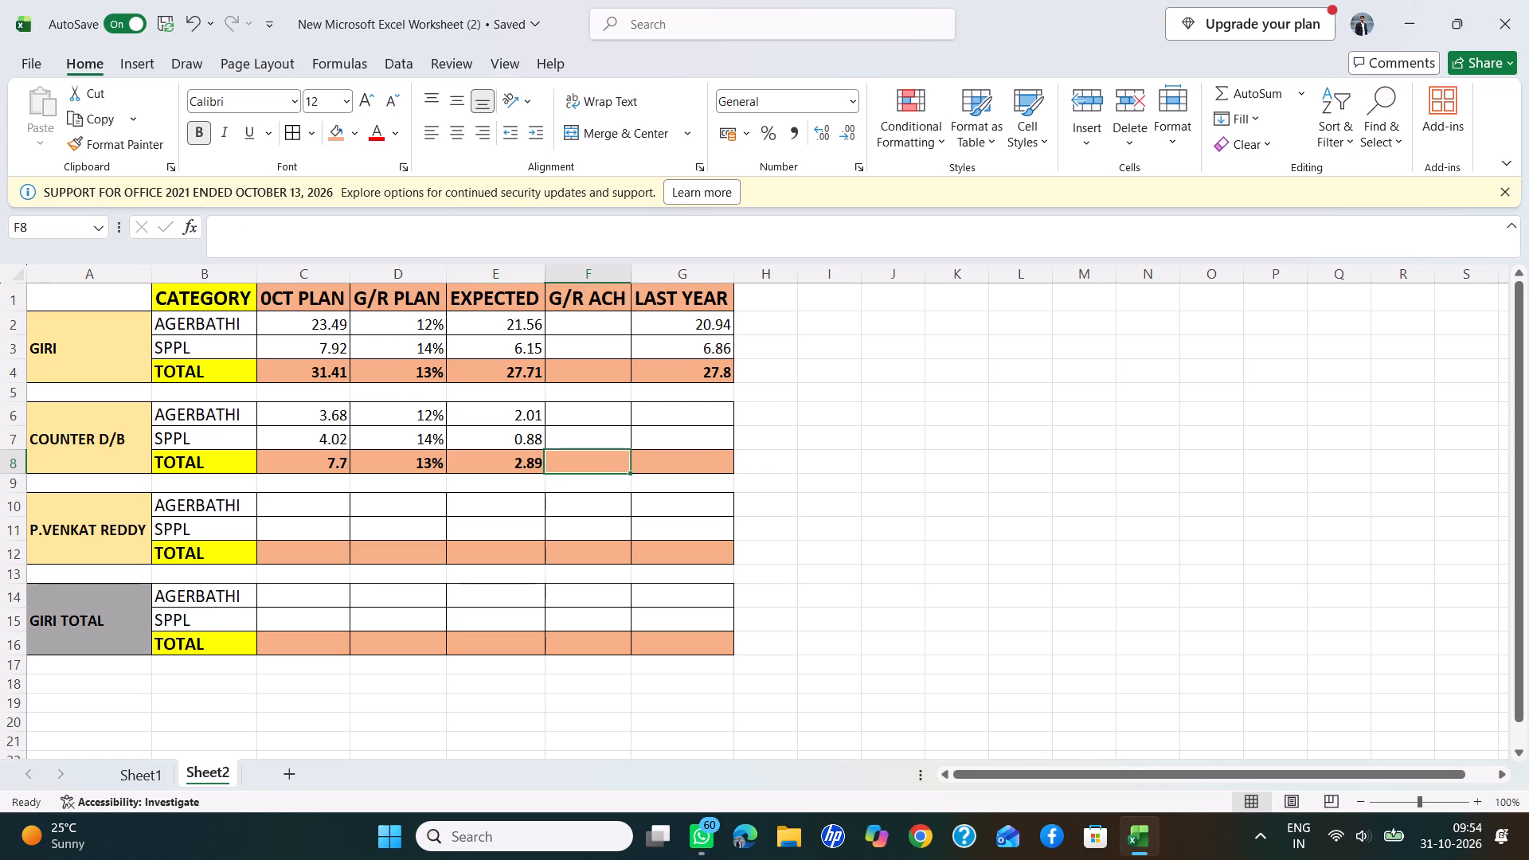
# Enter the COUNTER D/B LAST YEAR values: 3.30 for AGERBATHI, 3.57 for SPPL and 6.87 for TOTAL.
pyautogui.press('Right')
pyautogui.press('Up')
pyautogui.press('Up')
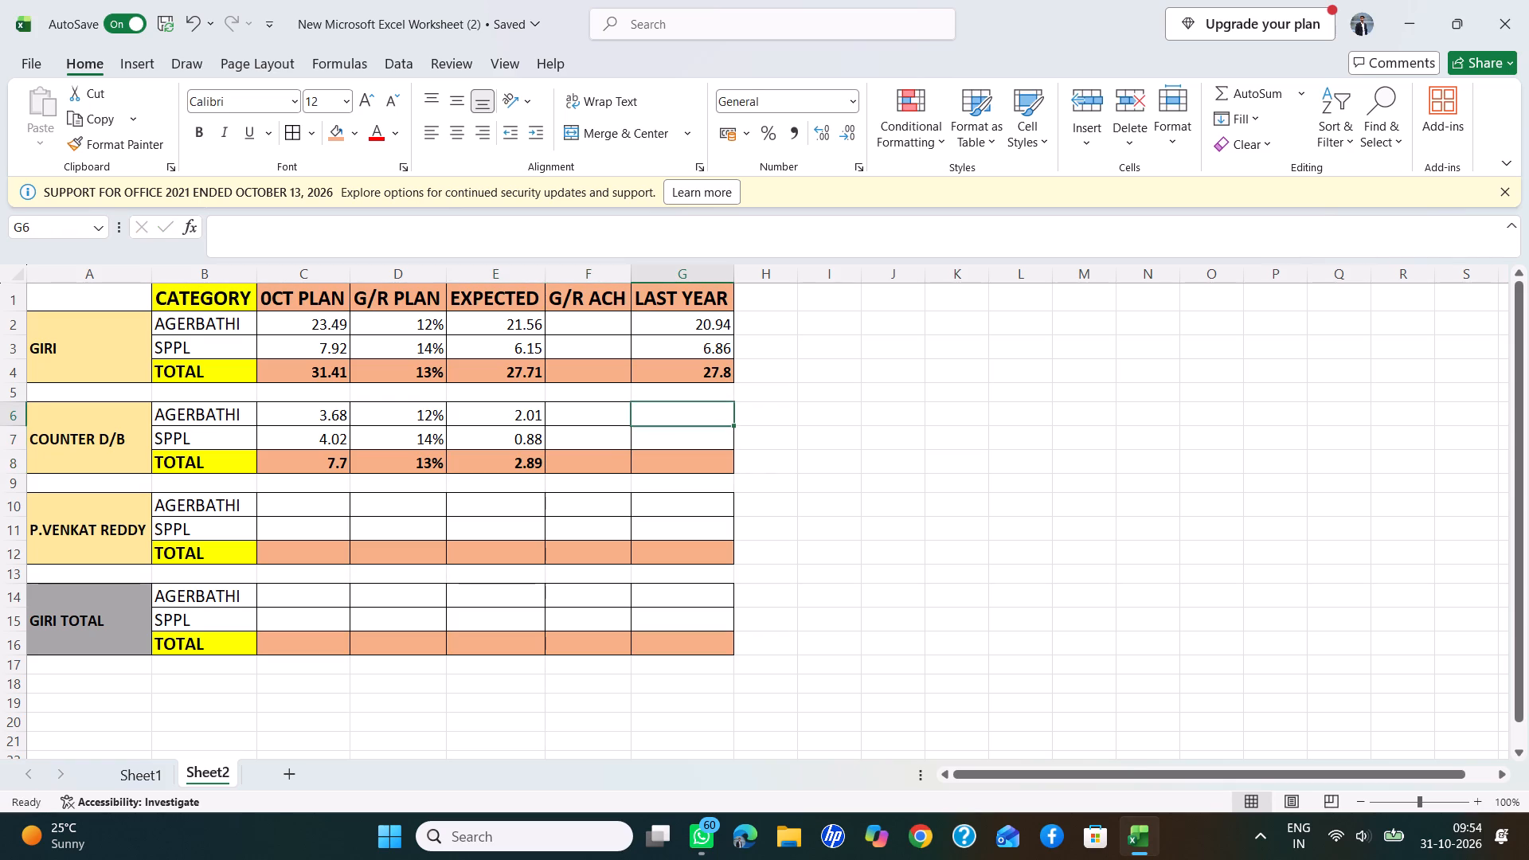
pyautogui.write('3.30')
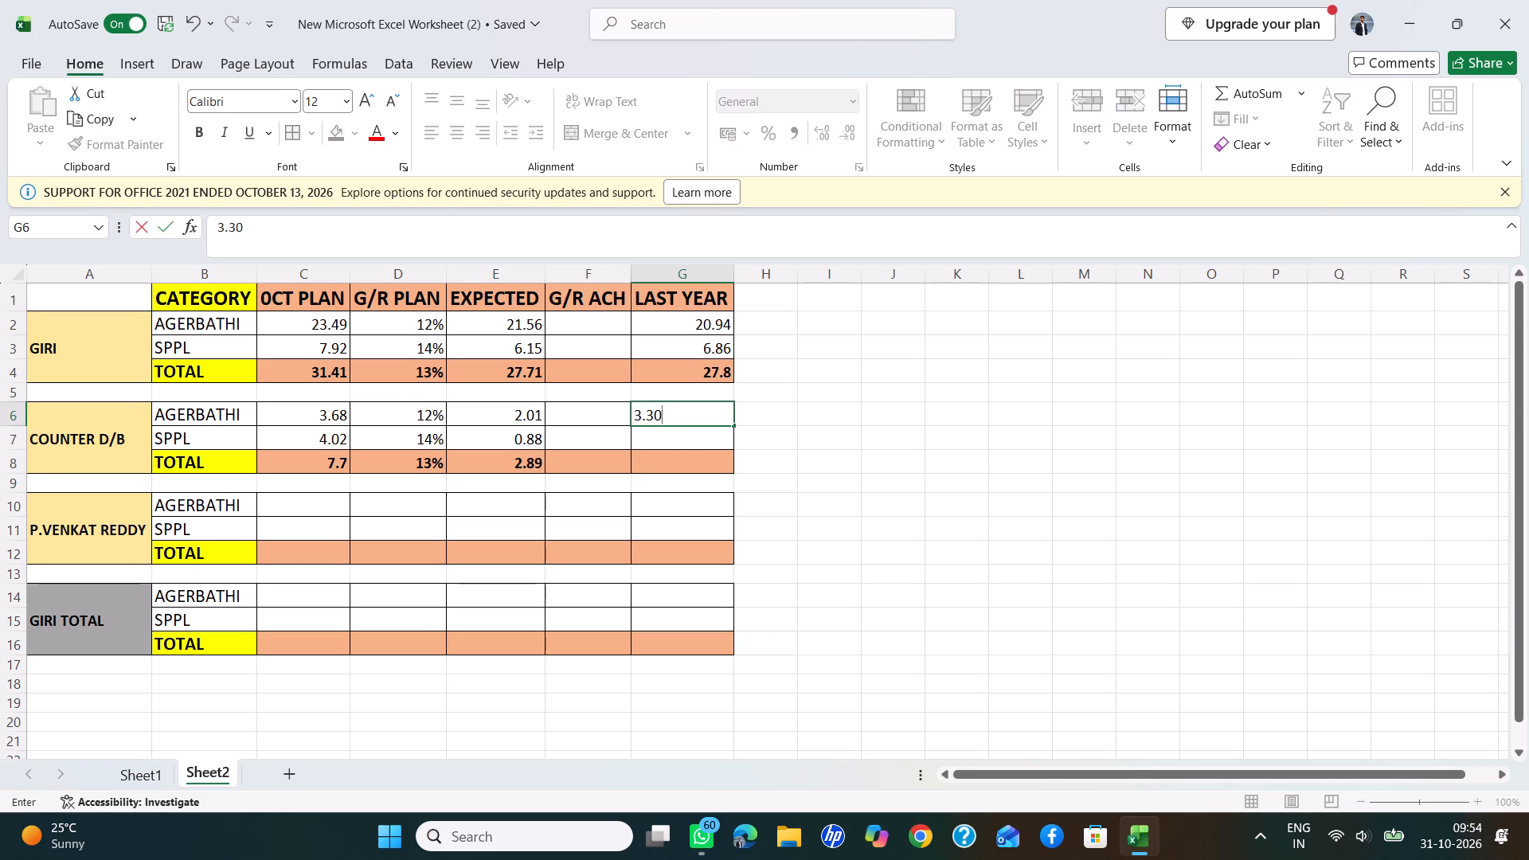
pyautogui.press('Down')
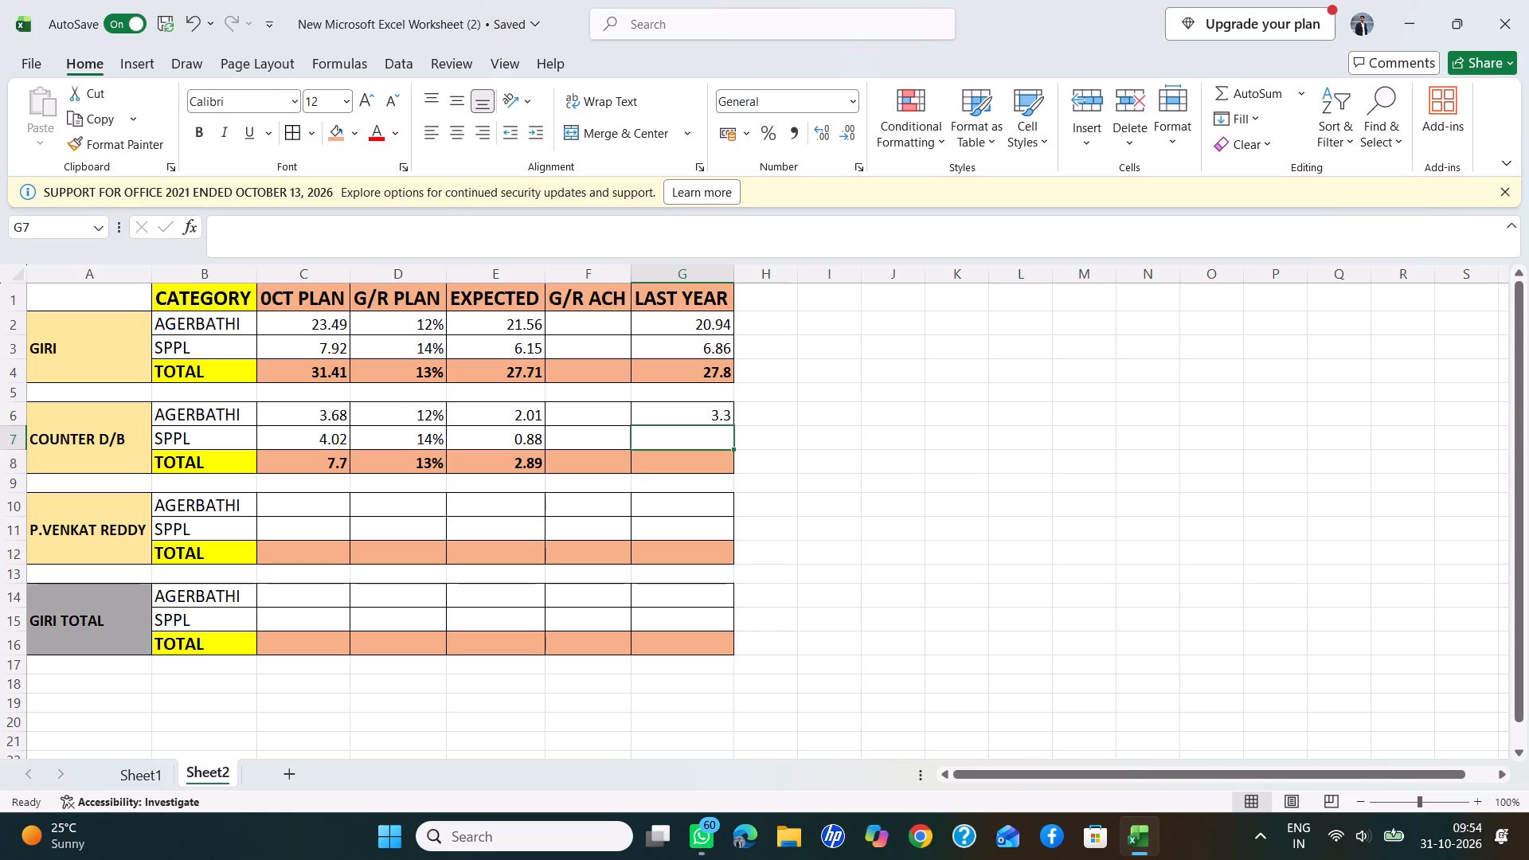
pyautogui.write('3.57')
pyautogui.press('Down')
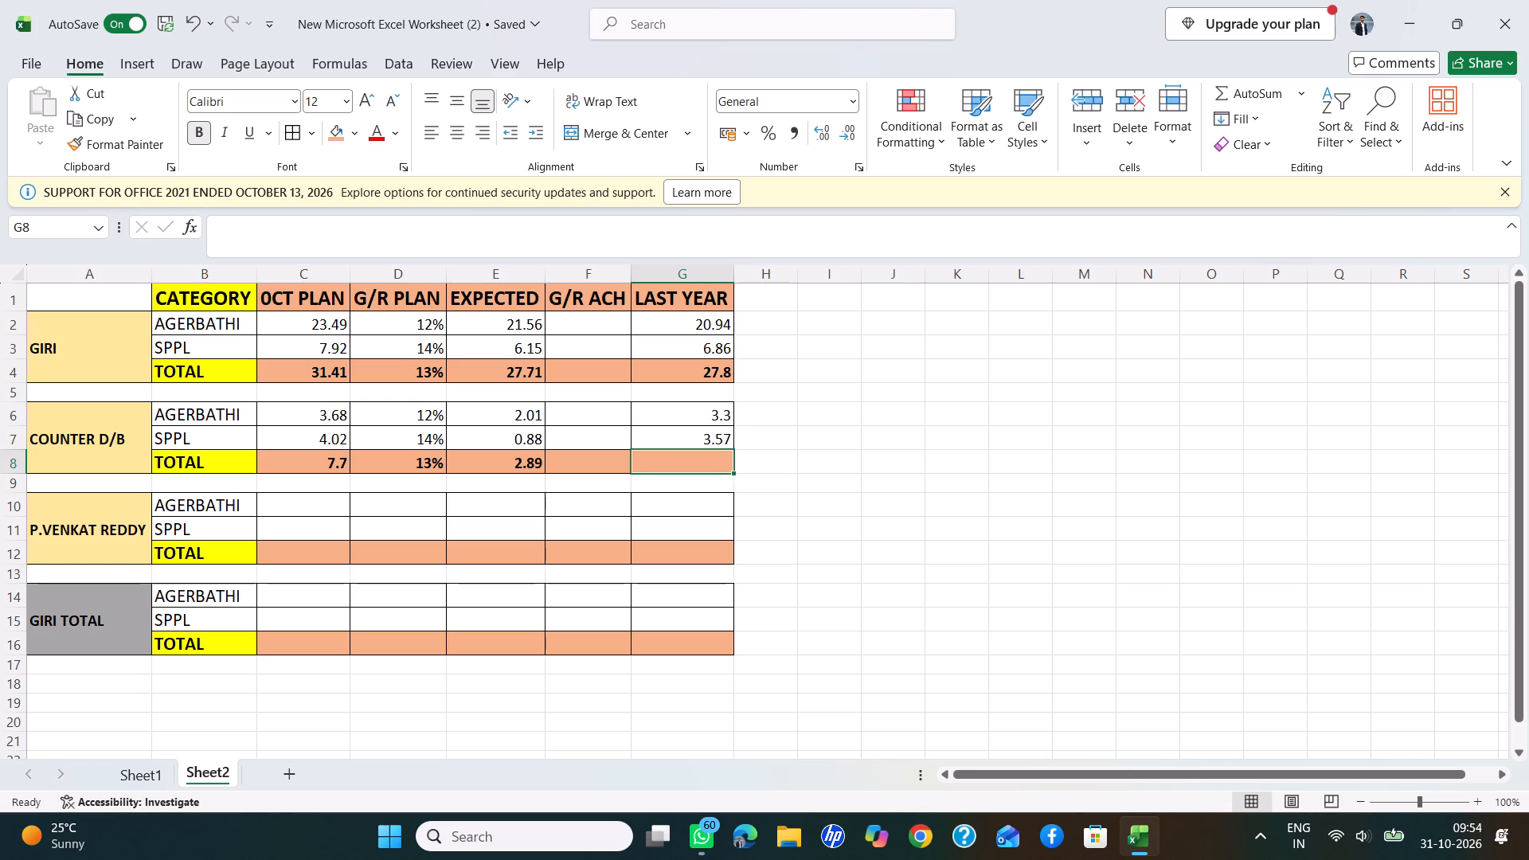
pyautogui.write('6.87')
pyautogui.press('Down')
# Enter the OCT PLAN values for the group in rows 10 to 12: 11.00 for AGERBATHI, 3.27 for SPPL and 14.27 for TOTAL.
pyautogui.press('Down')
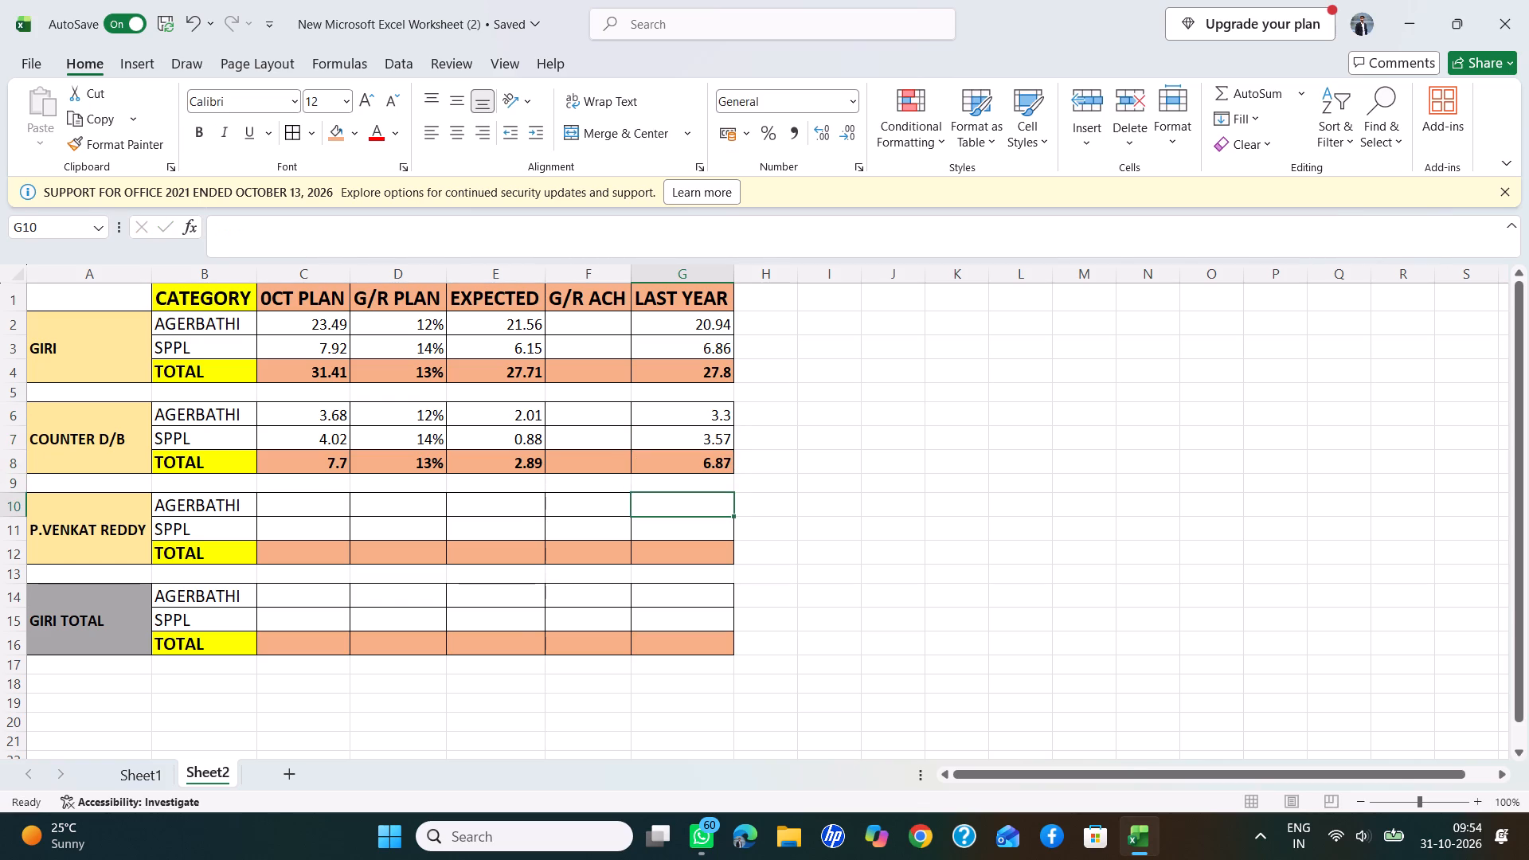
pyautogui.press('Left')
pyautogui.press('Left')
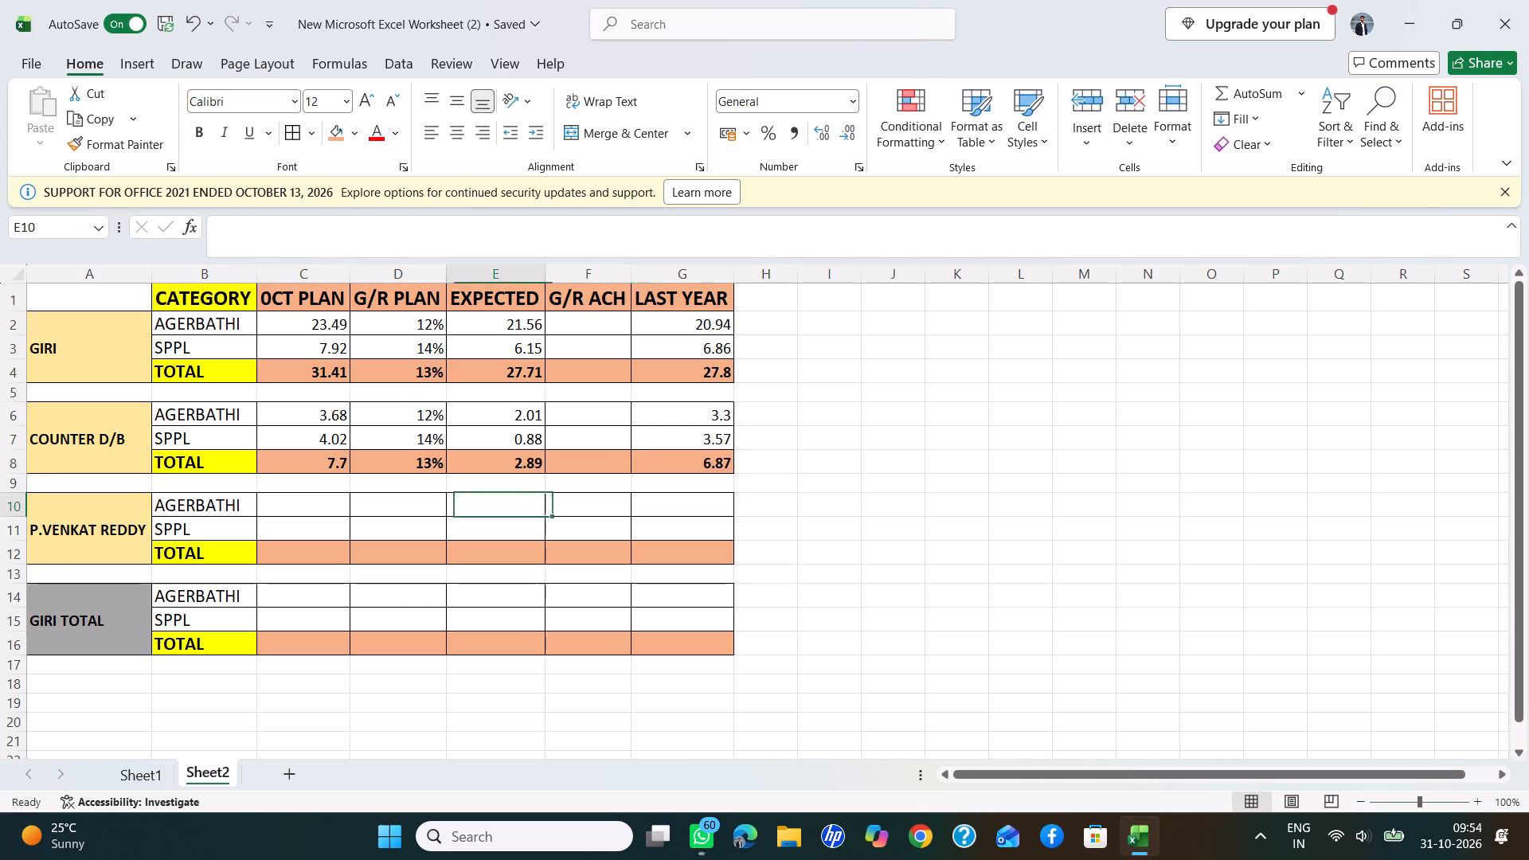
pyautogui.press('Left')
pyautogui.press('Left')
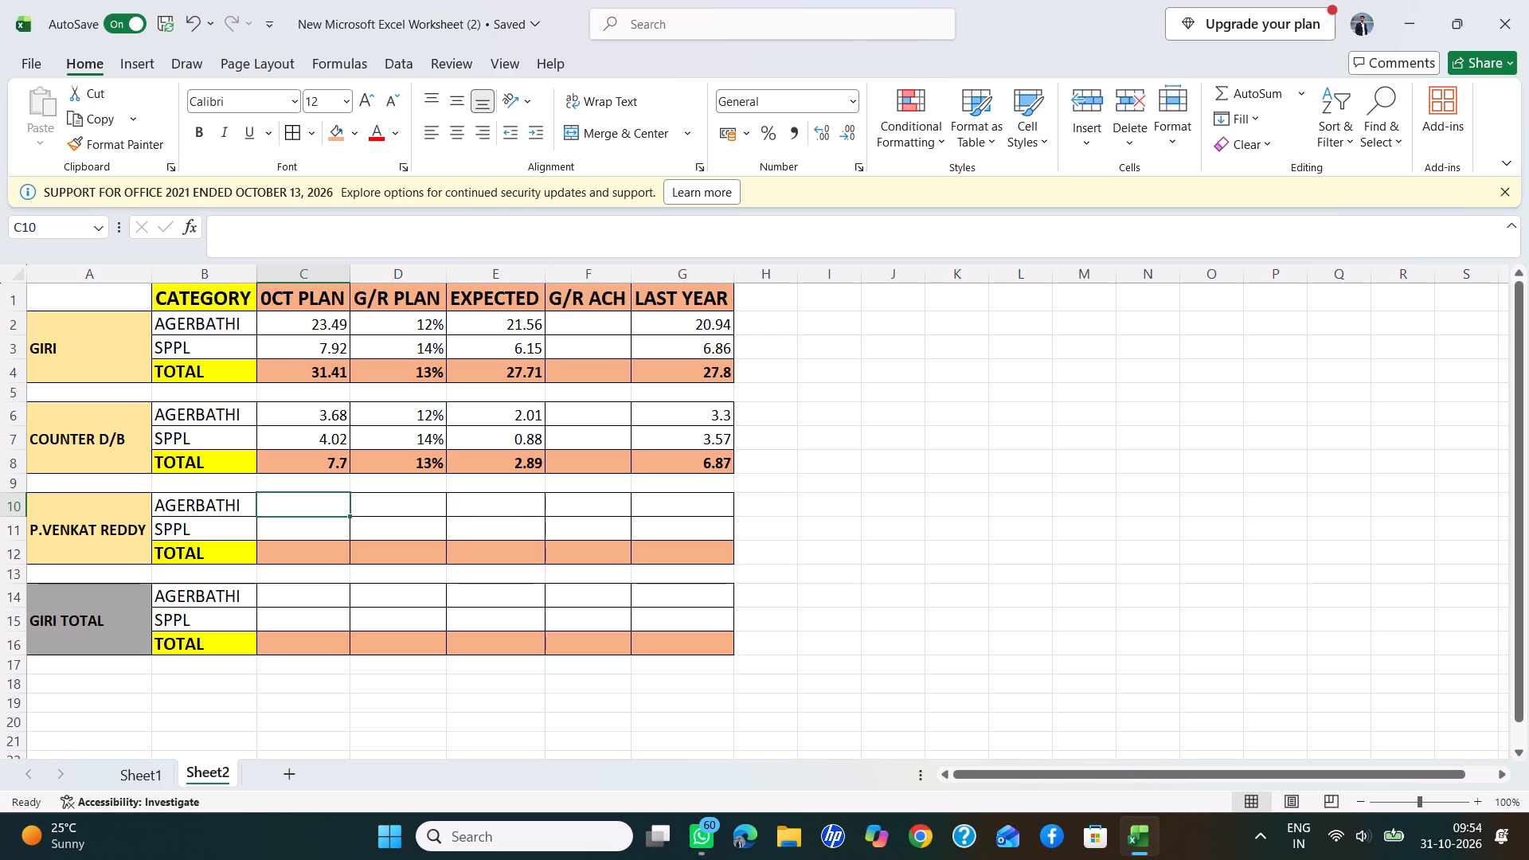
pyautogui.write('11.')
pyautogui.write('00')
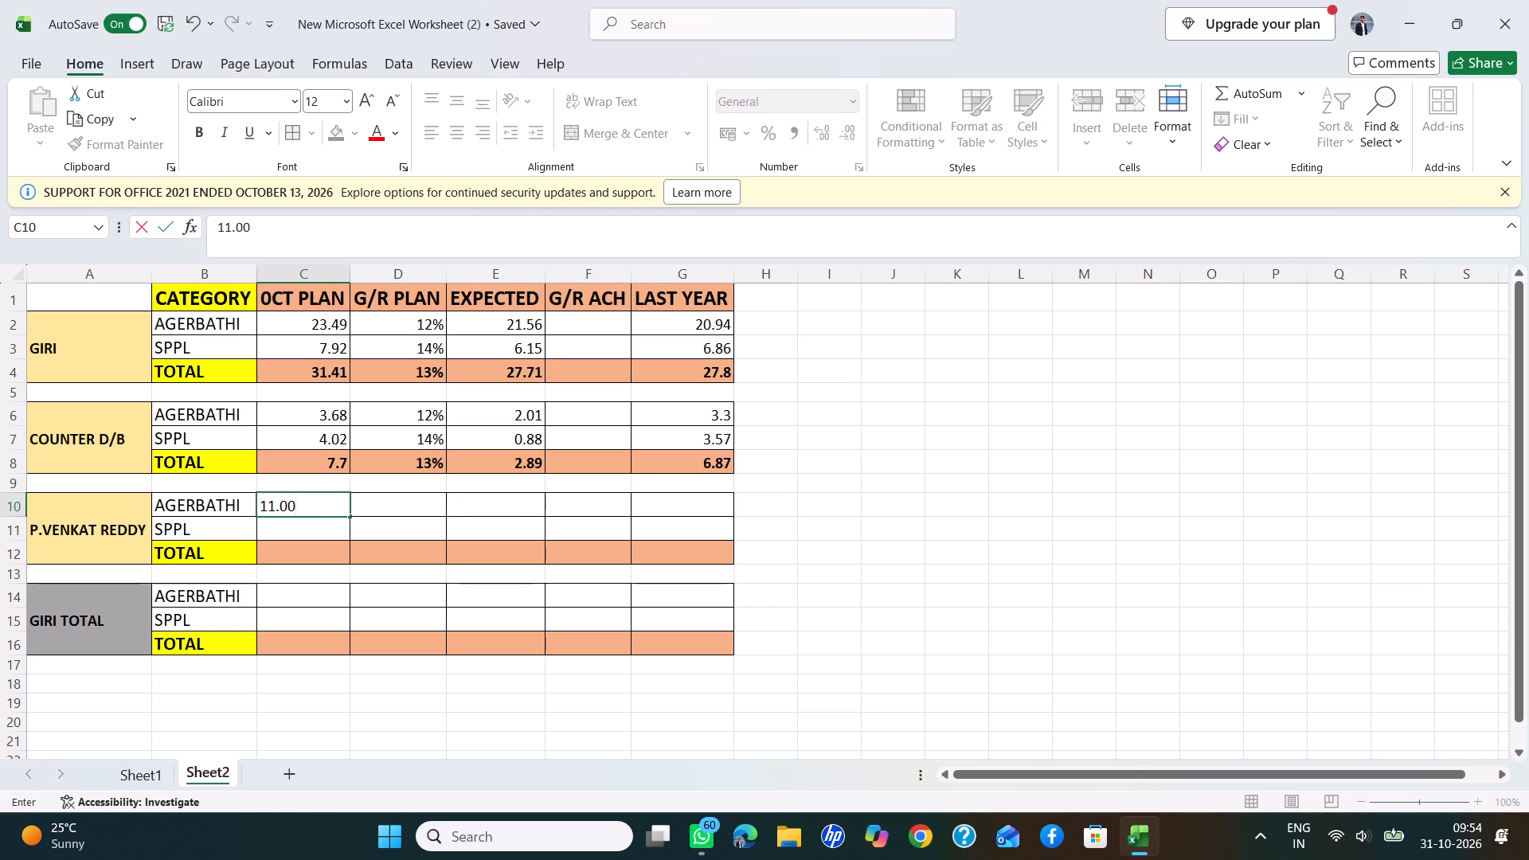
pyautogui.press('Down')
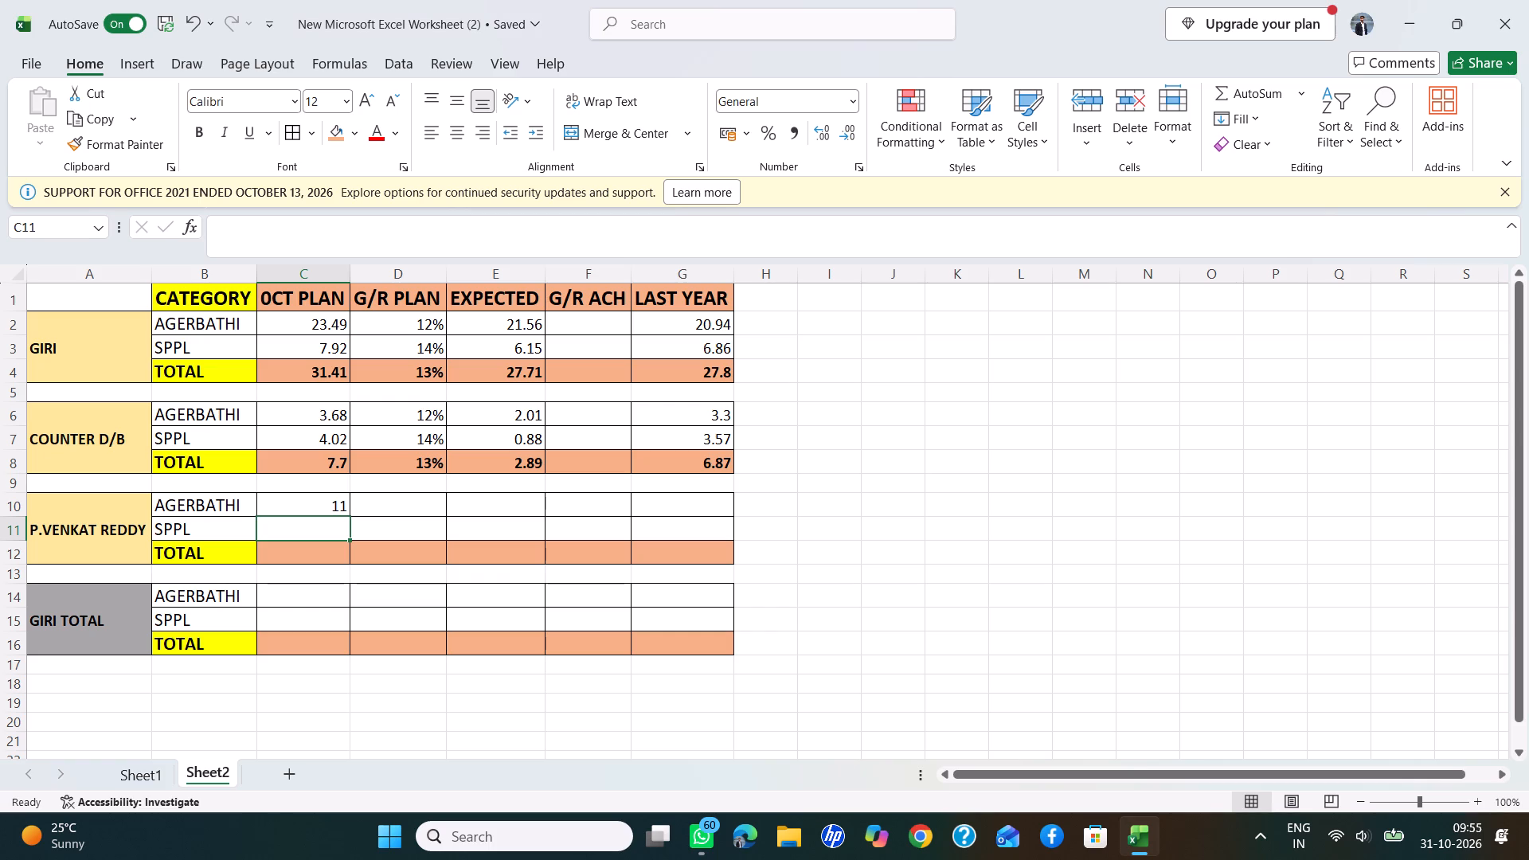
pyautogui.write('3.2')
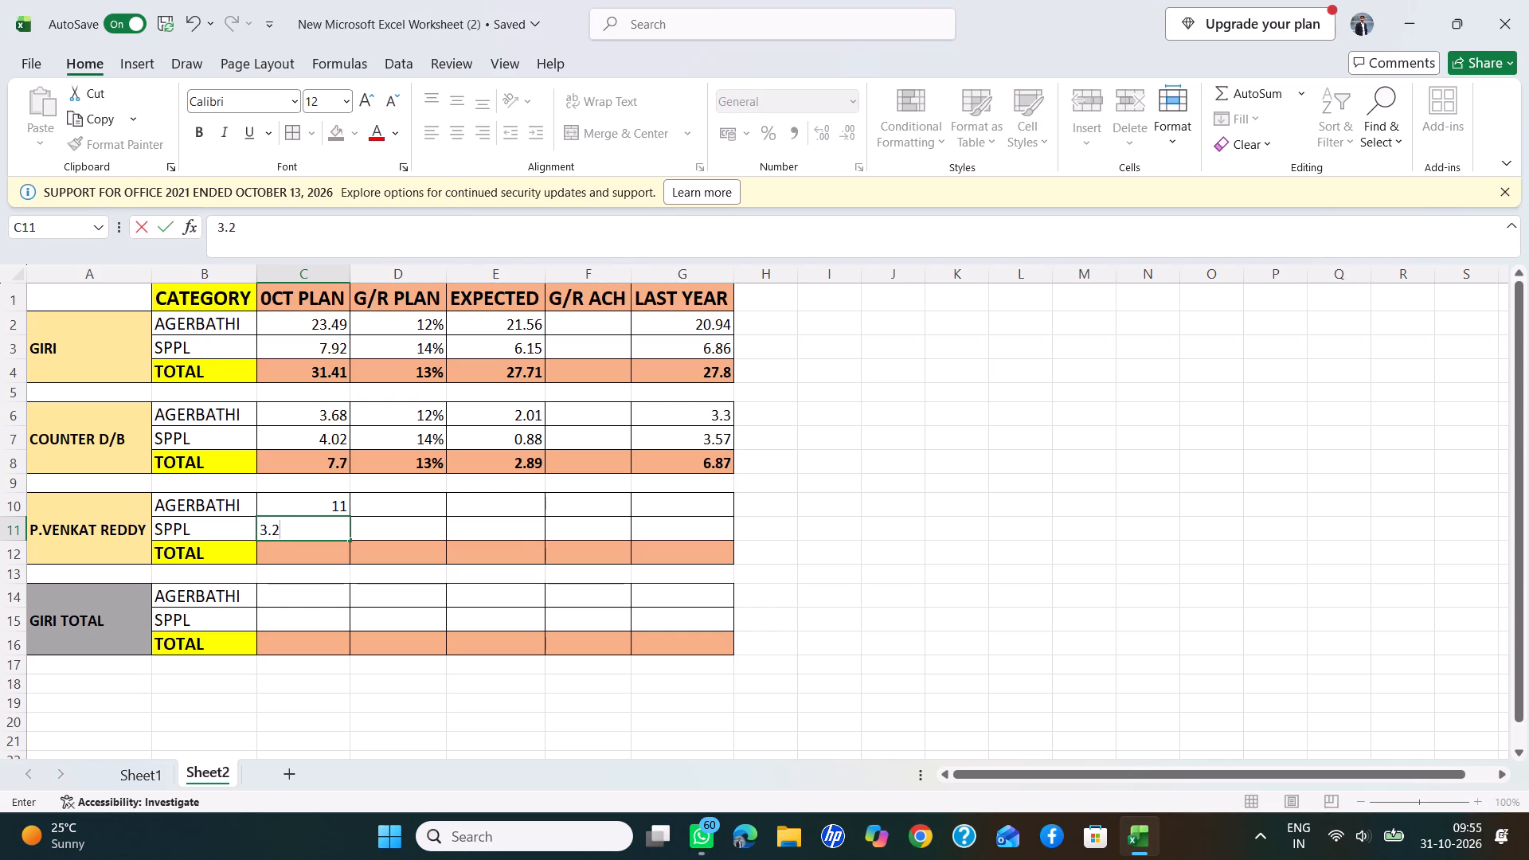
pyautogui.press('7')
pyautogui.press('Down')
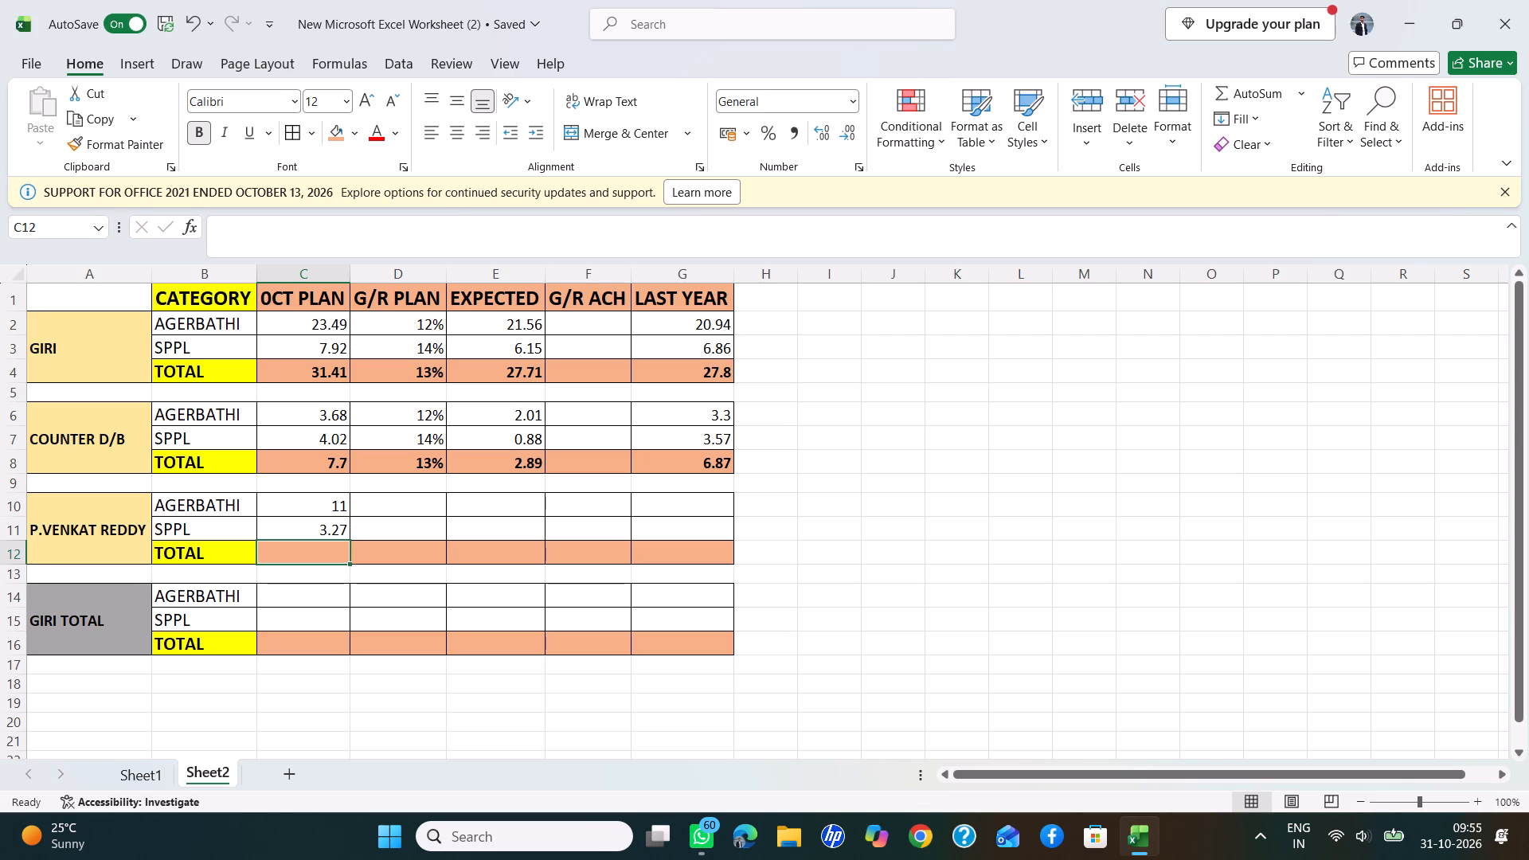
pyautogui.write('14.2')
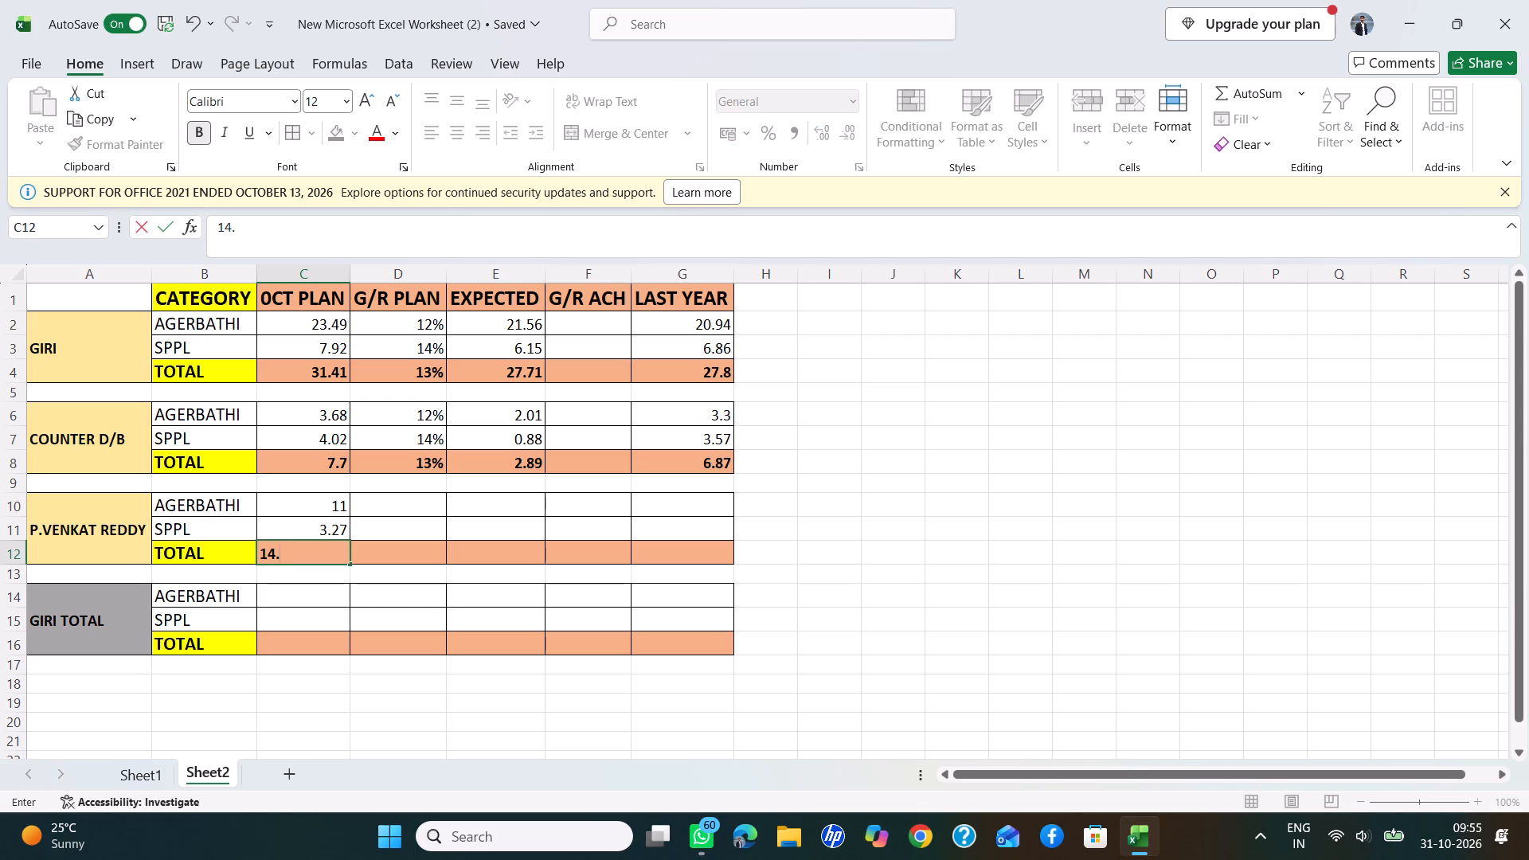
pyautogui.press('7')
pyautogui.press('Right')
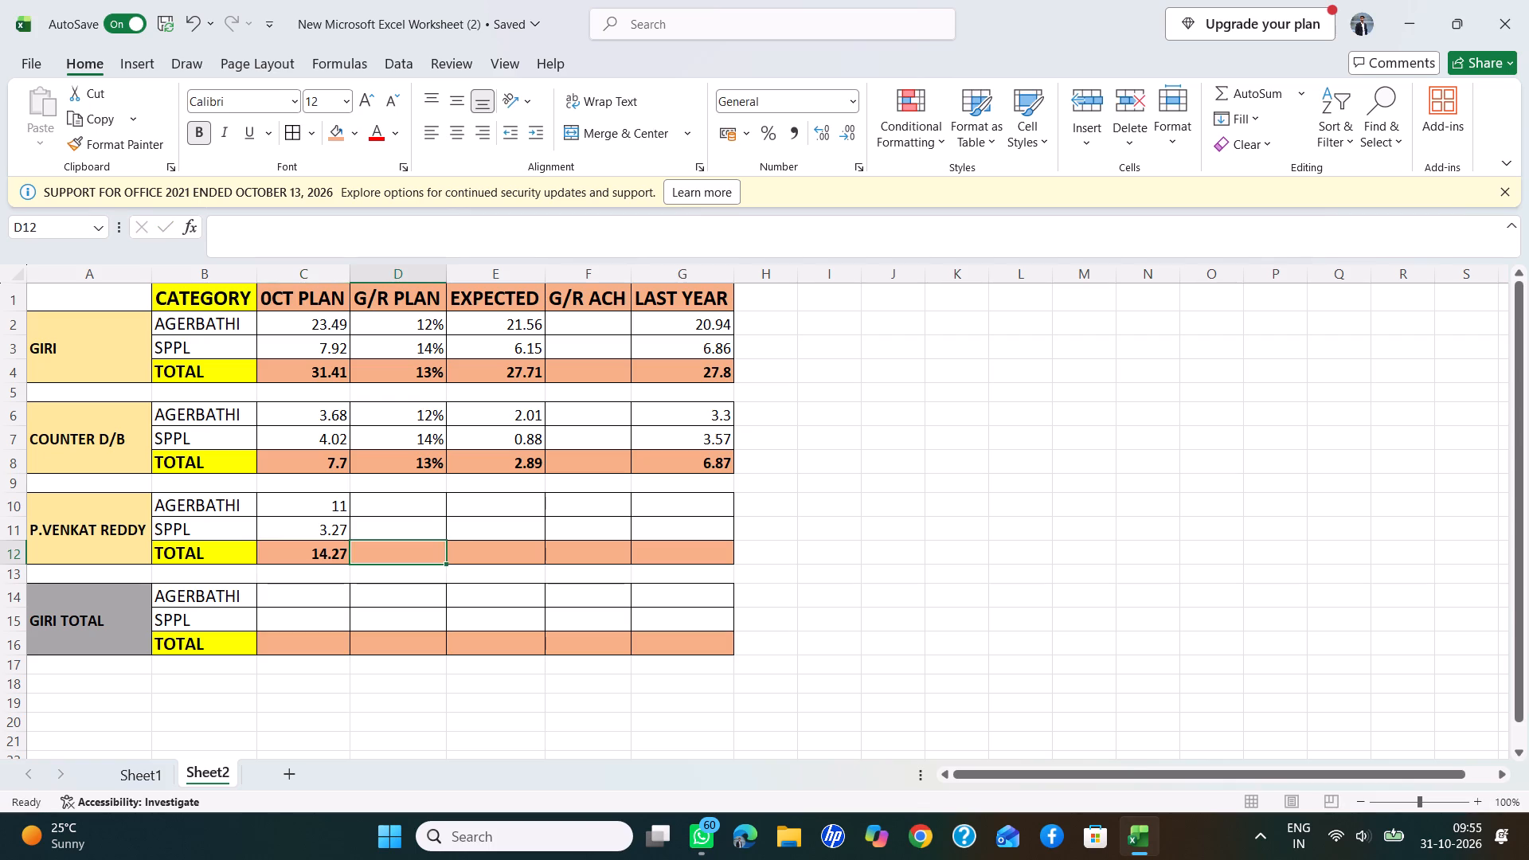
# Enter the G/R PLAN percentages for the group in rows 10 to 12: 12% for AGERBATHI, 16% for SPPL and 13% for TOTAL.
pyautogui.press('Up')
pyautogui.press('Up')
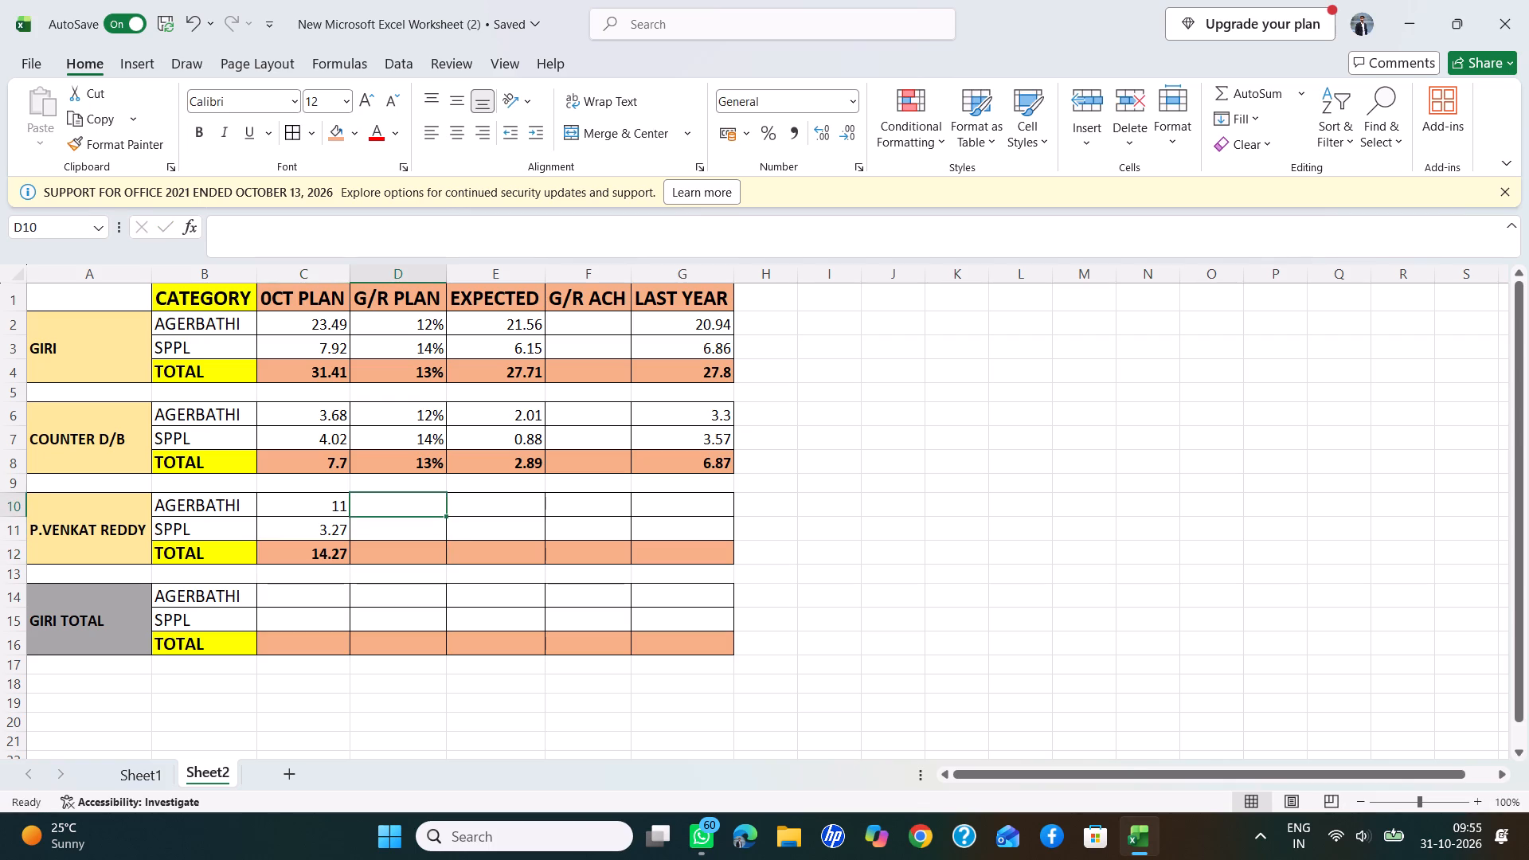
pyautogui.write('12')
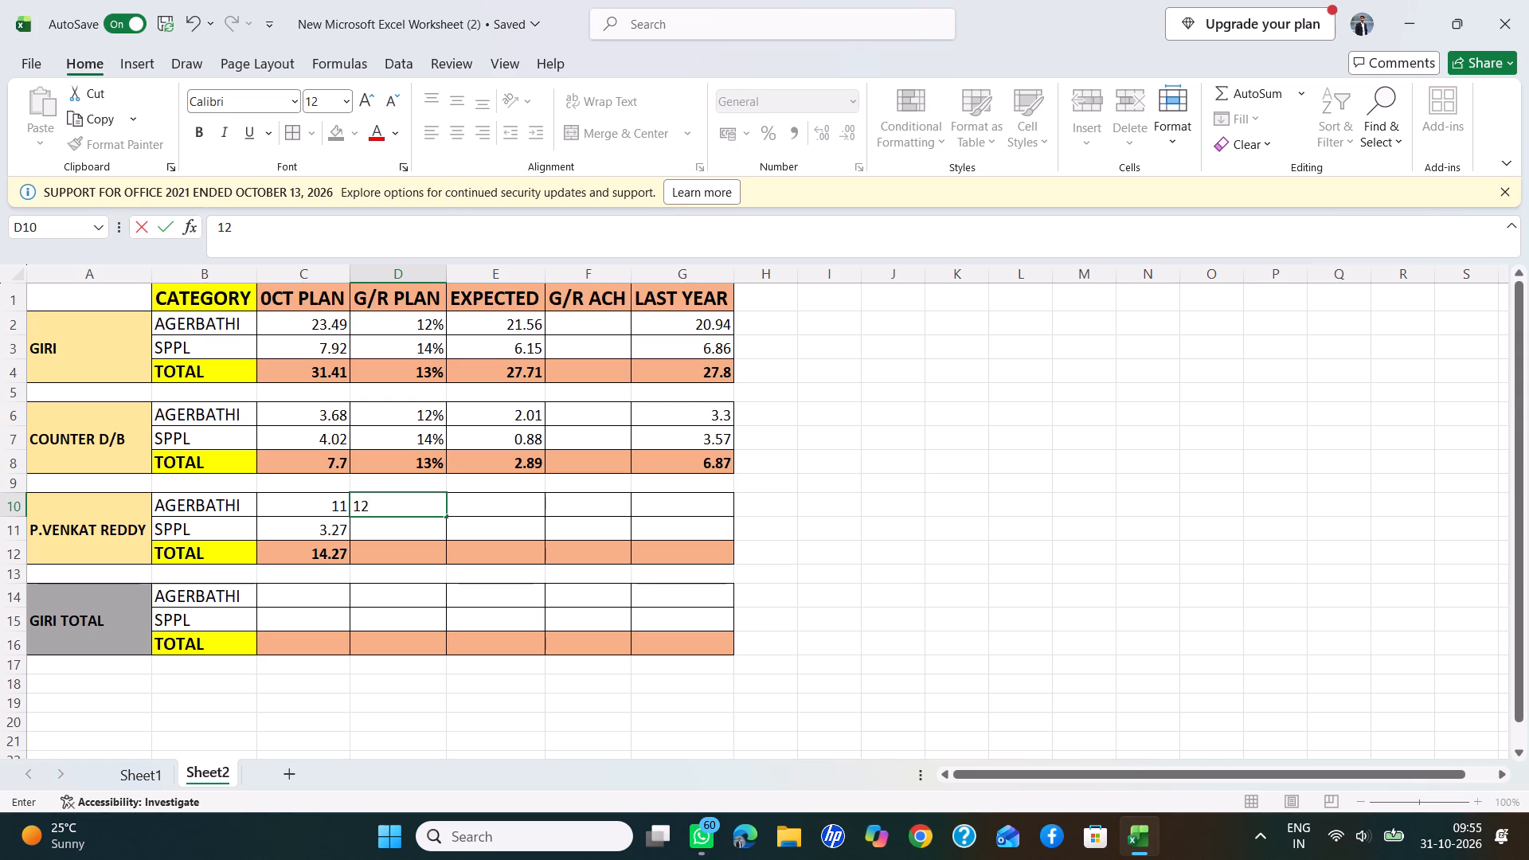
pyautogui.hotkey('shift', '%')
pyautogui.press('Down')
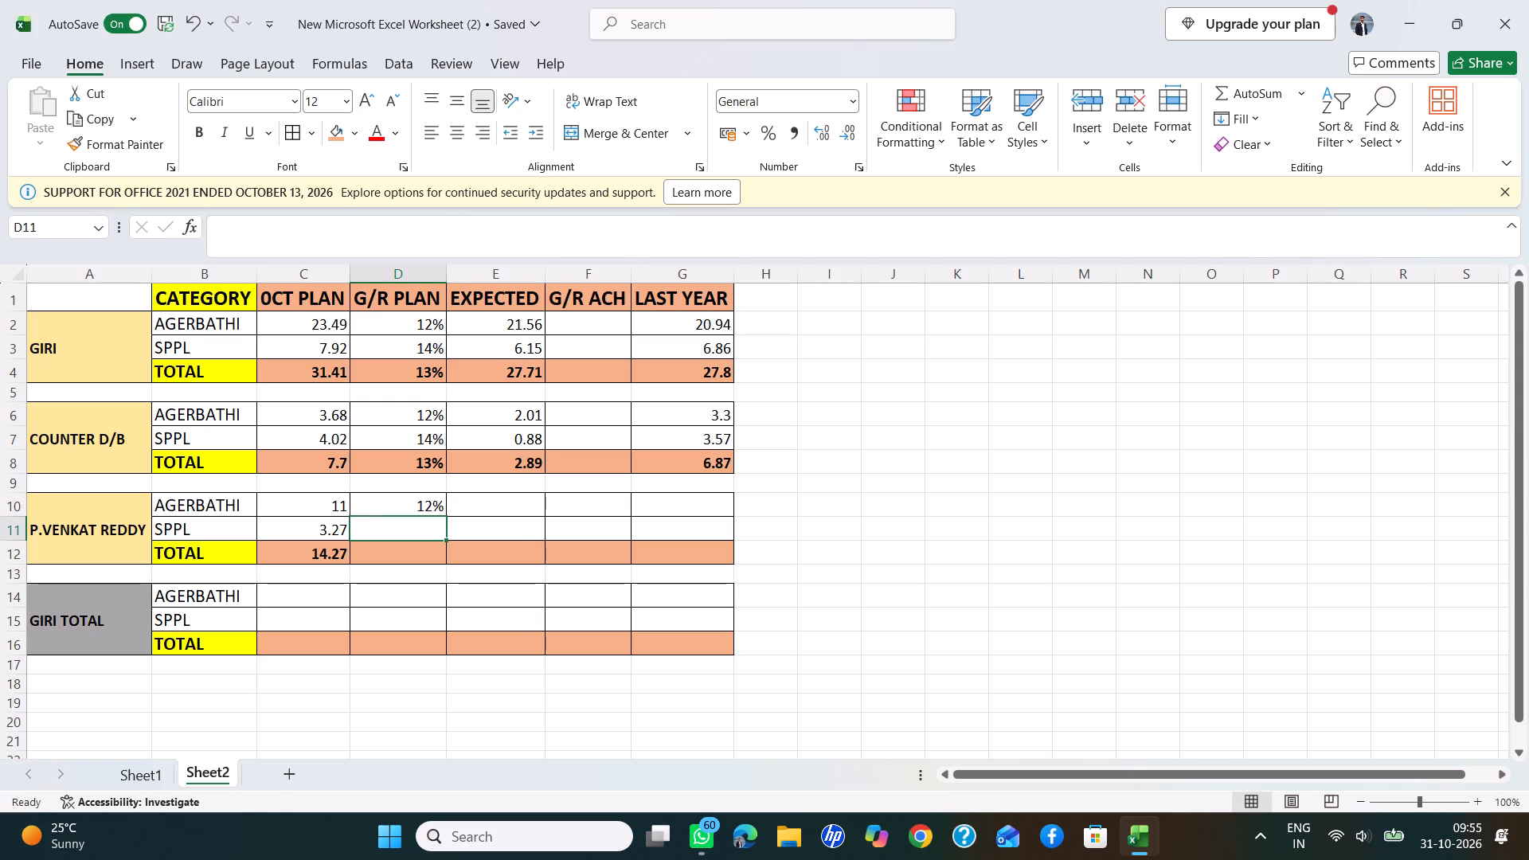
pyautogui.press('1')
pyautogui.press('6')
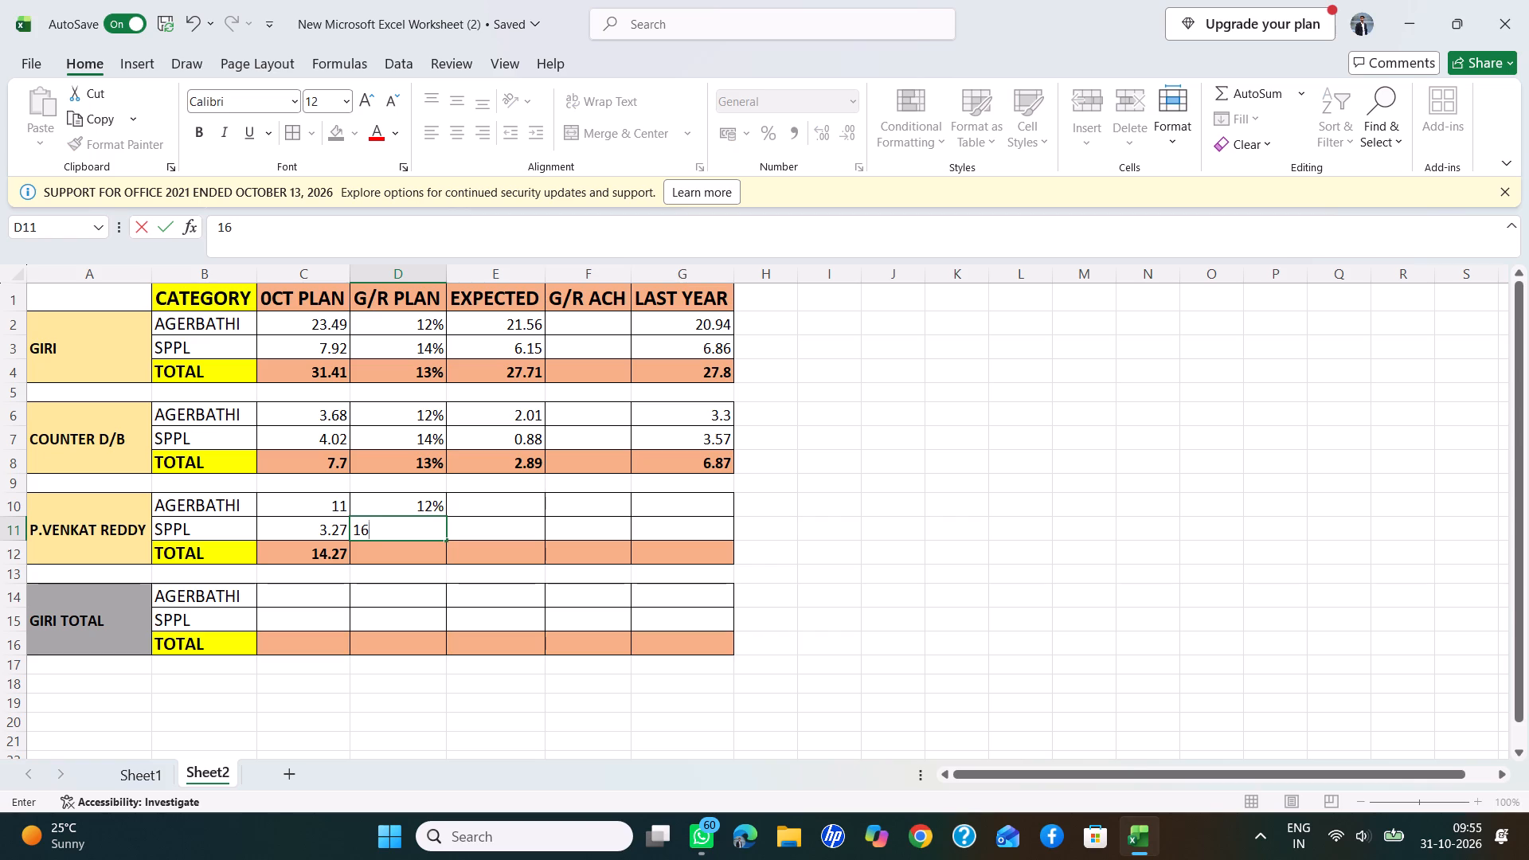
pyautogui.hotkey('shift', '%')
pyautogui.press('Down')
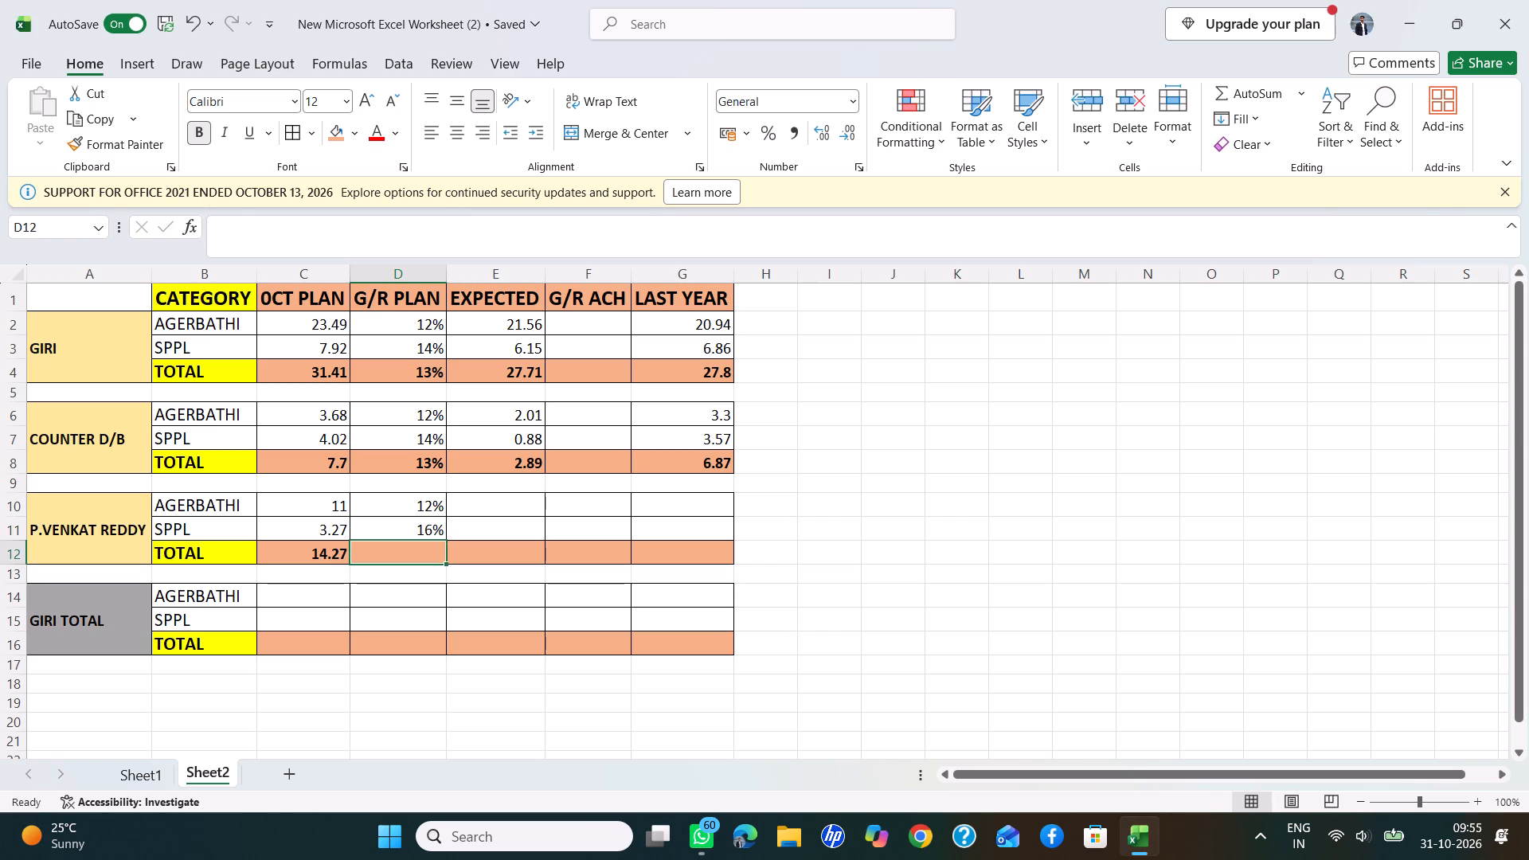
pyautogui.write('13')
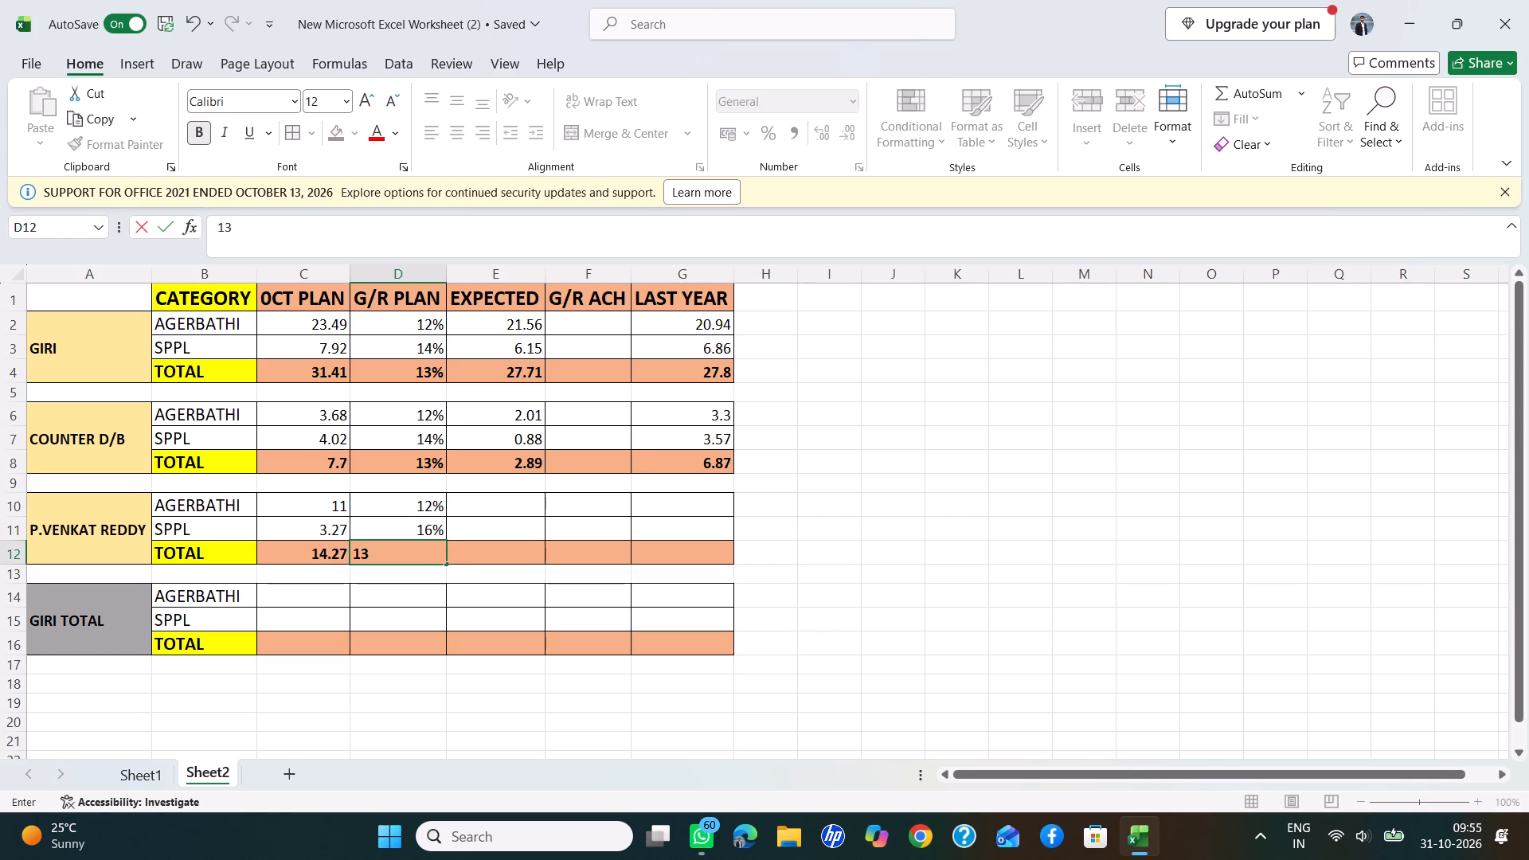
pyautogui.hotkey('shift', '%')
pyautogui.press('Right')
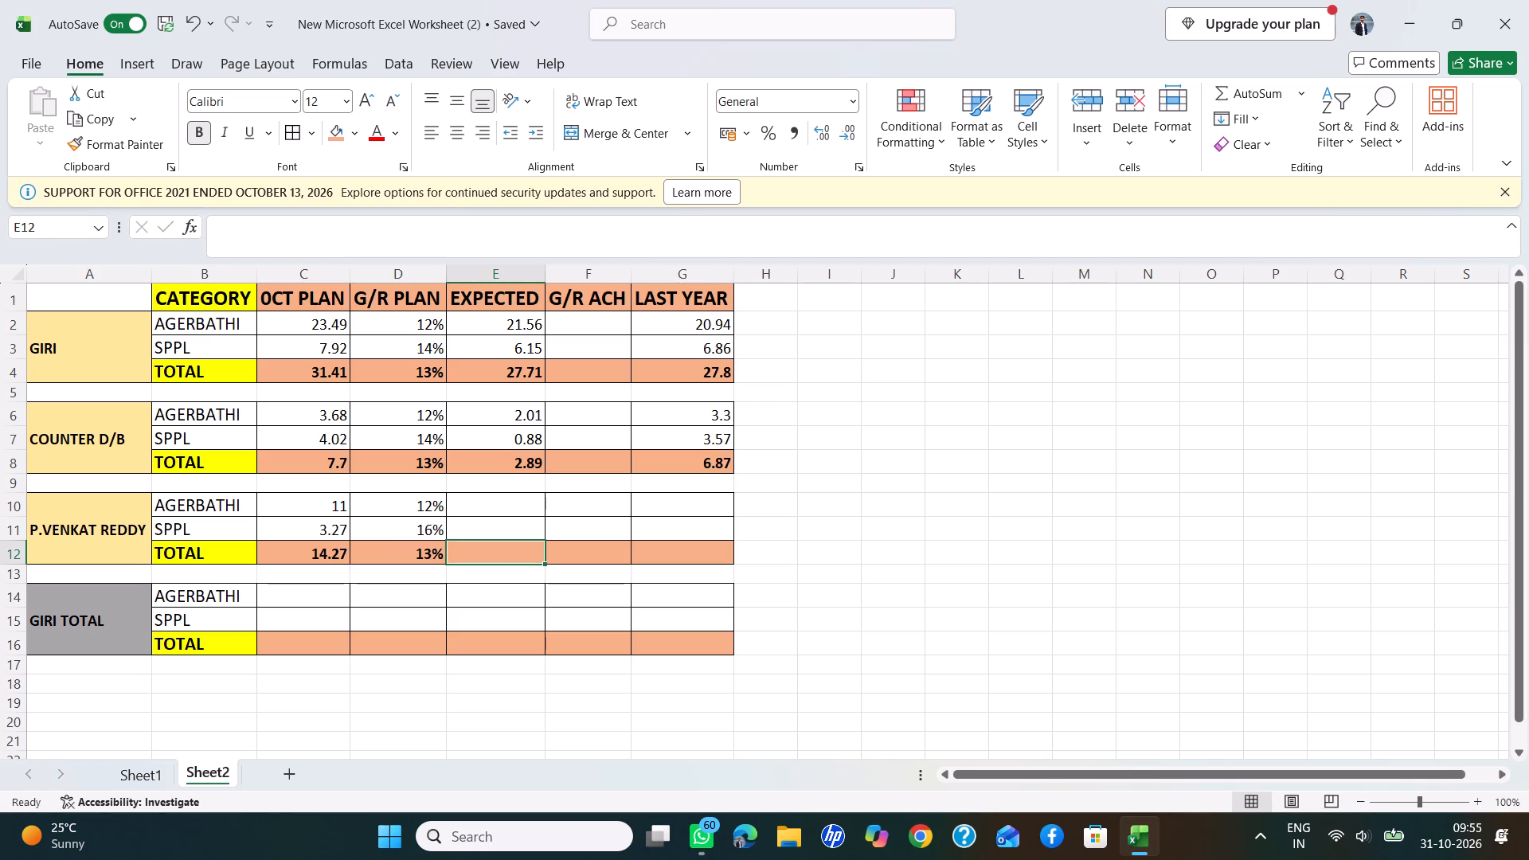
# Enter the EXPECTED values for the group in rows 10 to 12: 11.00 for AGERBATHI, 1.85 for SPPL and 12.85 for TOTAL.
pyautogui.press('Up')
pyautogui.press('Up')
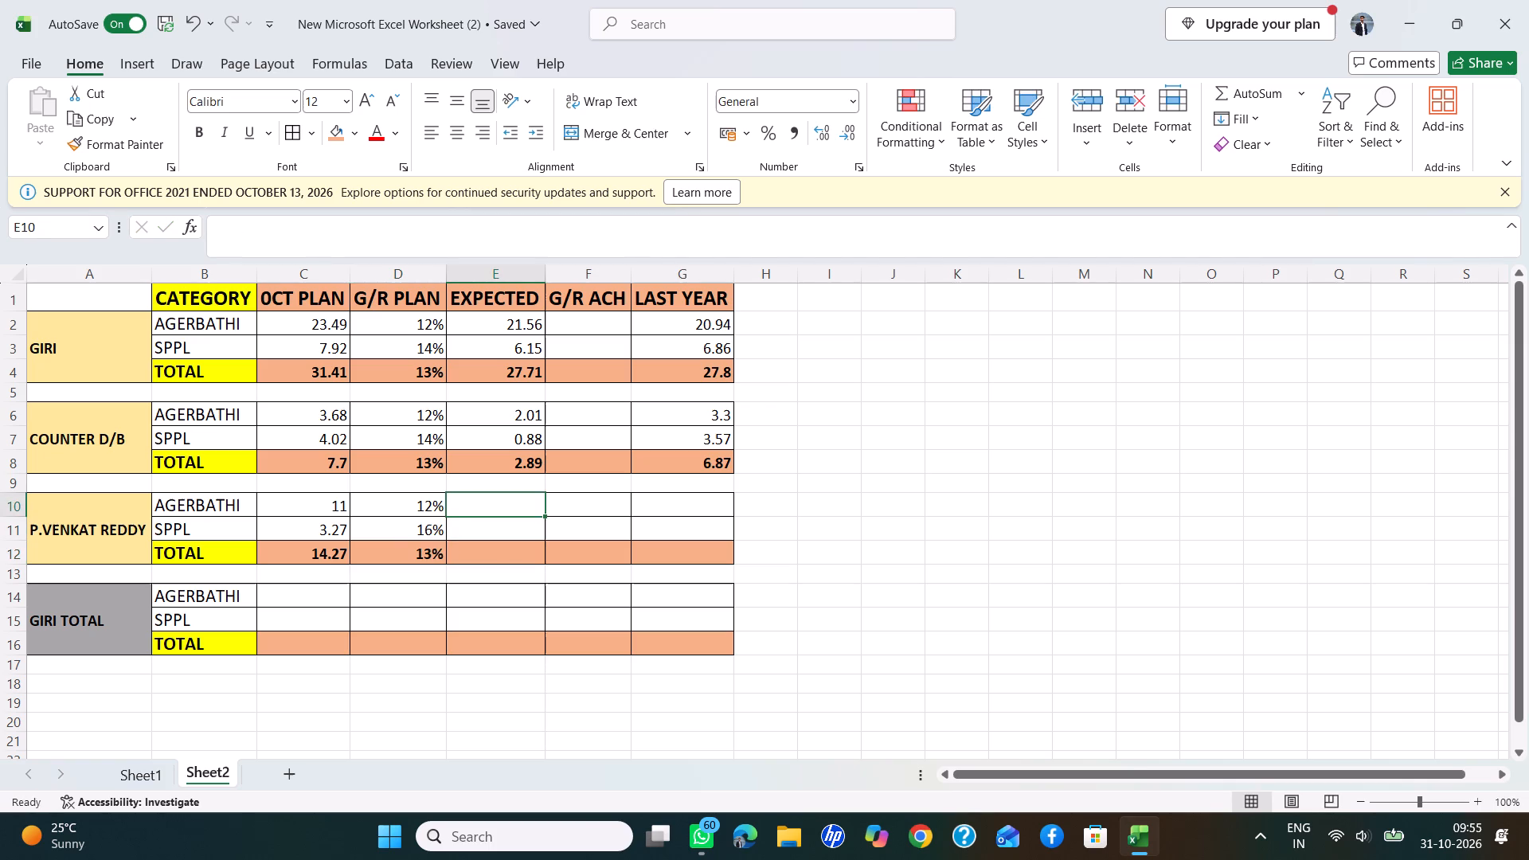
pyautogui.write('11')
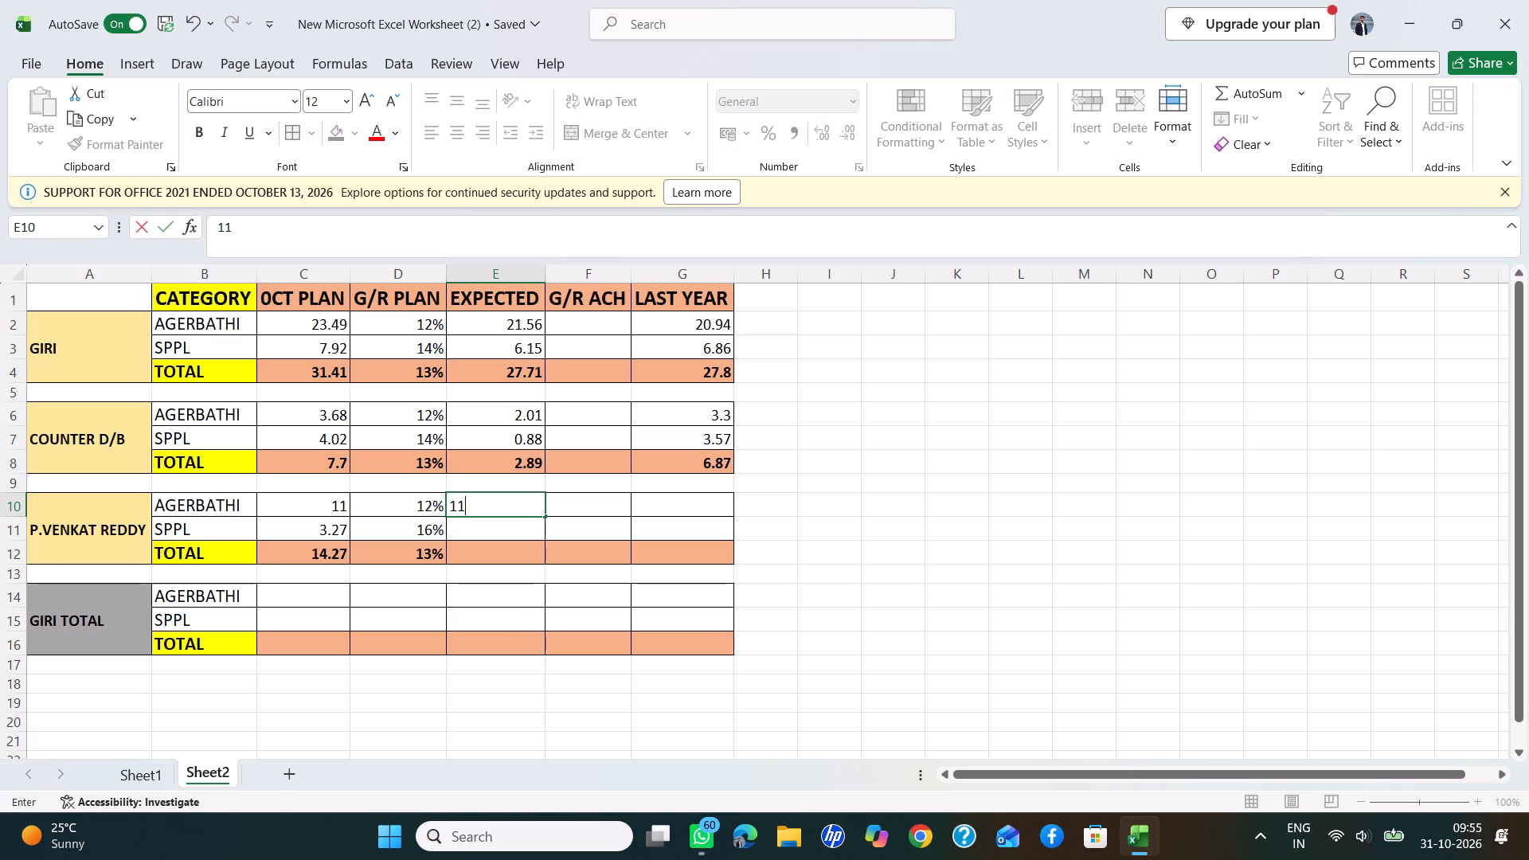
pyautogui.press('.')
pyautogui.write('00')
pyautogui.press('Down')
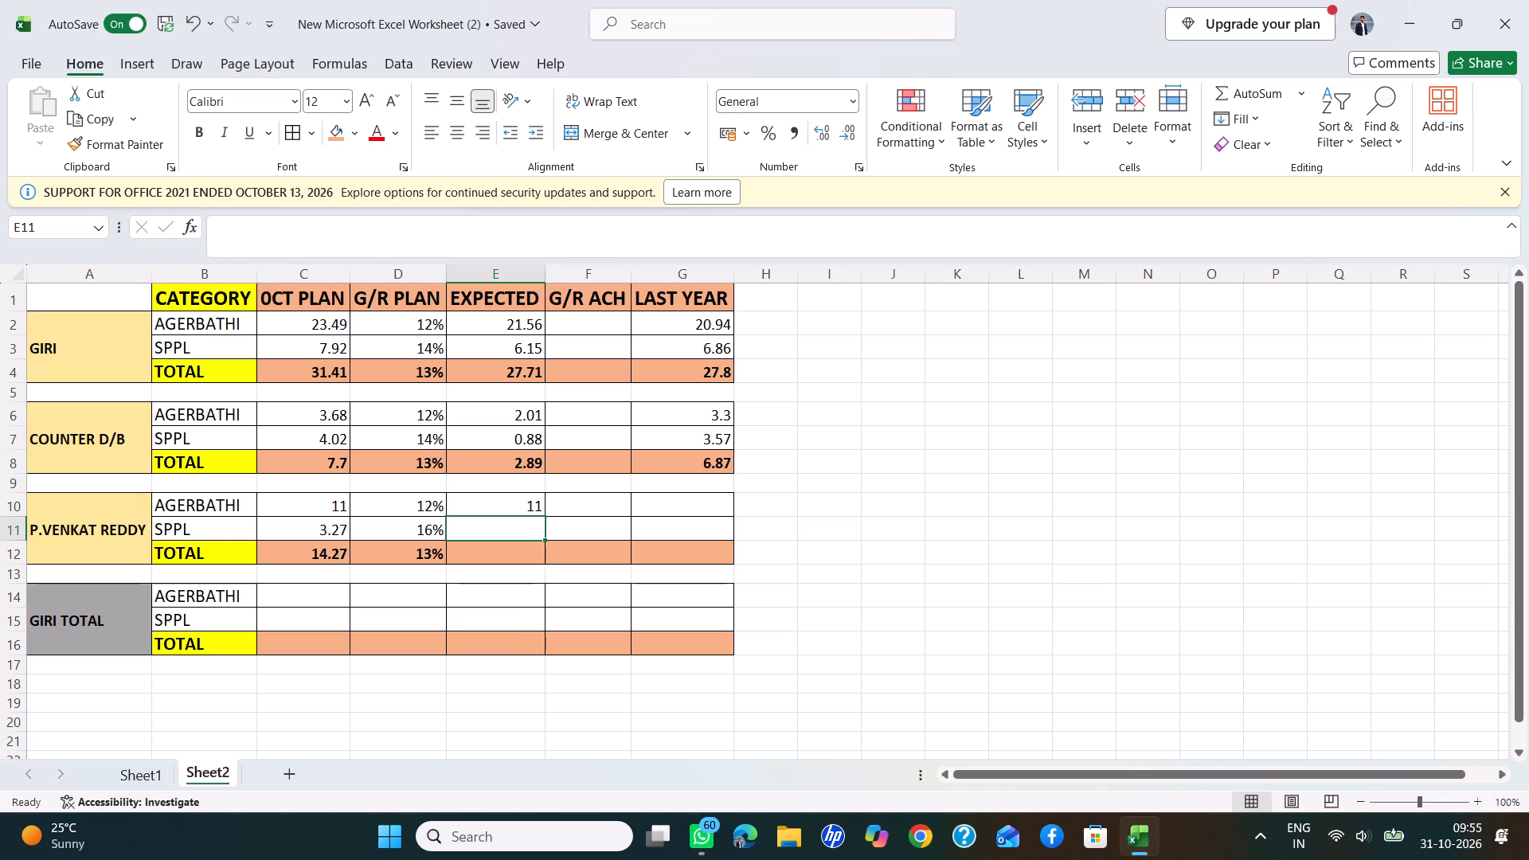
pyautogui.press('1')
pyautogui.press('.')
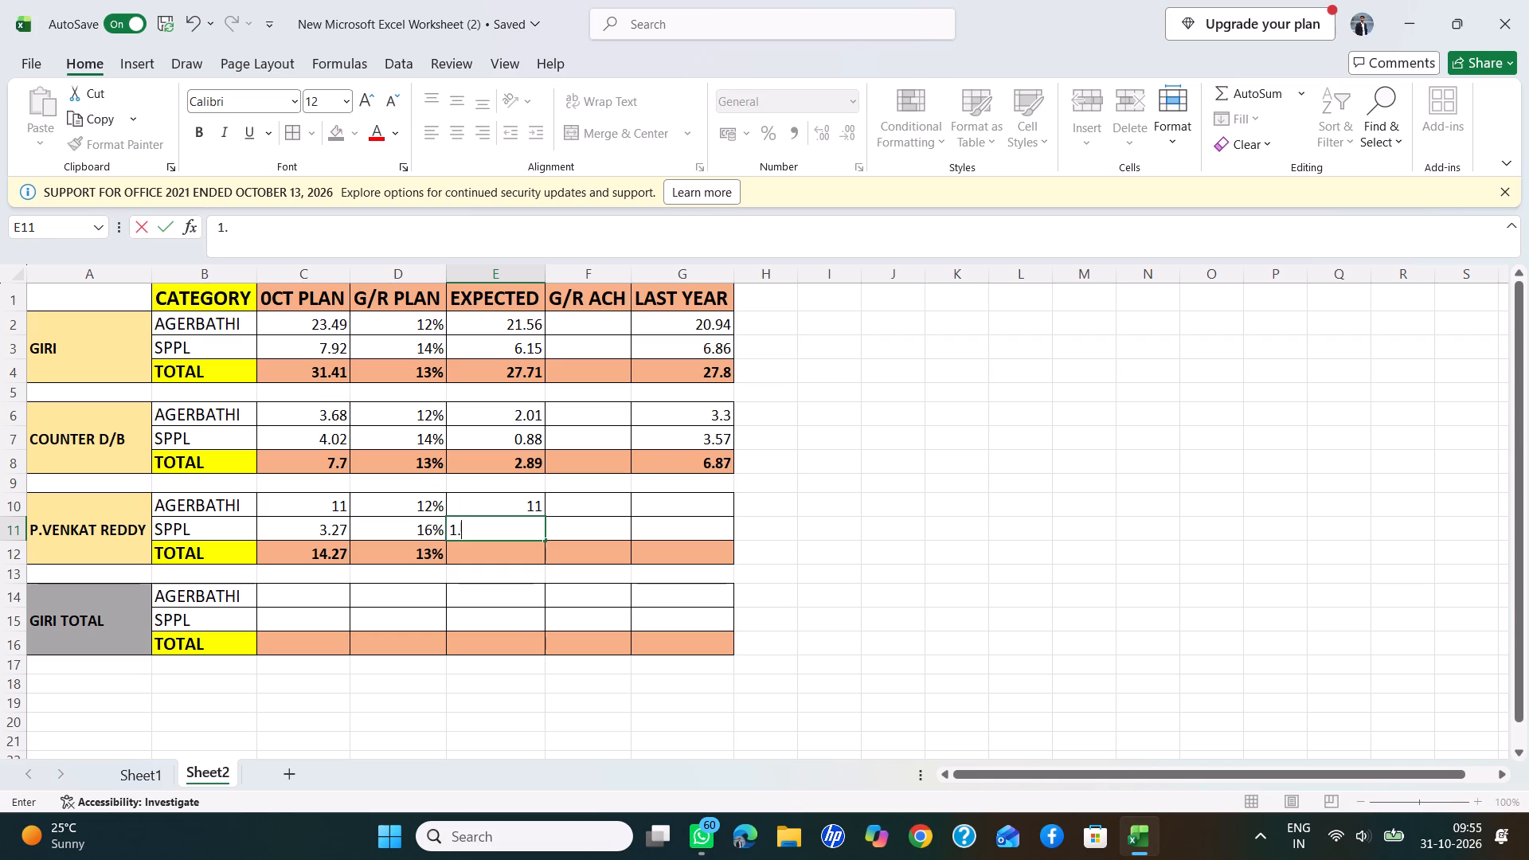
pyautogui.write('85')
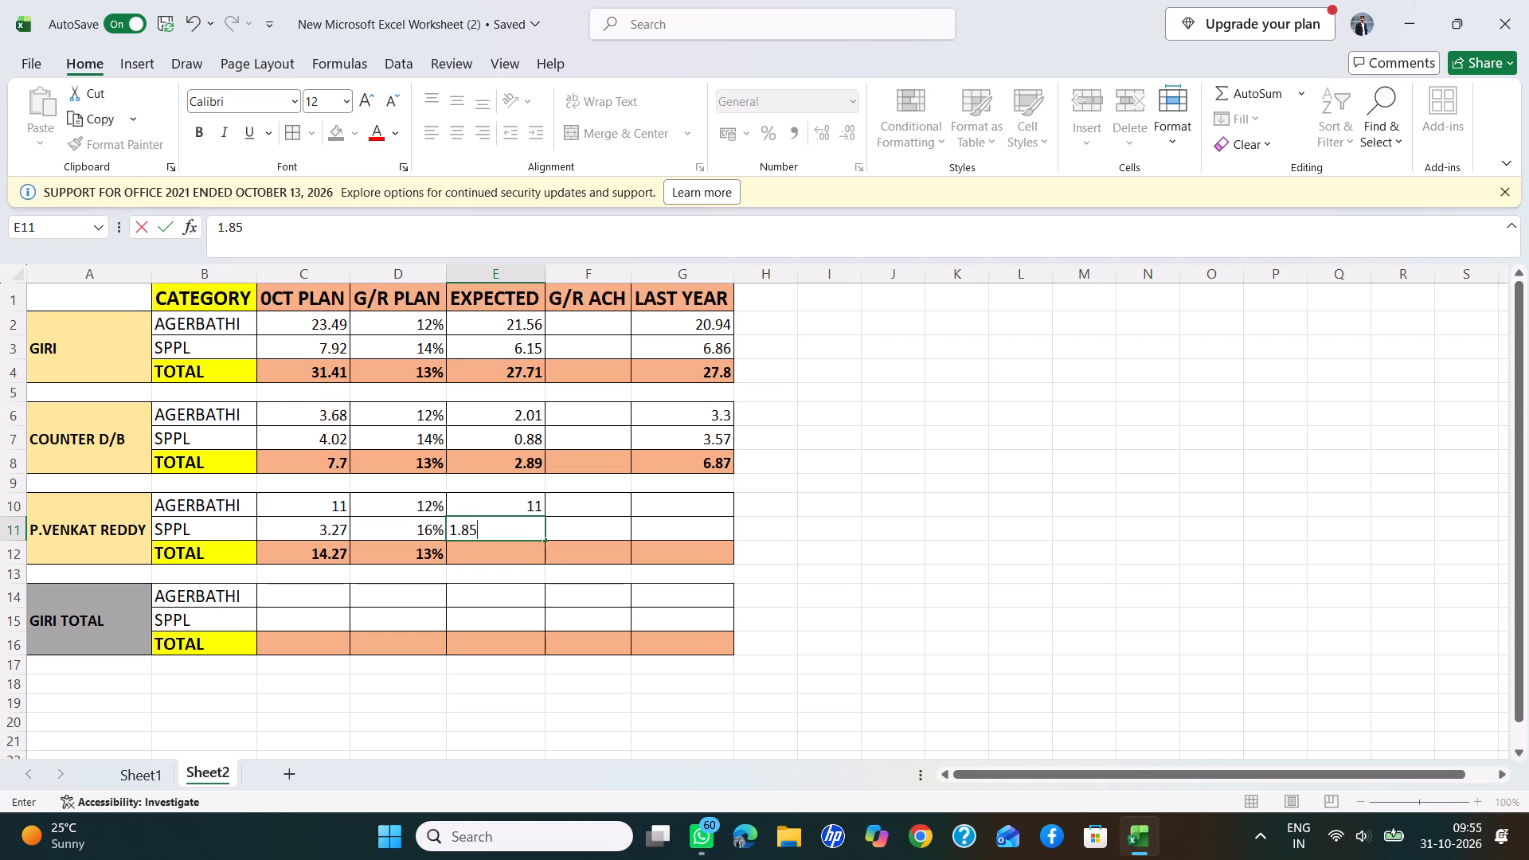
pyautogui.press('Down')
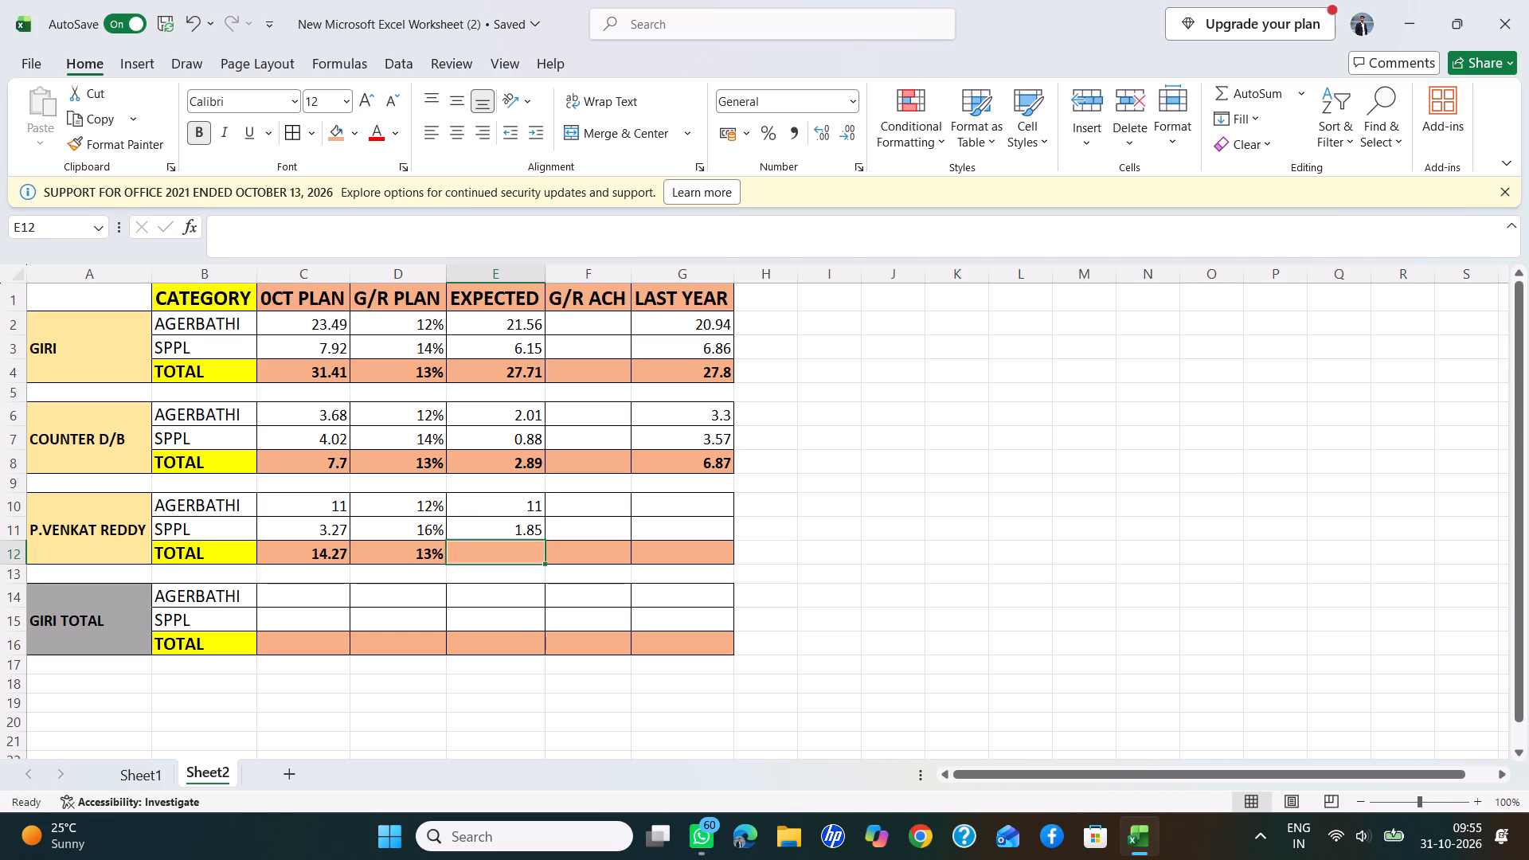
pyautogui.write('12.')
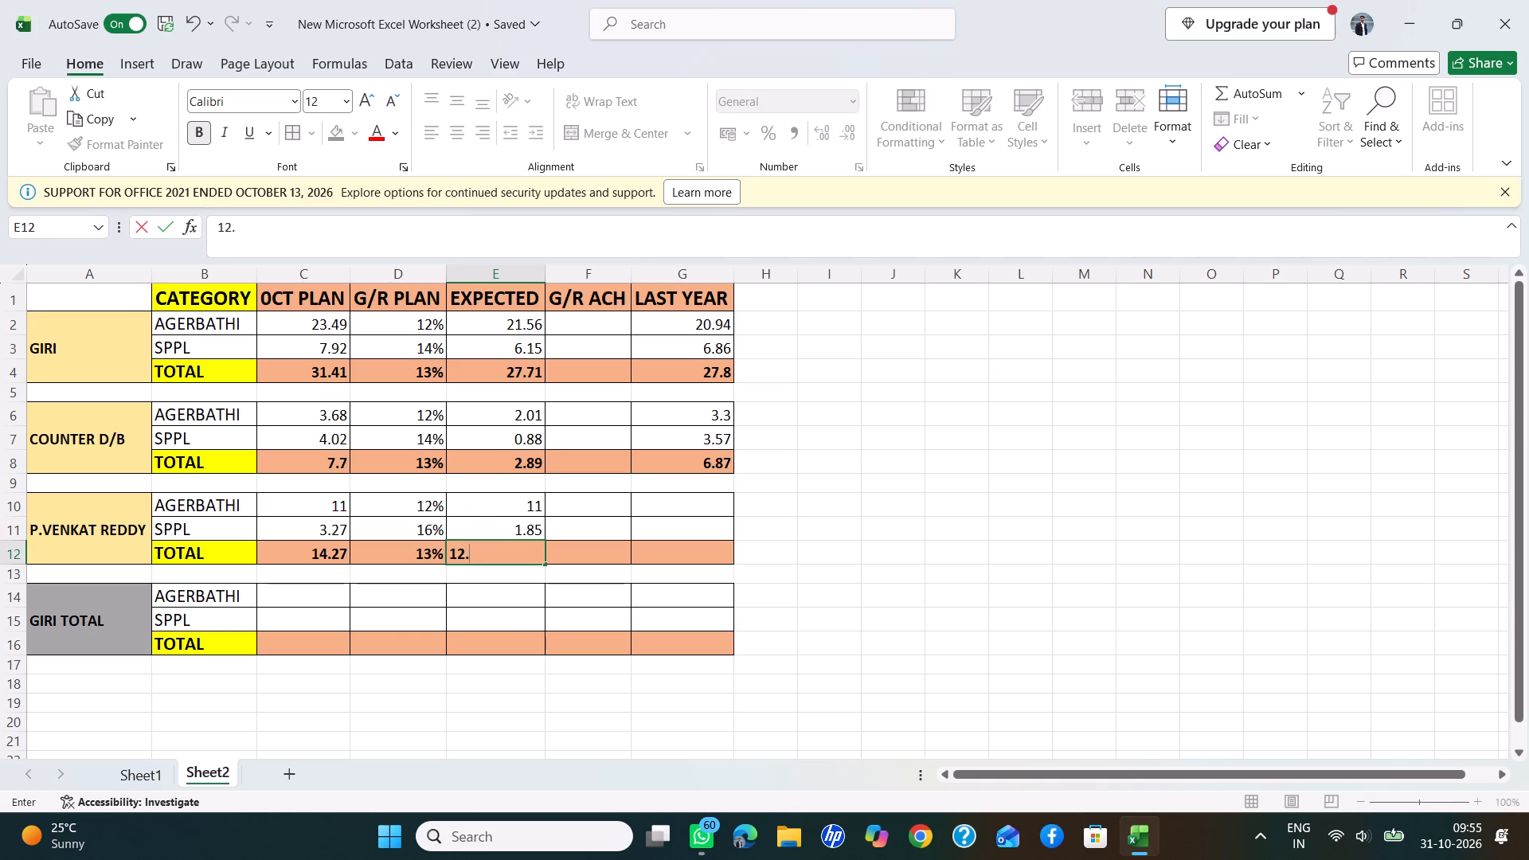
pyautogui.press('8')
pyautogui.press('5')
pyautogui.press('Right')
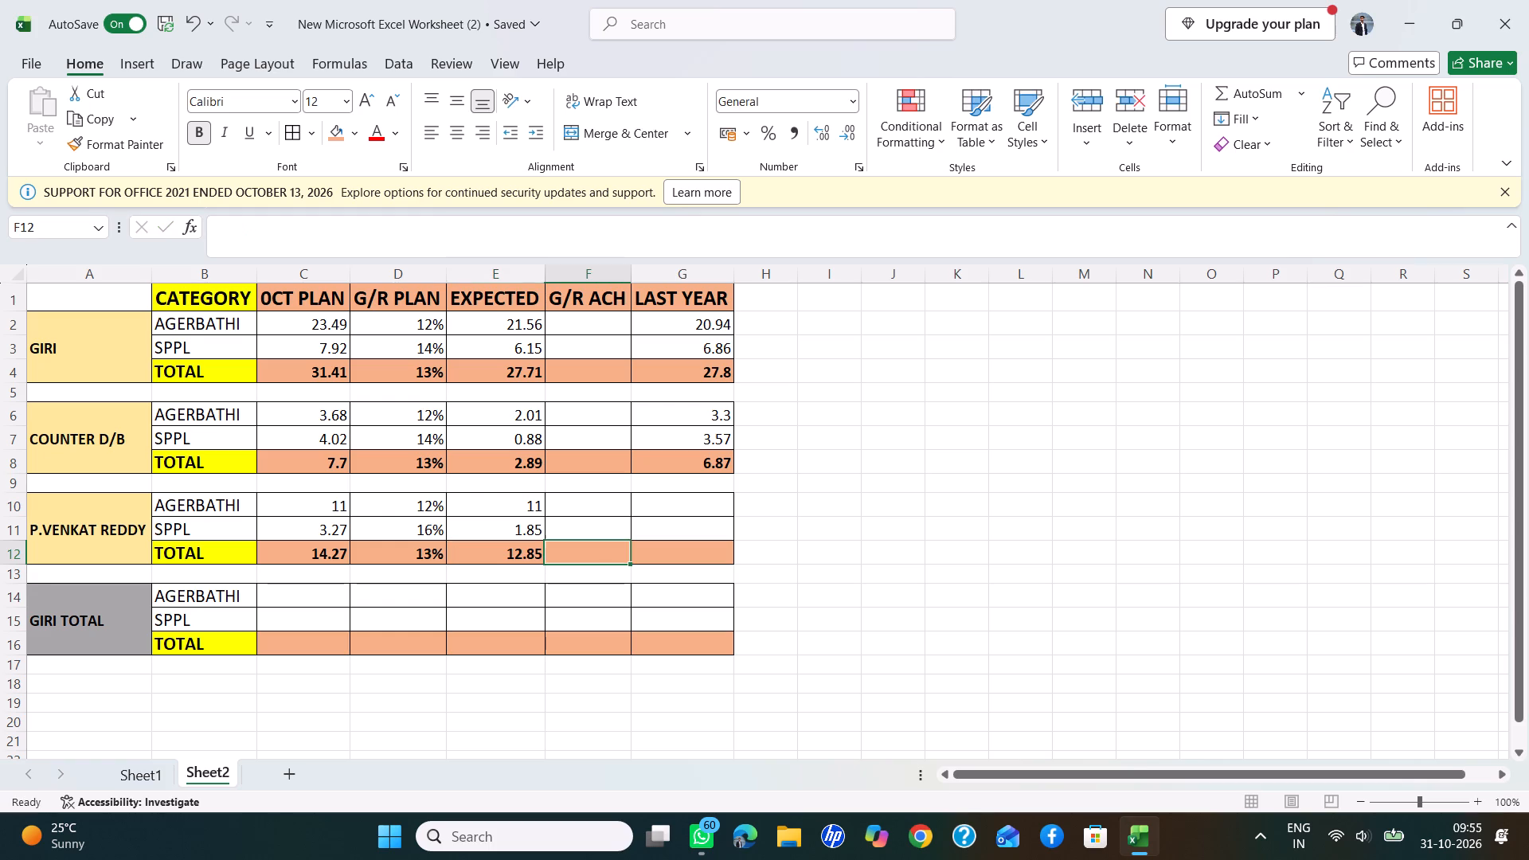
# Enter the LAST YEAR values for the group in rows 10 to 12: 9.81 for AGERBATHI, 2.81 for SPPL and 12.62 for TOTAL.
pyautogui.press('Right')
pyautogui.press('Up')
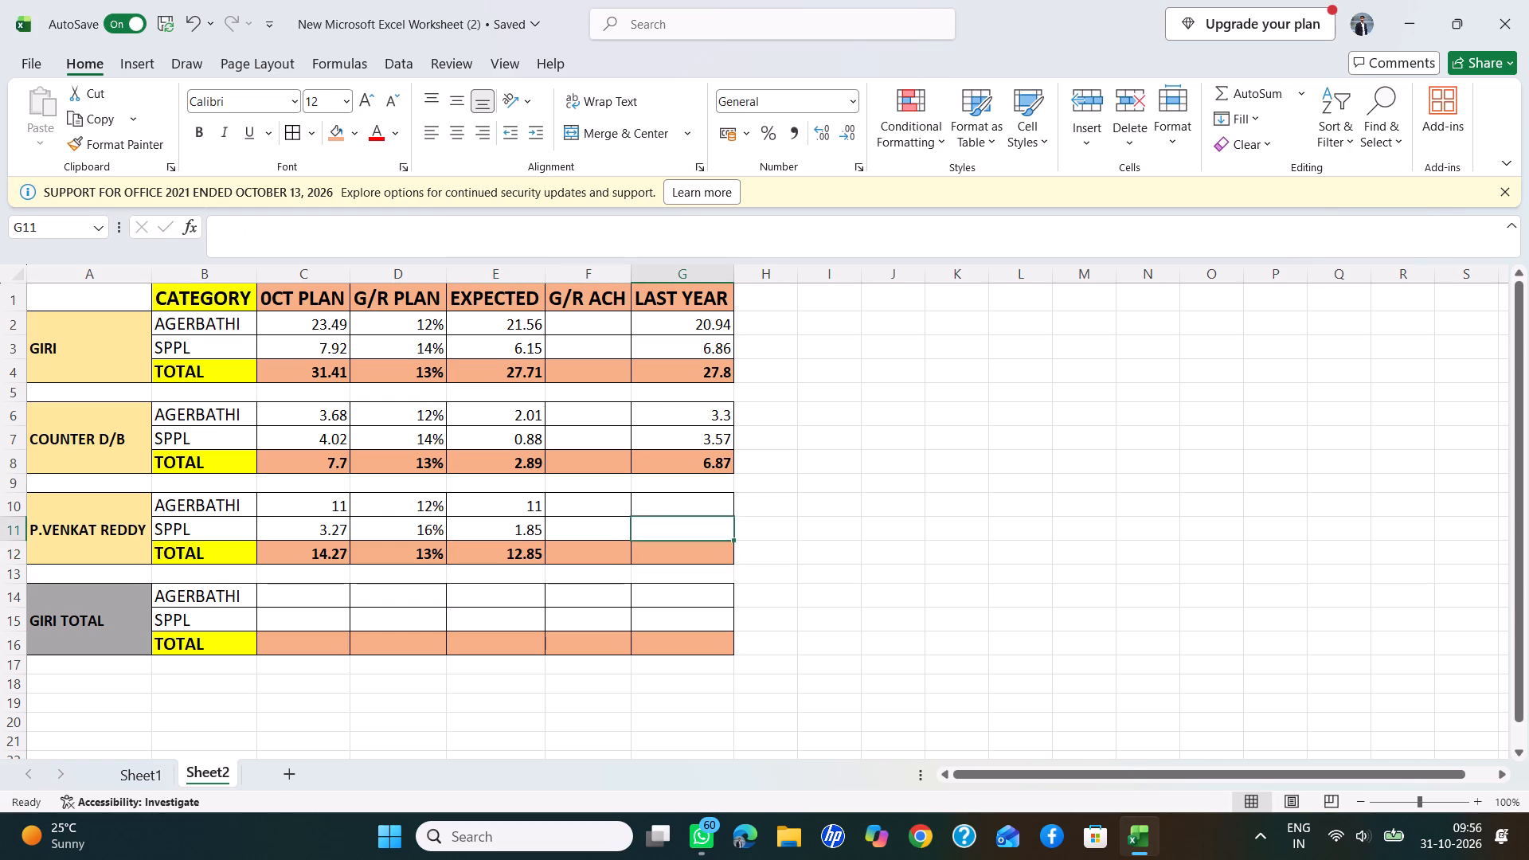
pyautogui.press('Up')
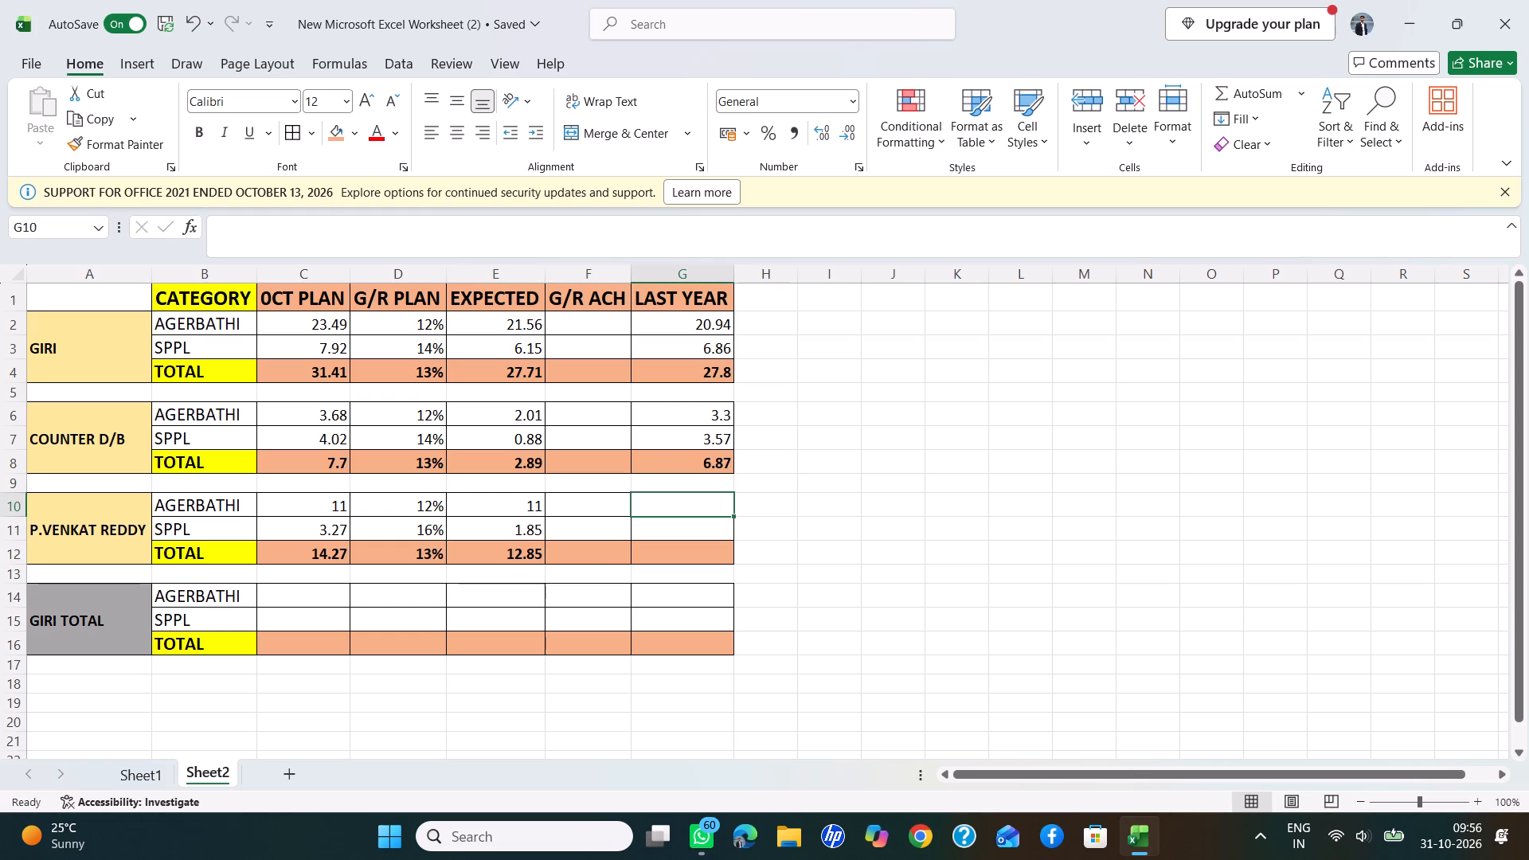
pyautogui.press('9')
pyautogui.write('.8')
pyautogui.press('1')
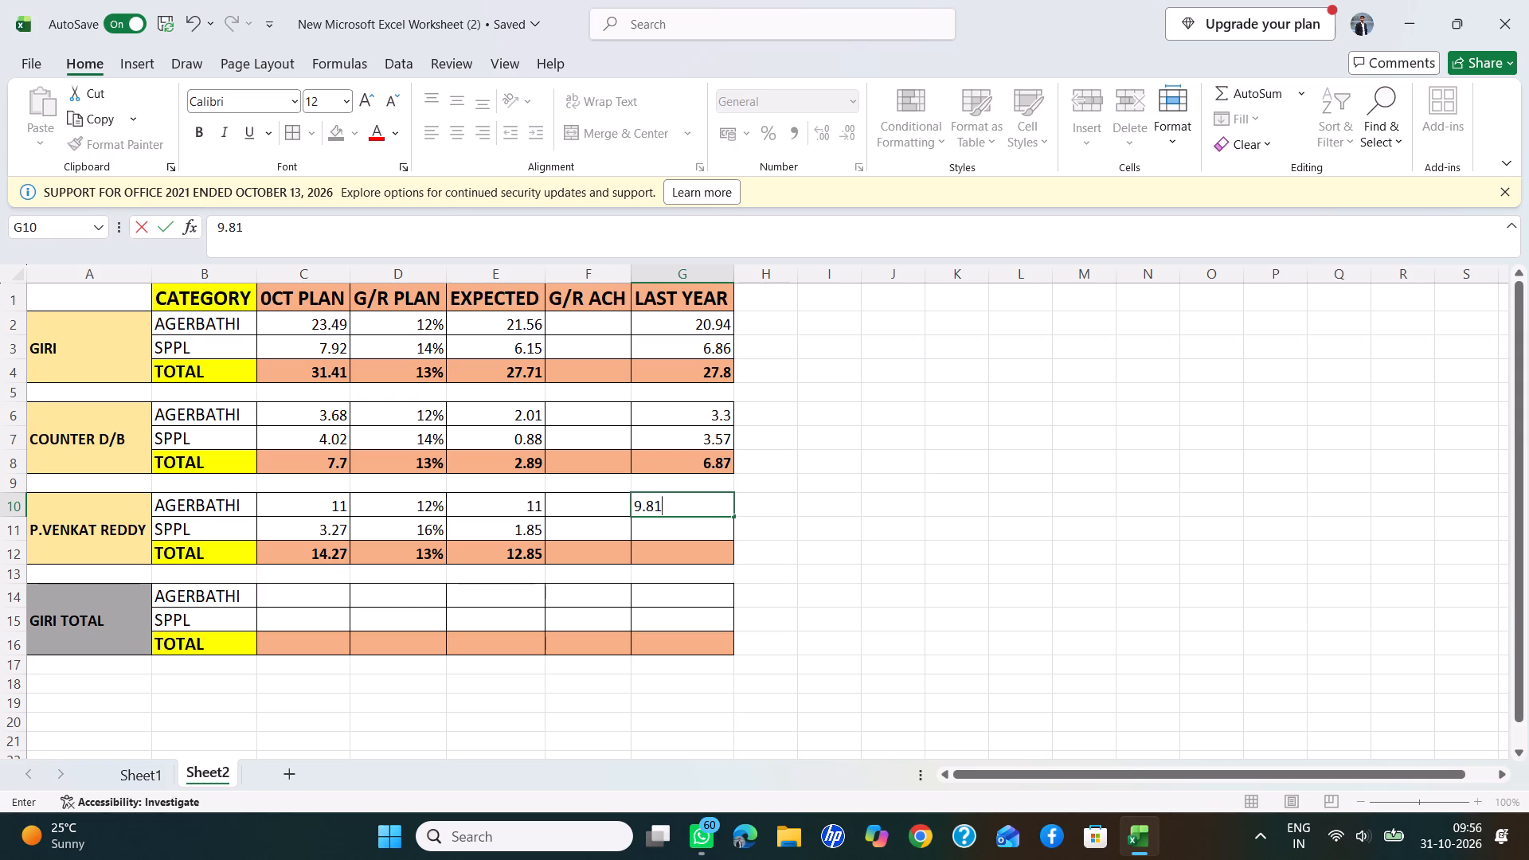
pyautogui.press('Down')
pyautogui.write('2.')
pyautogui.write('81')
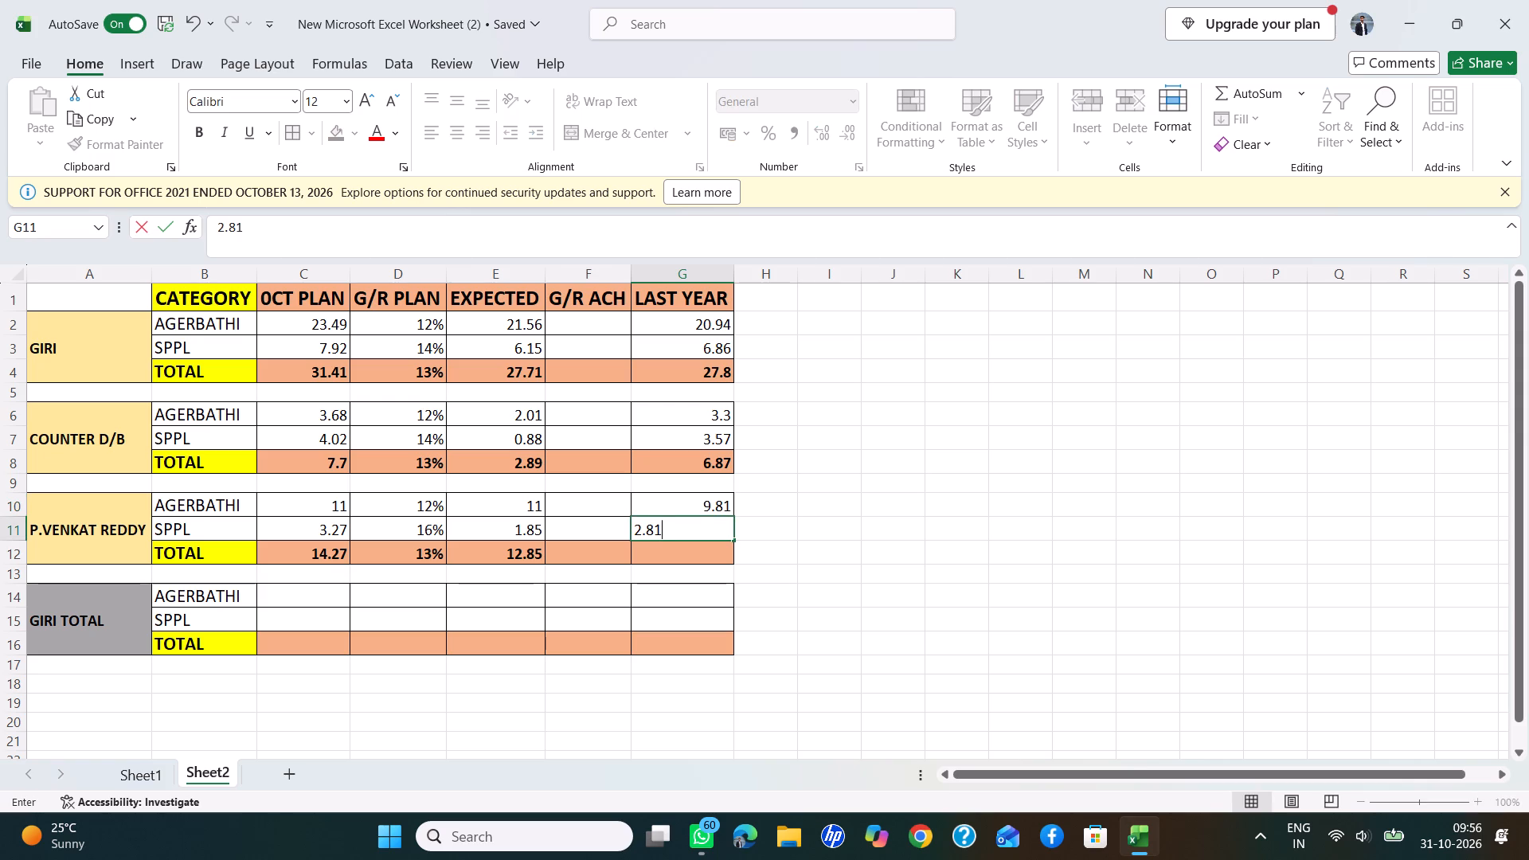
pyautogui.press('Down')
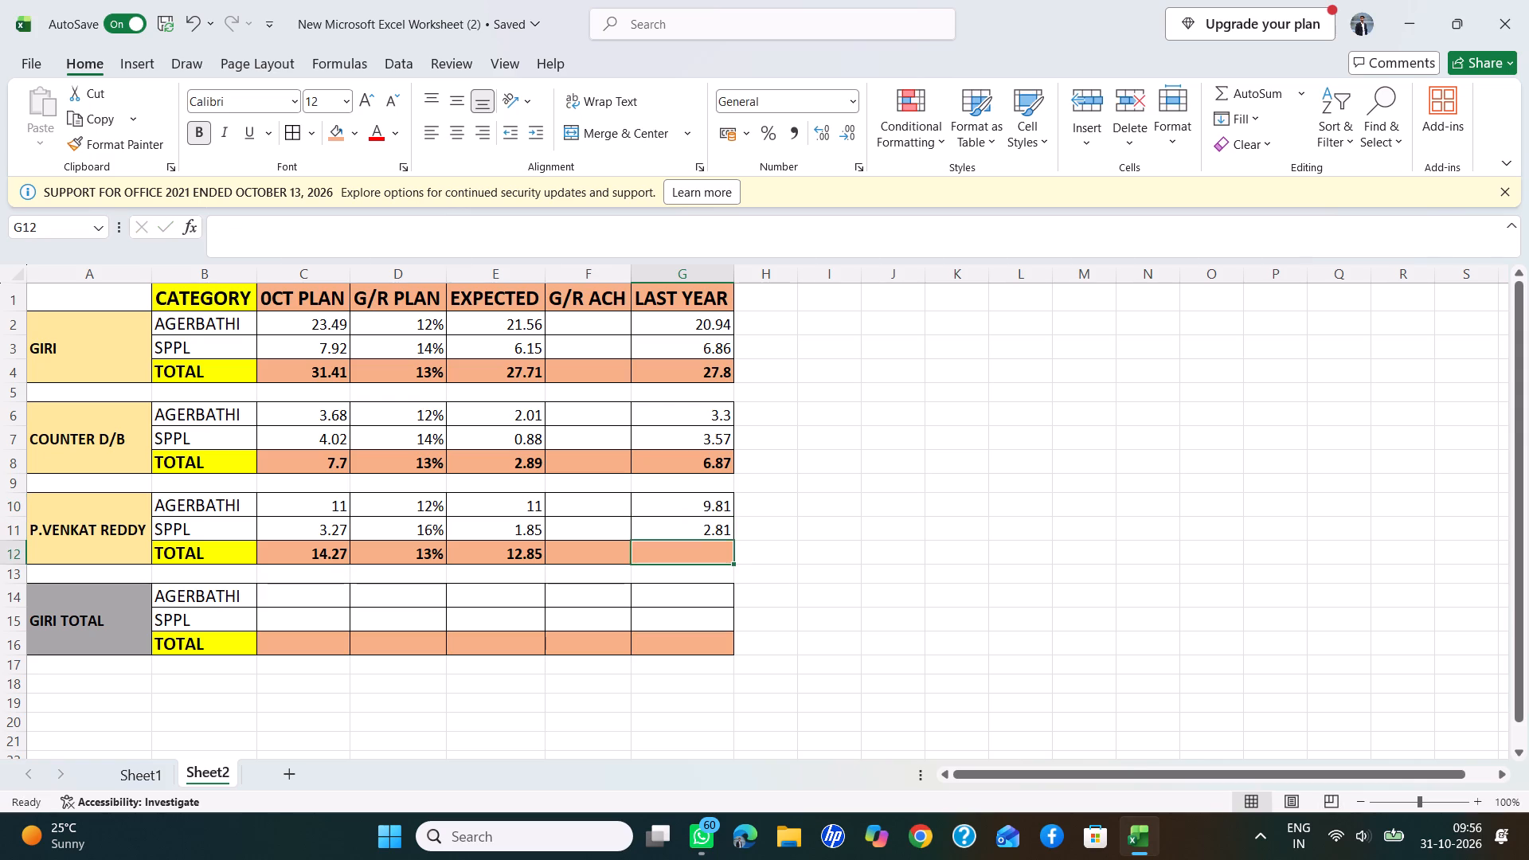
pyautogui.write('12.6')
pyautogui.press('2')
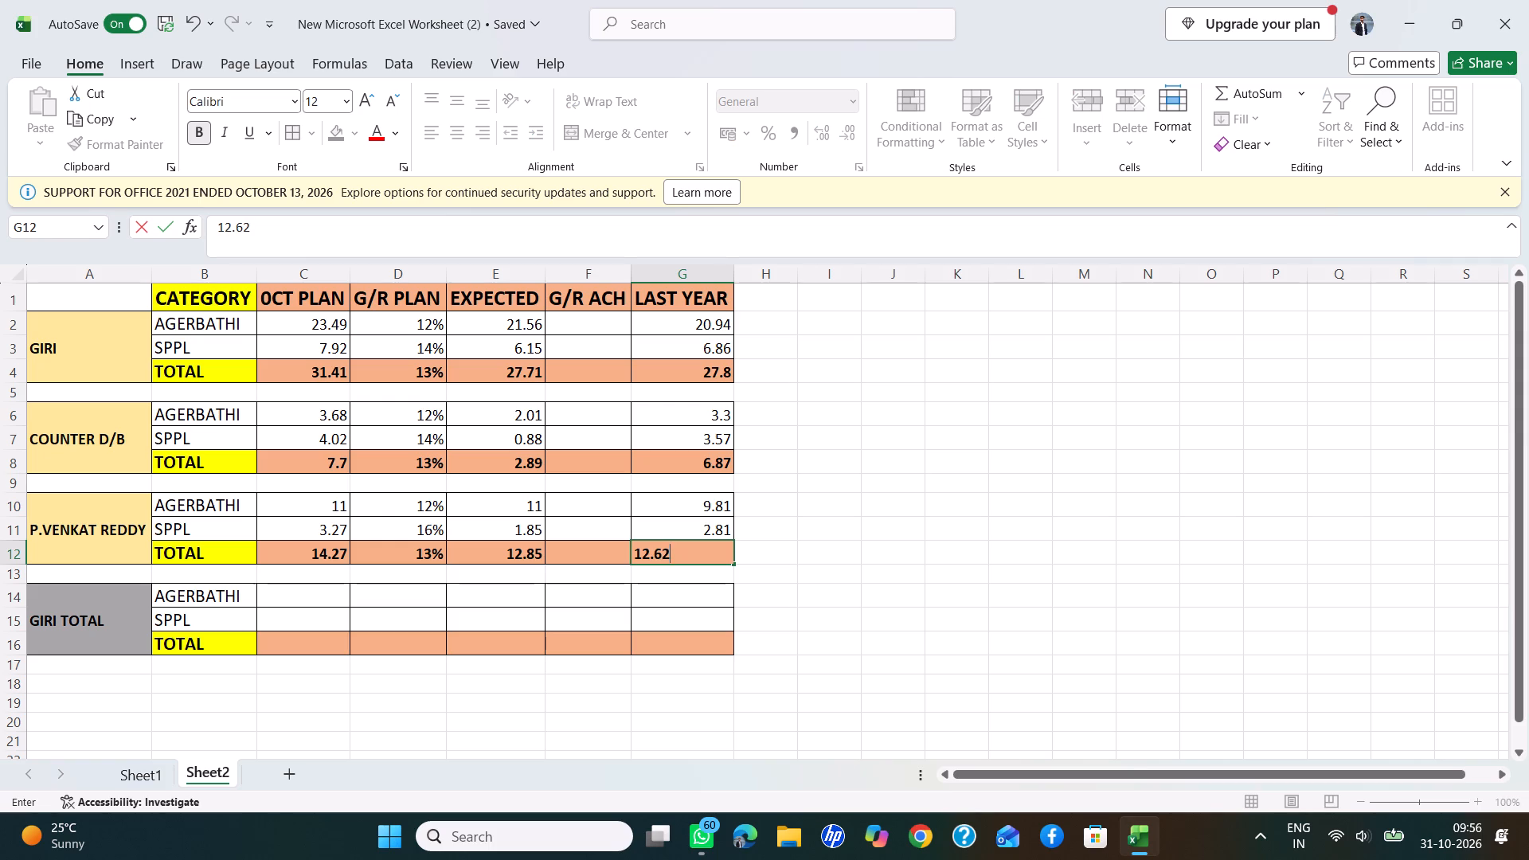
pyautogui.press('Down')
# Enter the GIRI TOTAL OCT PLAN values: 38.18 for AGERBATHI, 15.20 for SPPL and 53.38 for TOTAL.
pyautogui.press('Down')
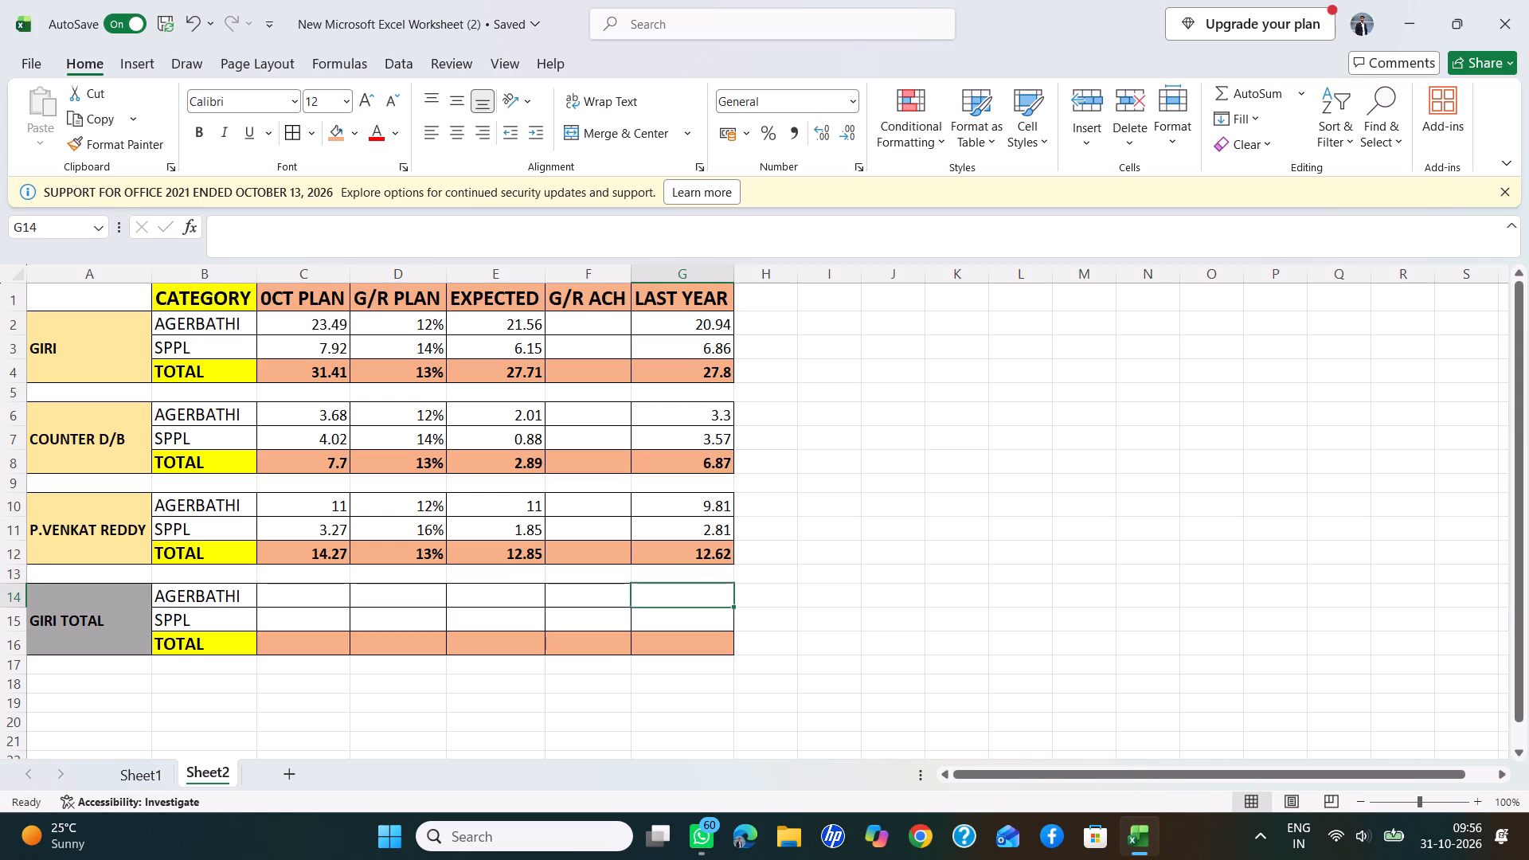
pyautogui.press('Left')
pyautogui.press('Left')
pyautogui.press('Left')
pyautogui.press('Left')
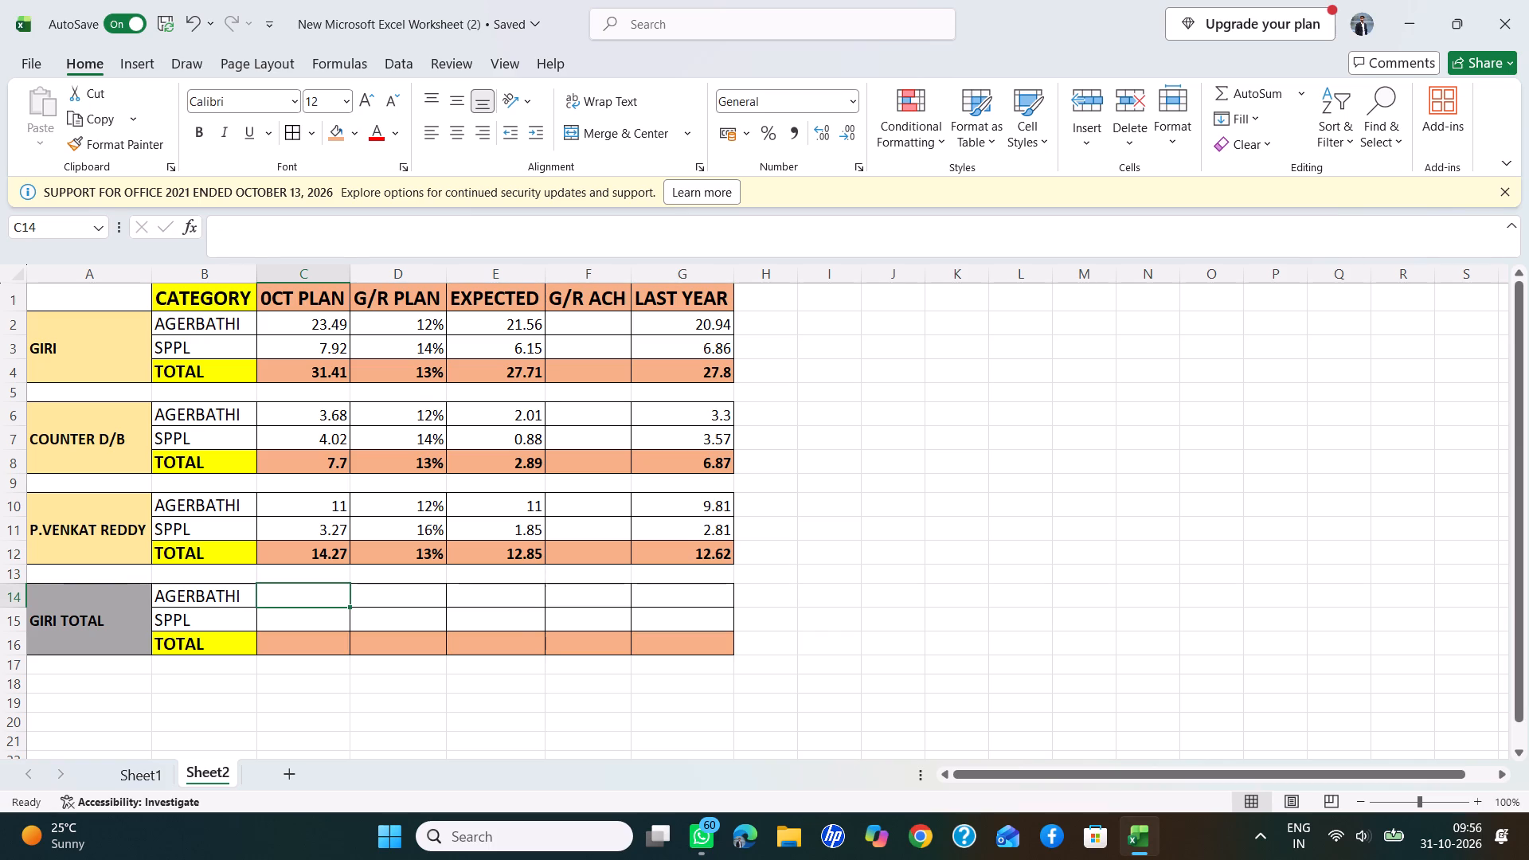
pyautogui.press('3')
pyautogui.write('8.1')
pyautogui.press('8')
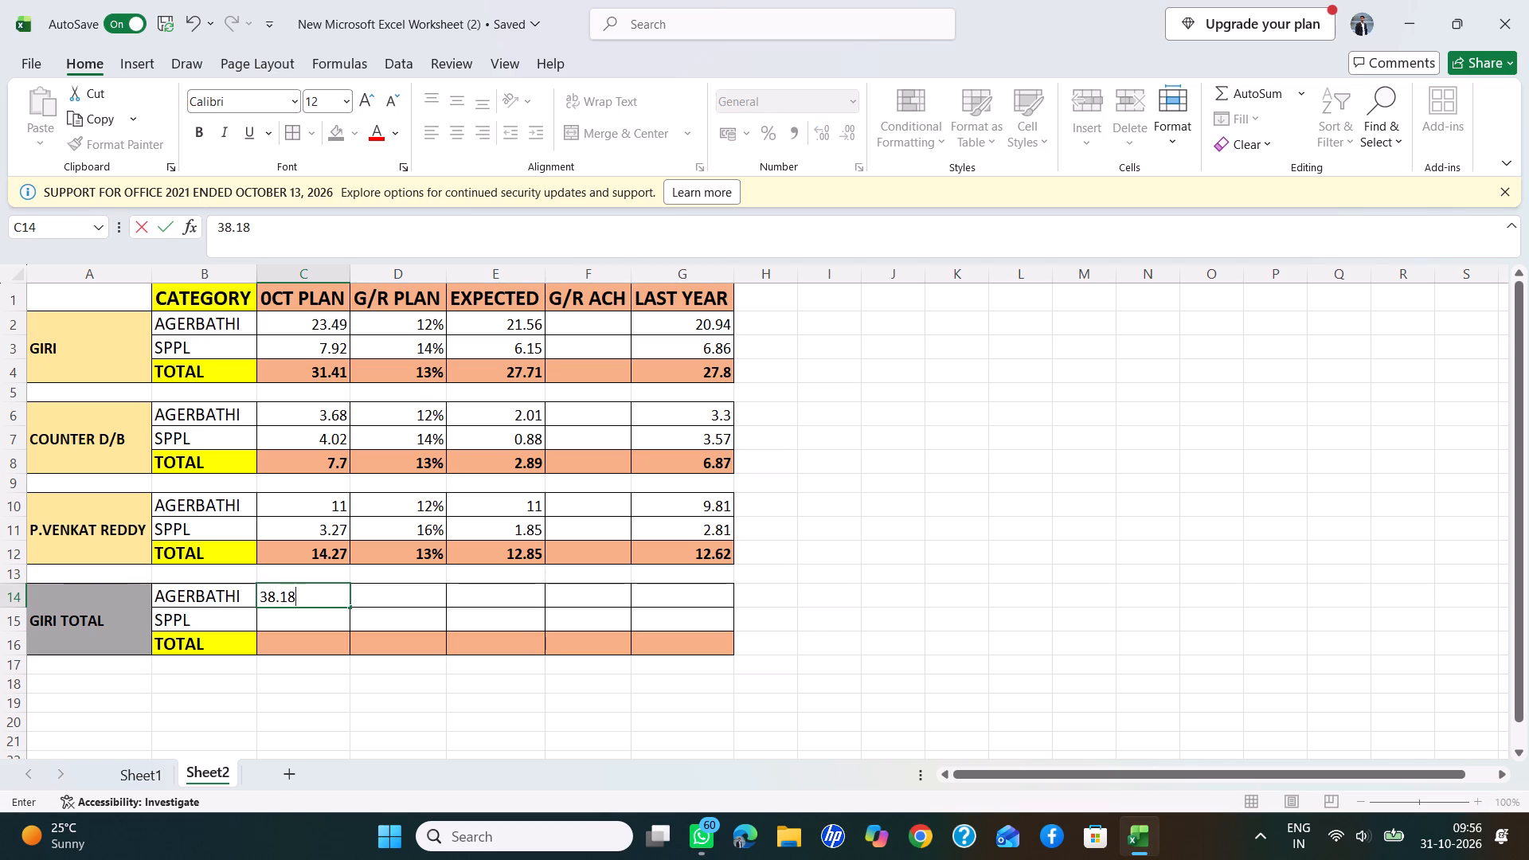
pyautogui.press('Down')
pyautogui.press('1')
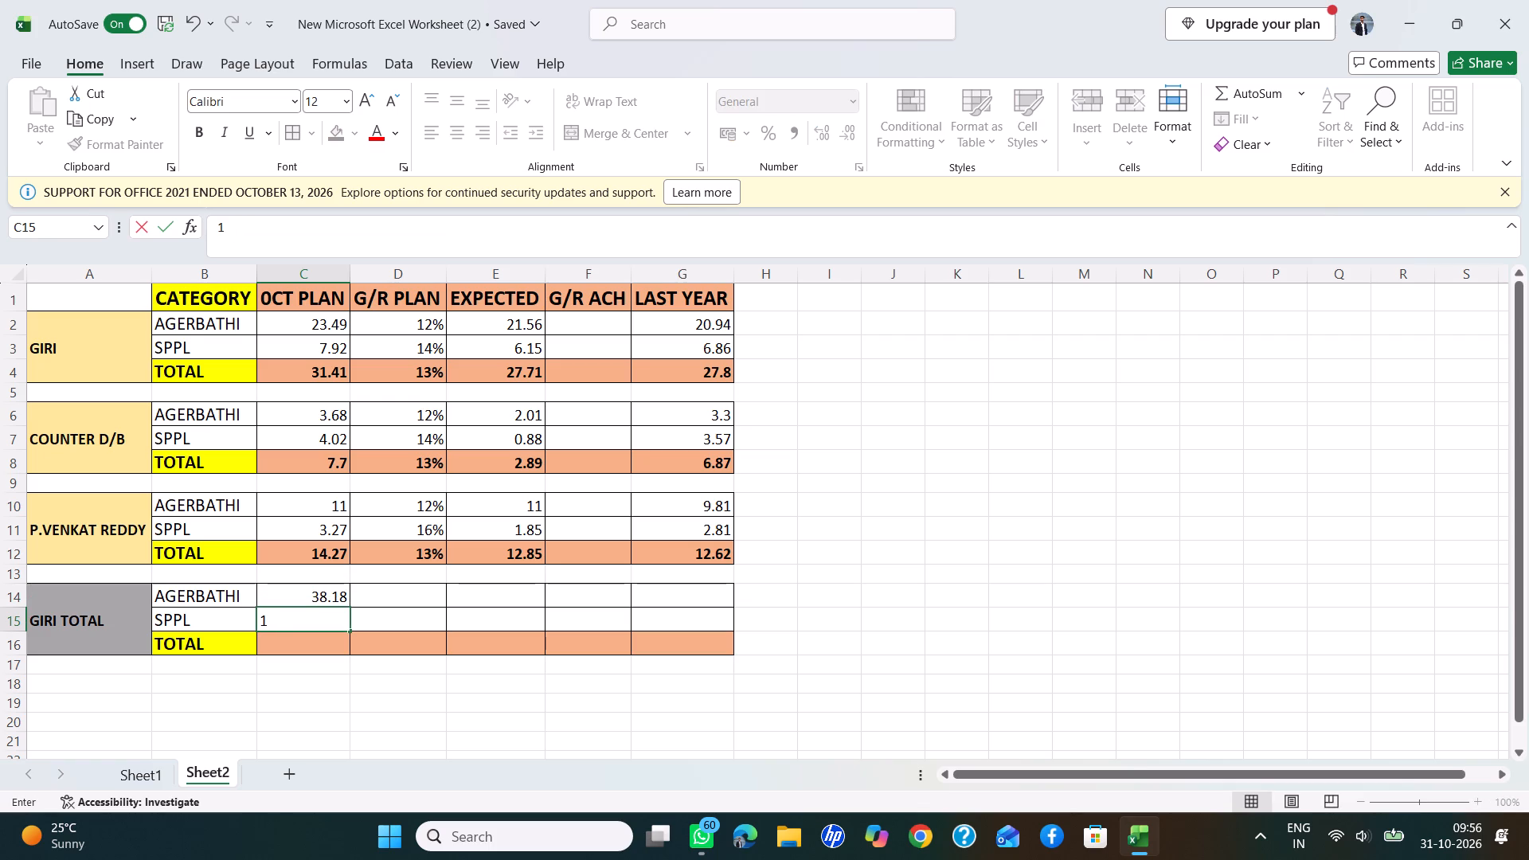
pyautogui.press('5')
pyautogui.press('.')
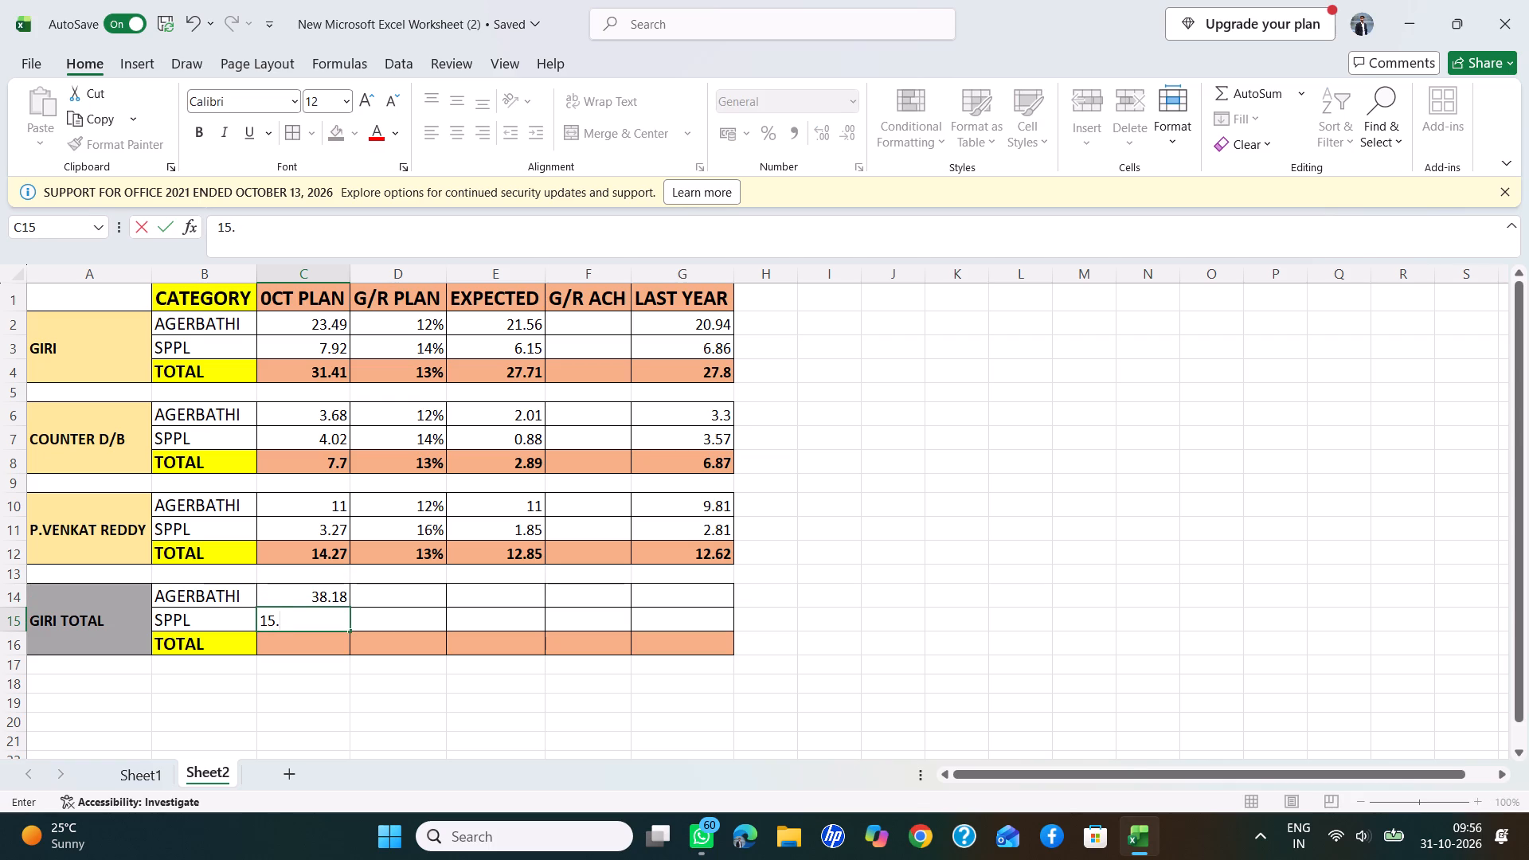
pyautogui.write('20')
pyautogui.press('Down')
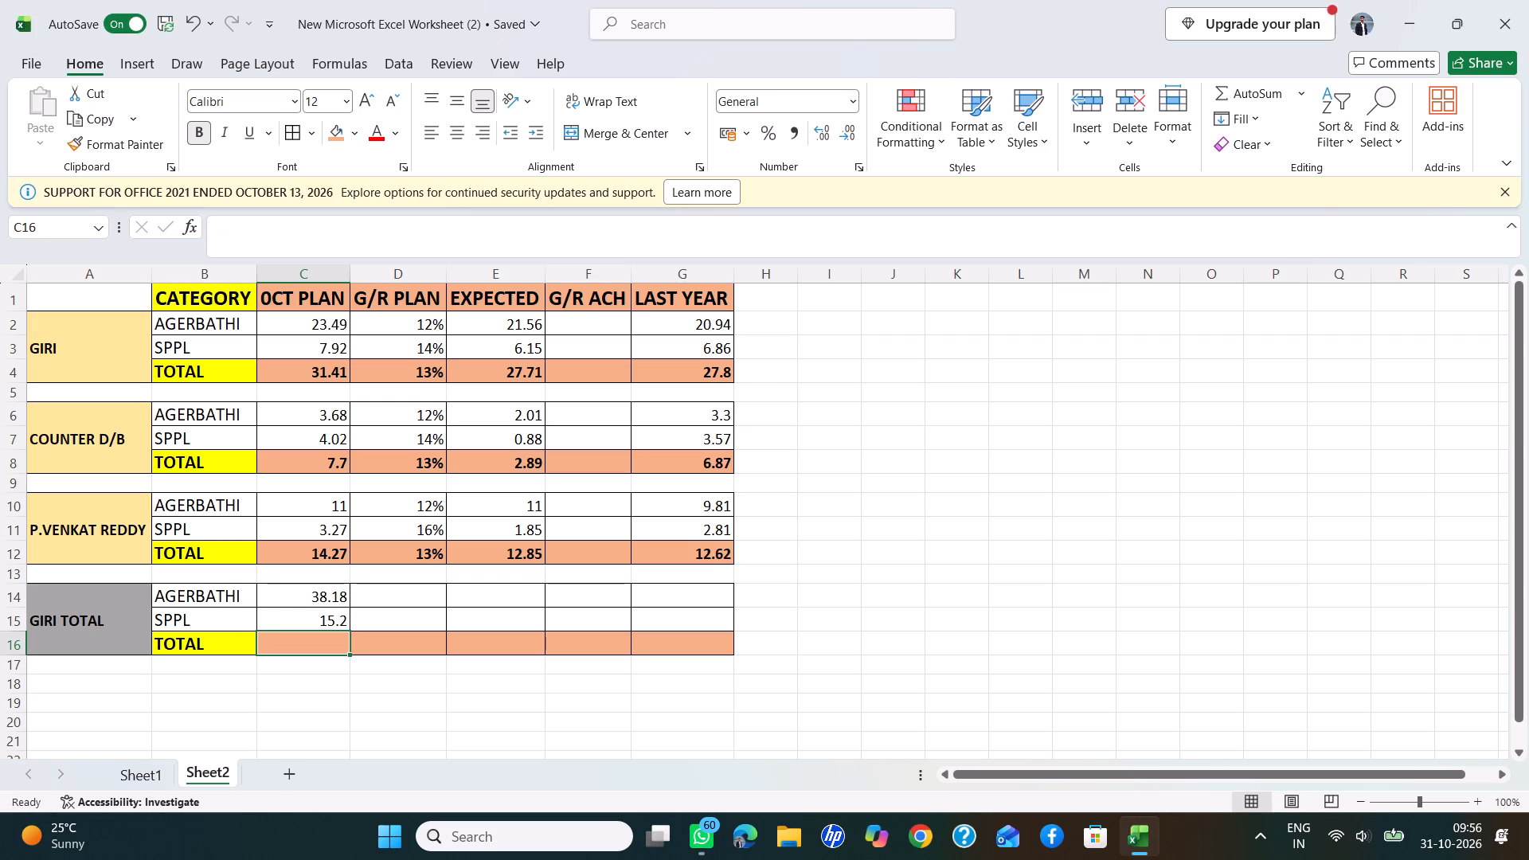
pyautogui.press('5')
pyautogui.press('3')
pyautogui.press('.')
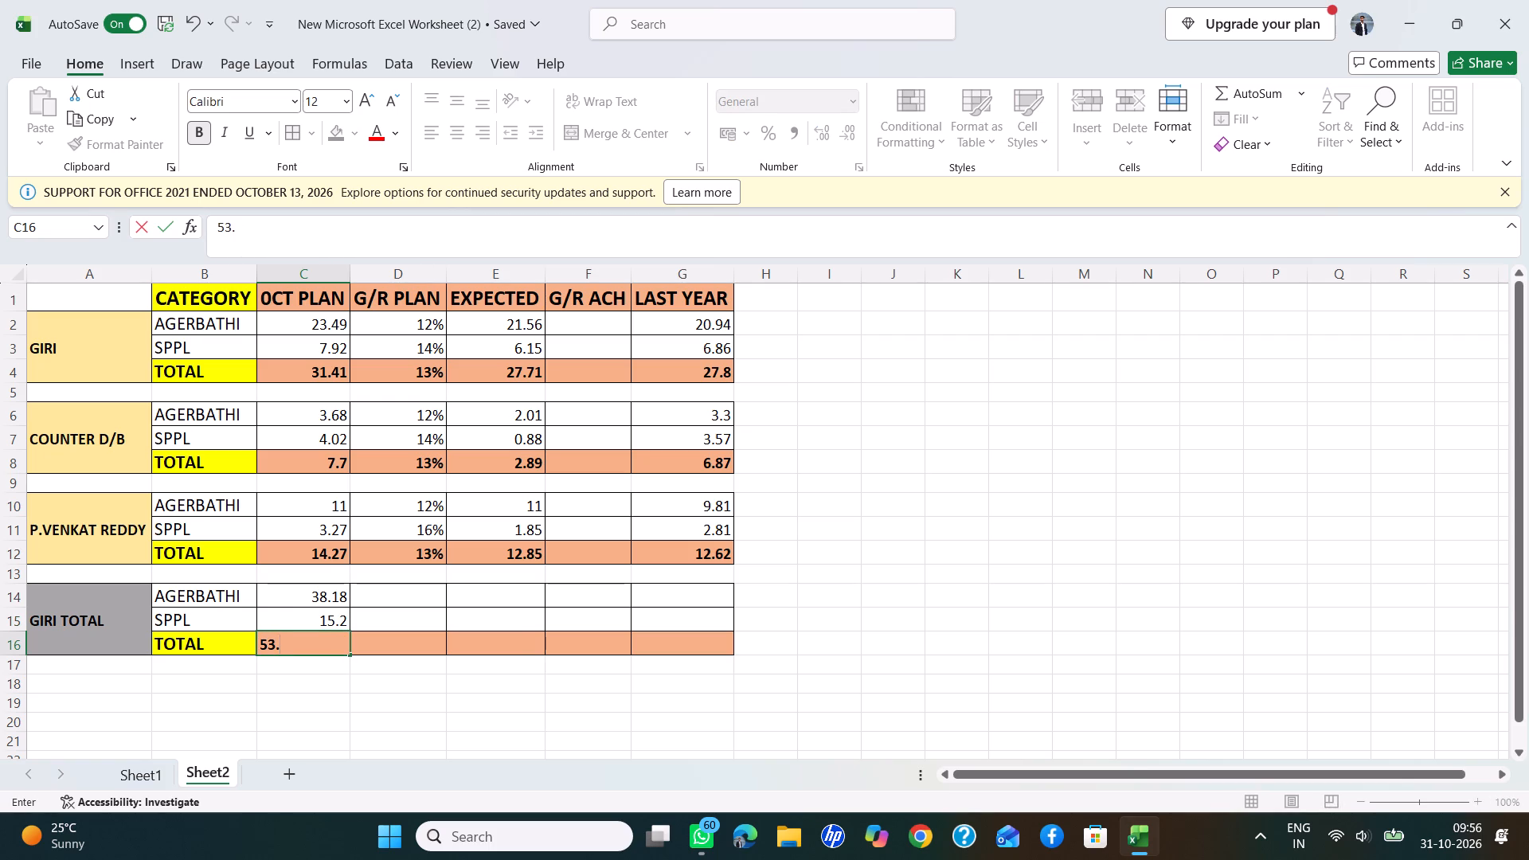
pyautogui.press('3')
pyautogui.press('8')
pyautogui.press('Right')
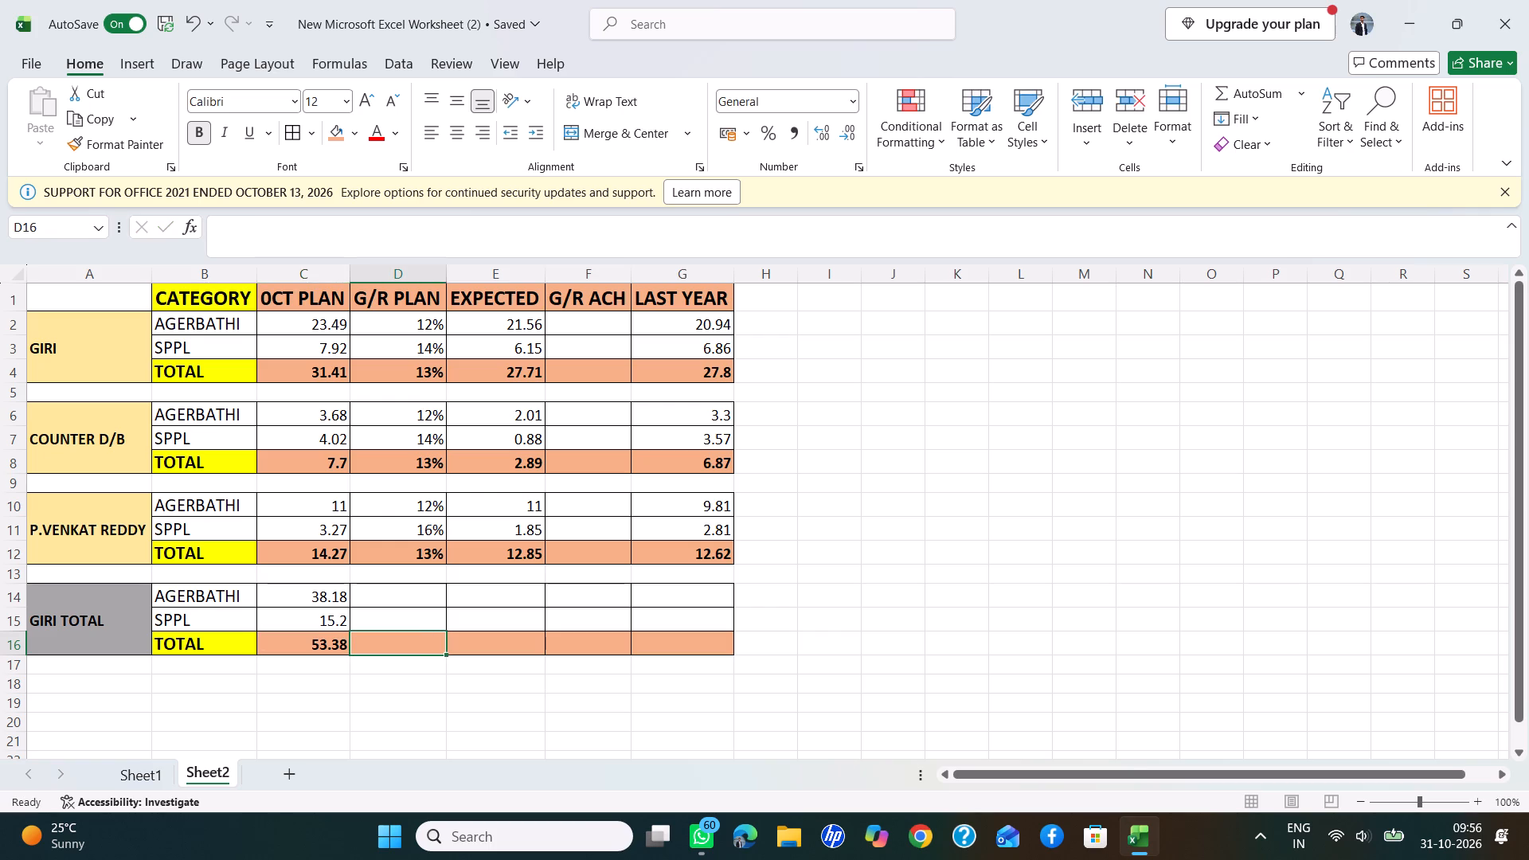
# Fill in the GIRI TOTAL group's G/R PLAN column, starting from the AGERBATHI row.
pyautogui.press('Up')
pyautogui.press('Up')
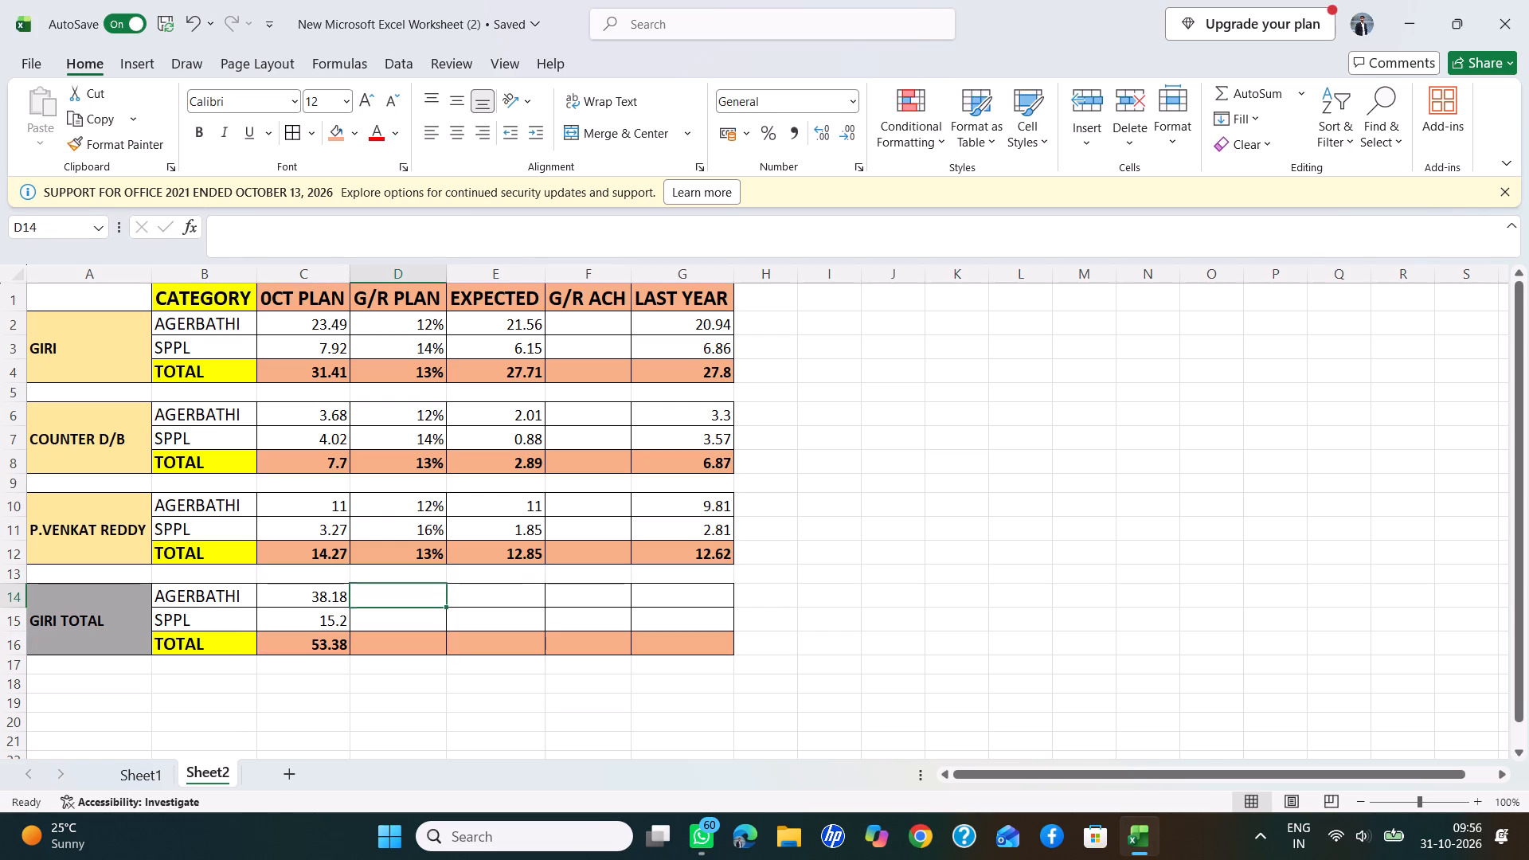
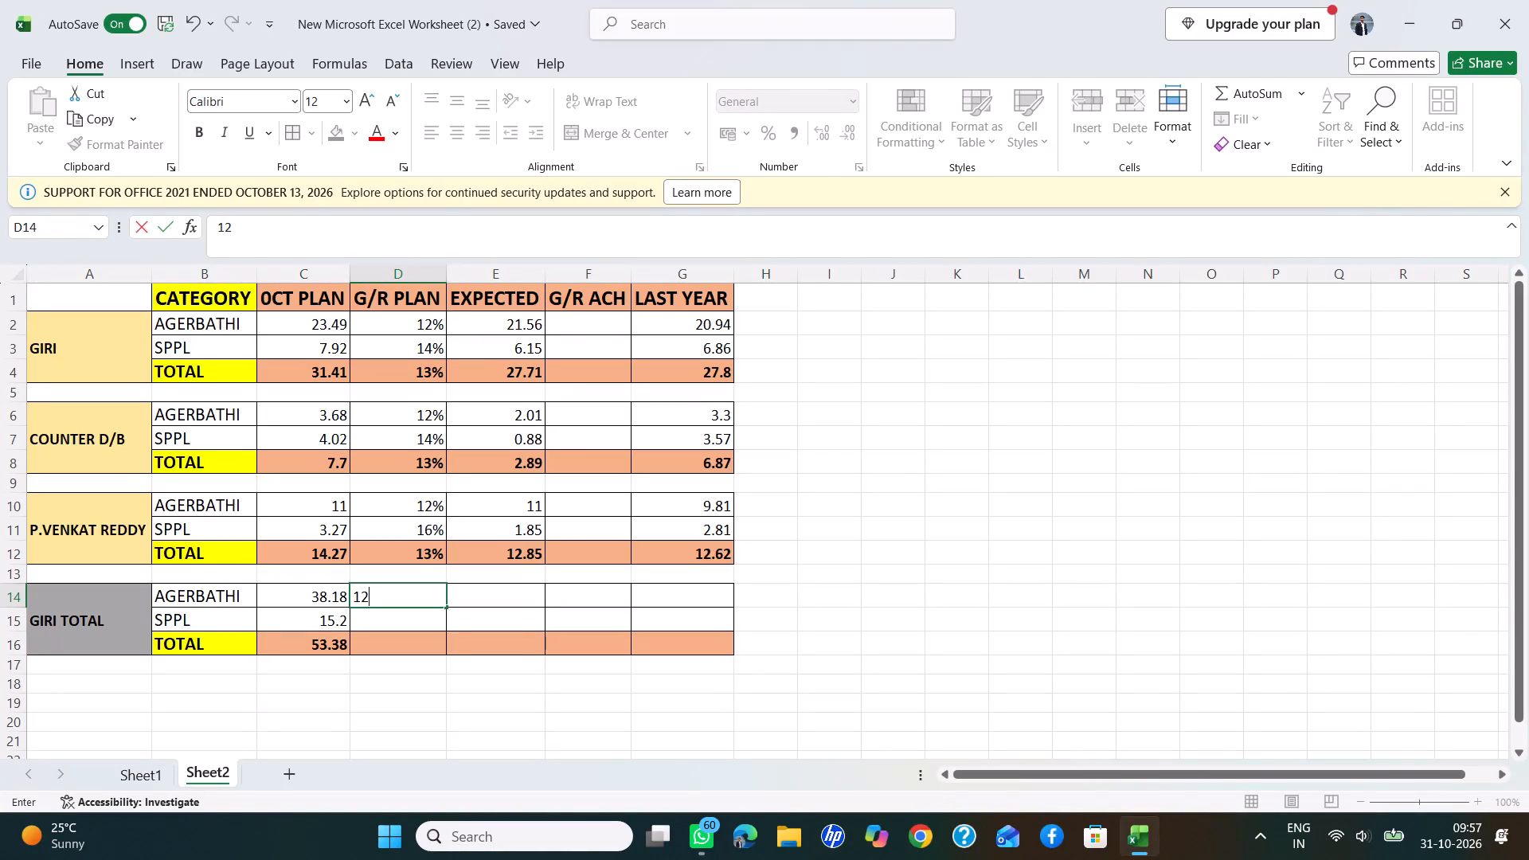
# Complete the GIRI TOTAL G/R PLAN values: 12% for AGERBATHI, 15% for SPPL and 13% for TOTAL.
pyautogui.hotkey('shift', '%')
pyautogui.press('Down')
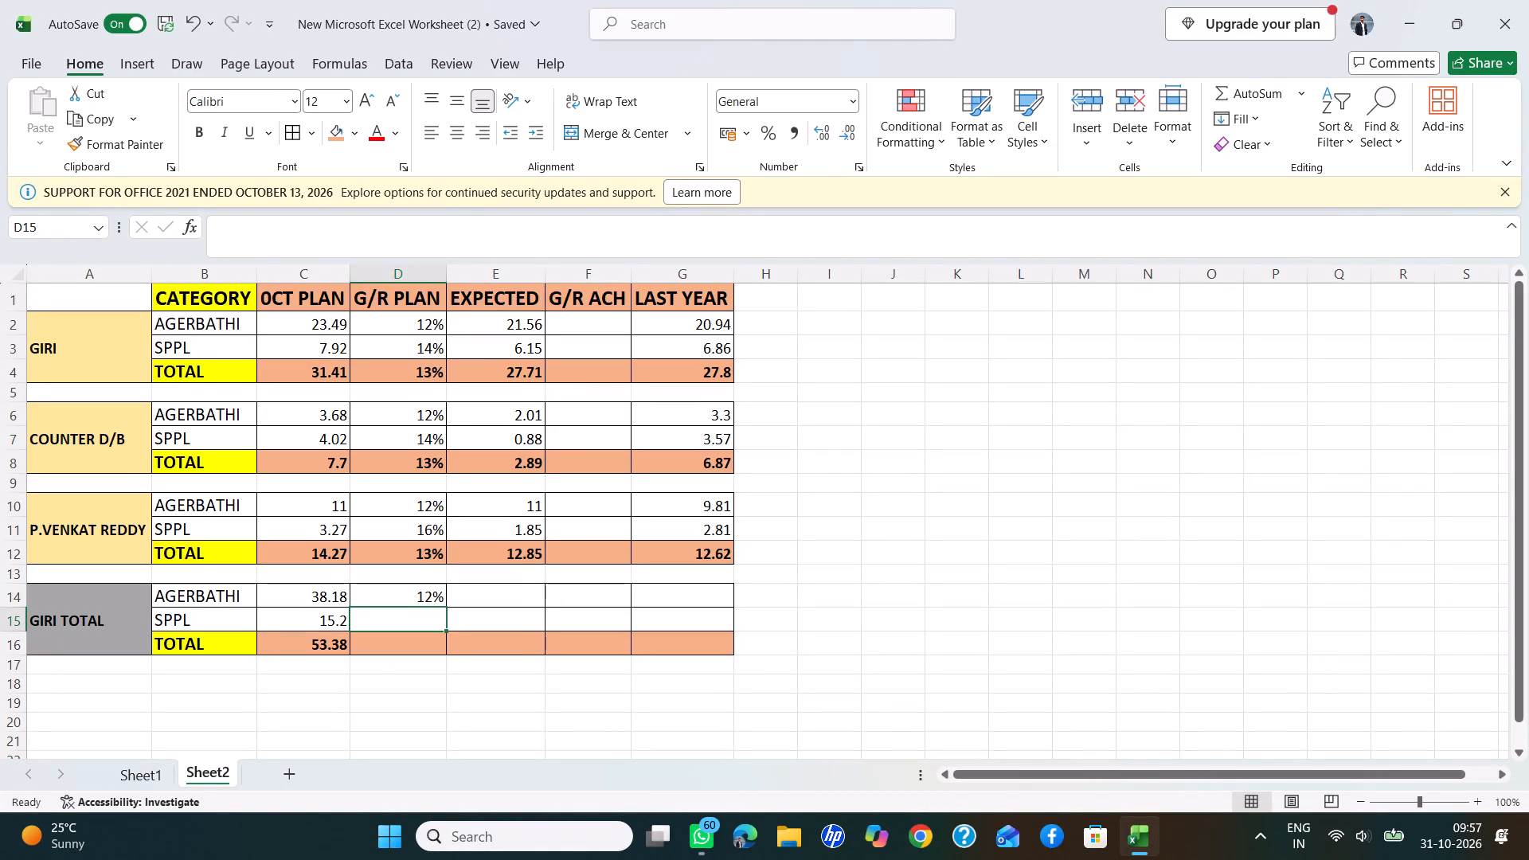
pyautogui.press('1')
pyautogui.press('5')
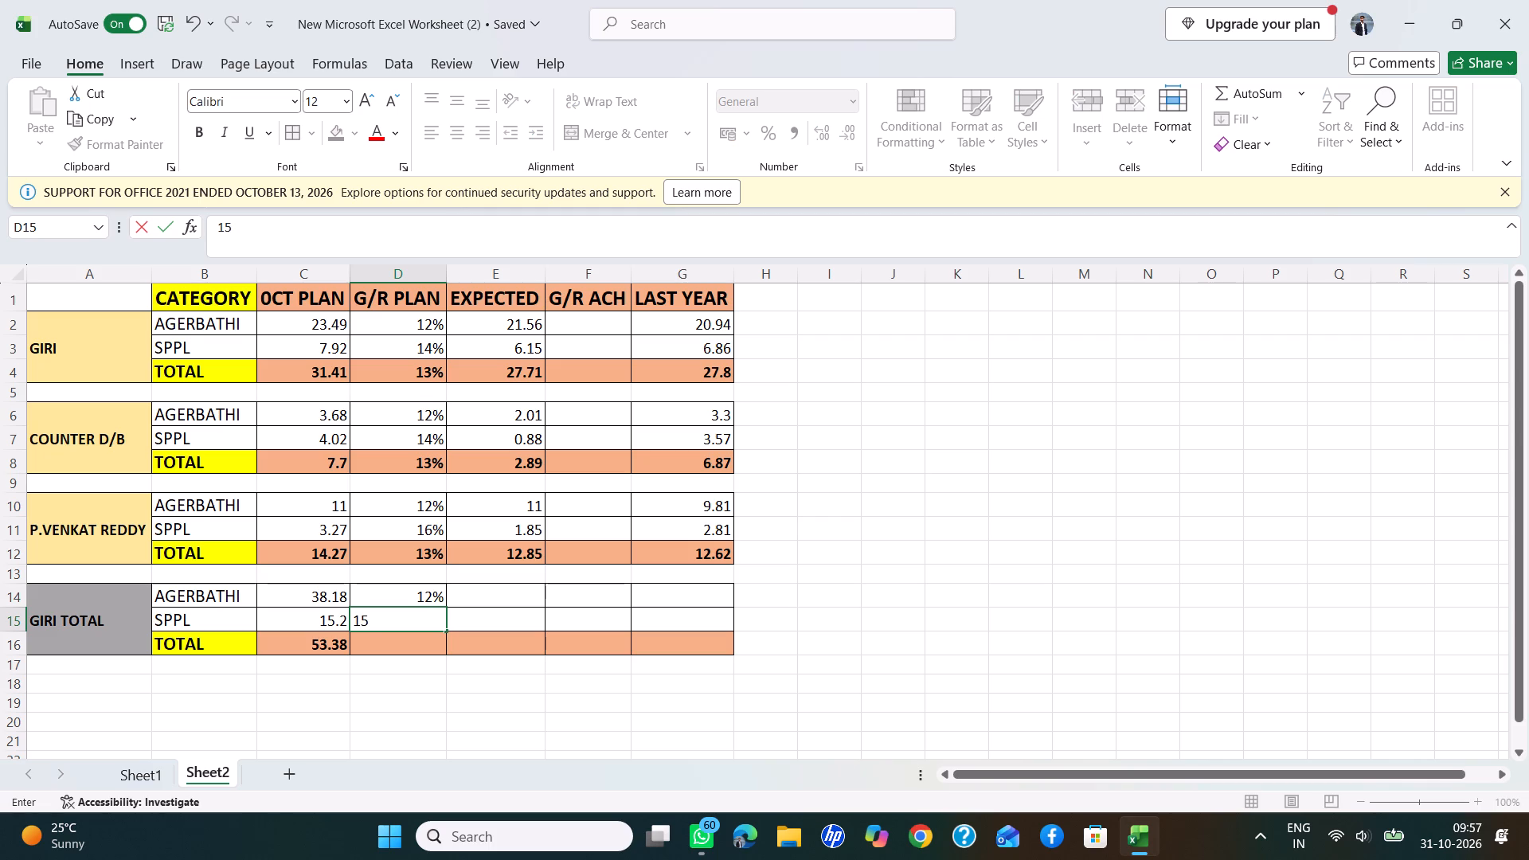
pyautogui.hotkey('shift', '%')
pyautogui.press('Down')
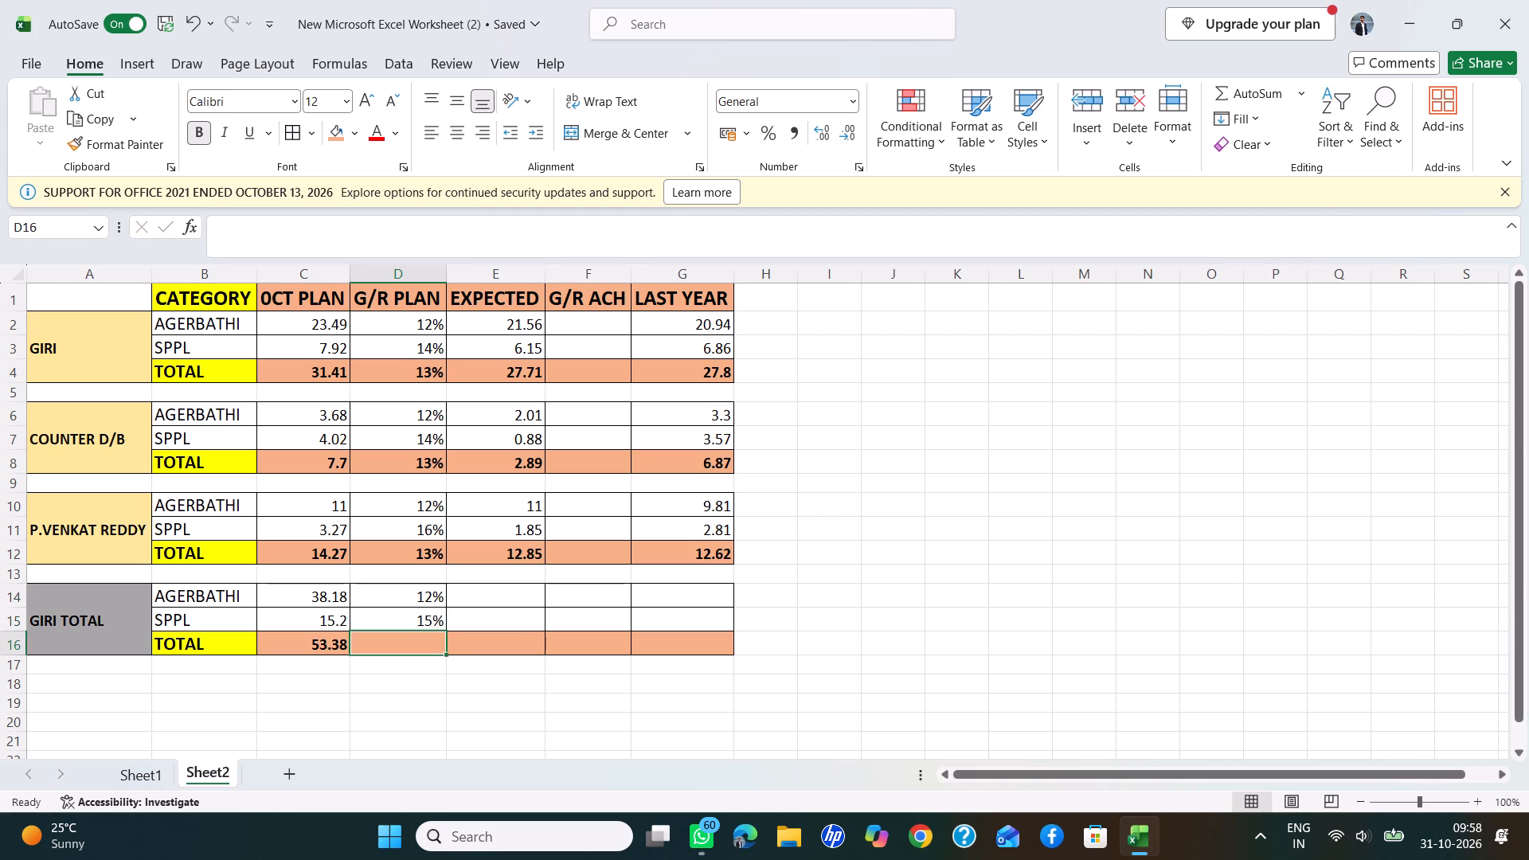
pyautogui.write('13')
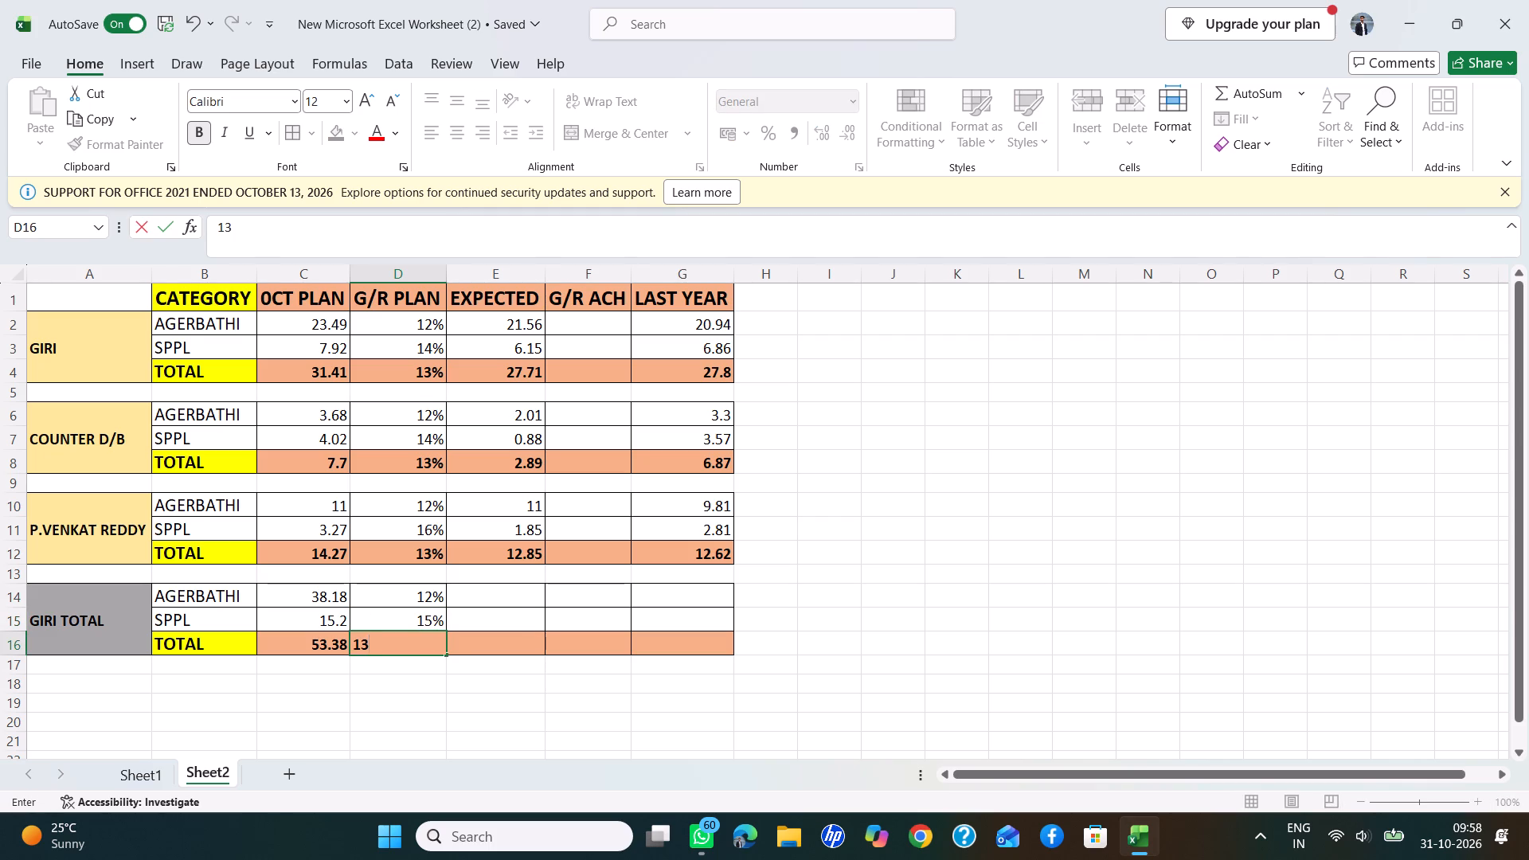
pyautogui.hotkey('shift', '%')
pyautogui.press('Right')
# Enter the GIRI TOTAL EXPECTED values: 34.57 for AGERBATHI and 8.88 for SPPL.
pyautogui.press('Right')
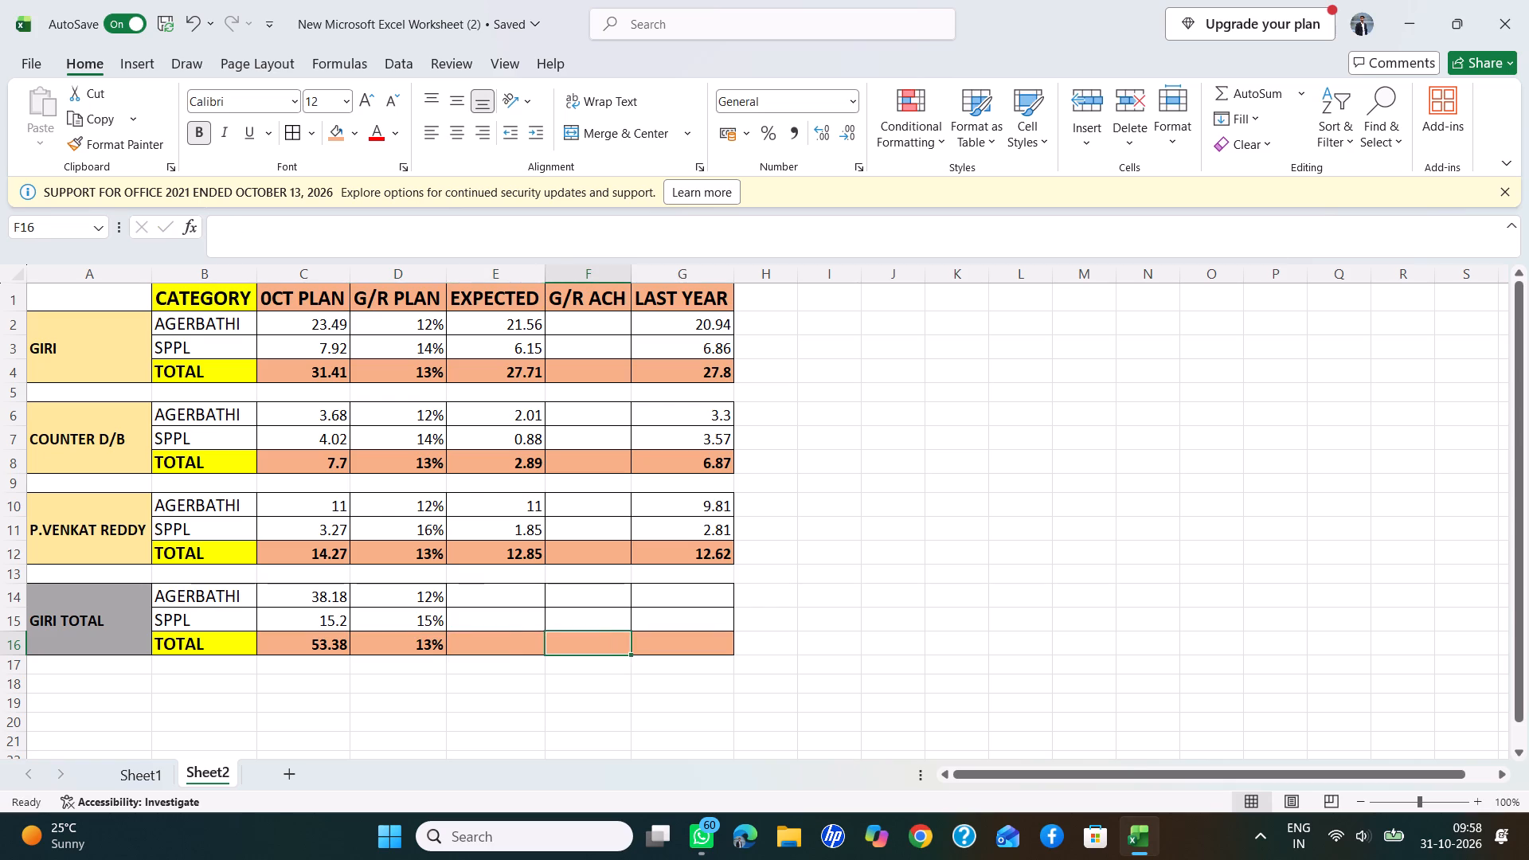
pyautogui.press('Left')
pyautogui.press('Up')
pyautogui.press('Up')
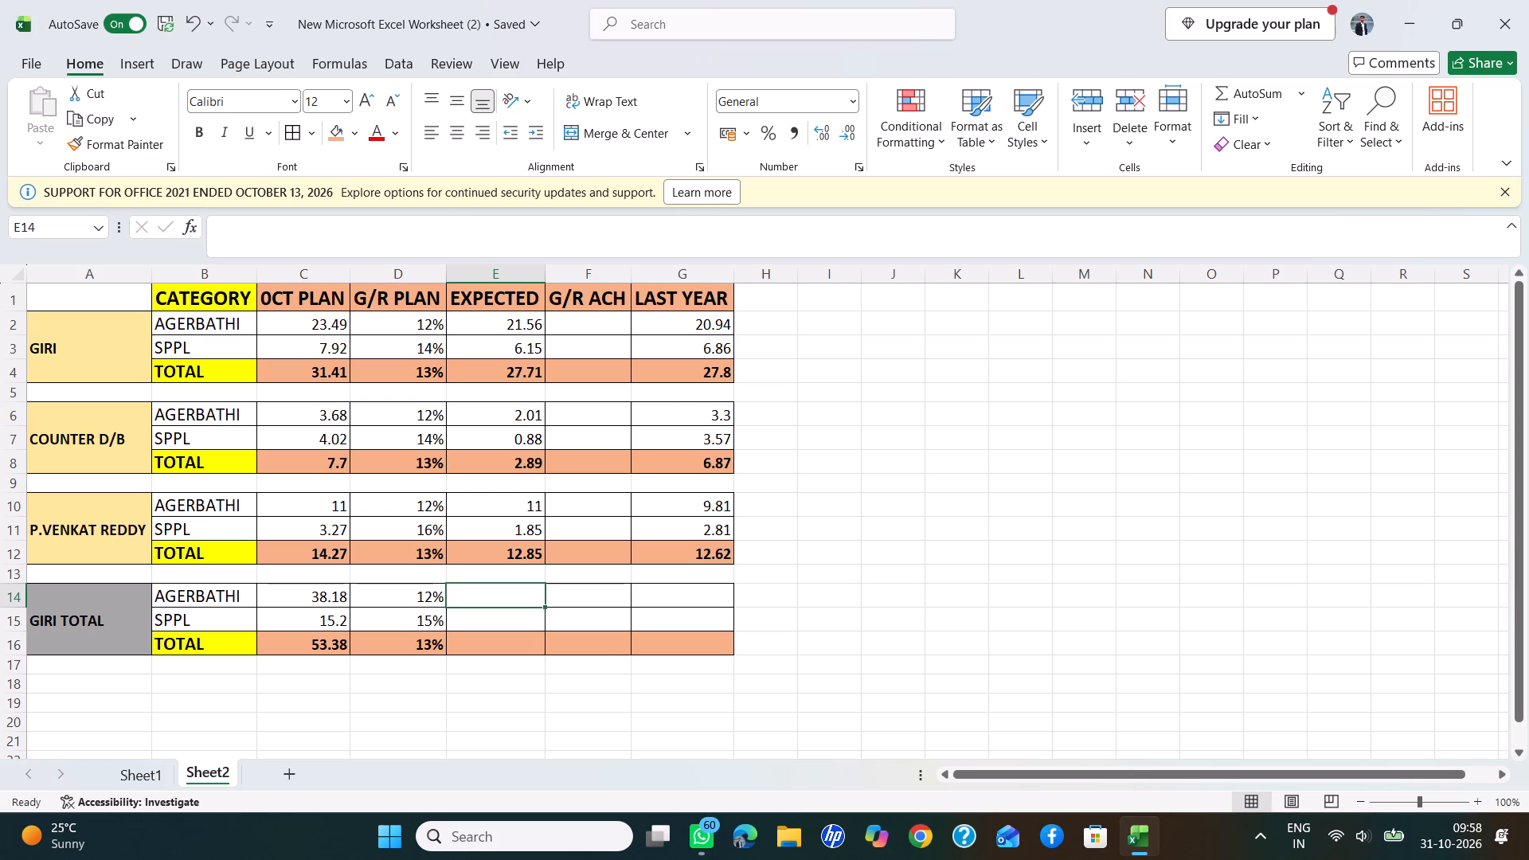
pyautogui.write('34')
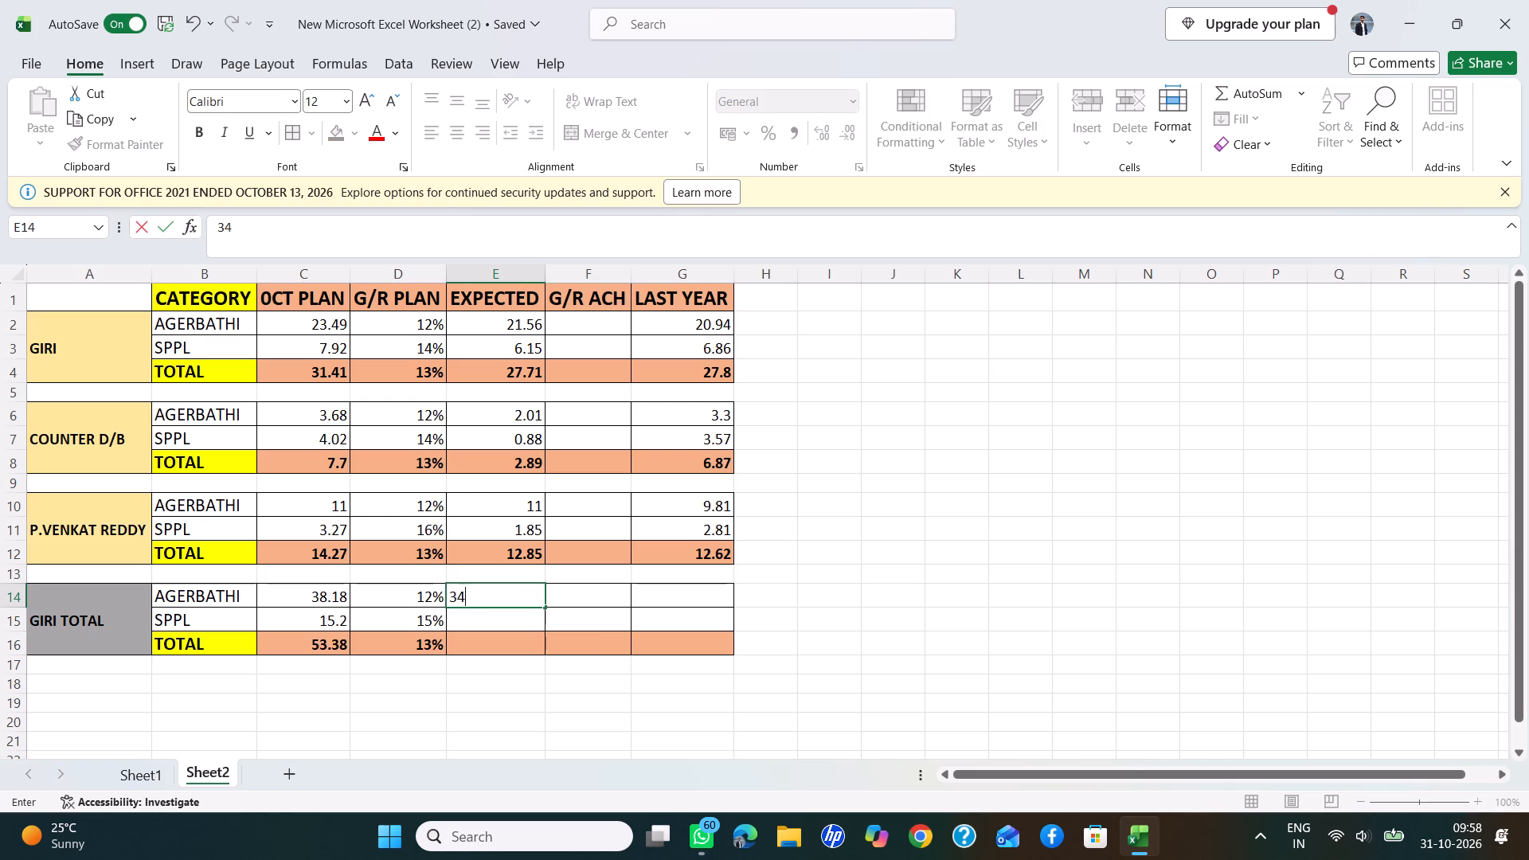
pyautogui.write('.57')
pyautogui.press('Down')
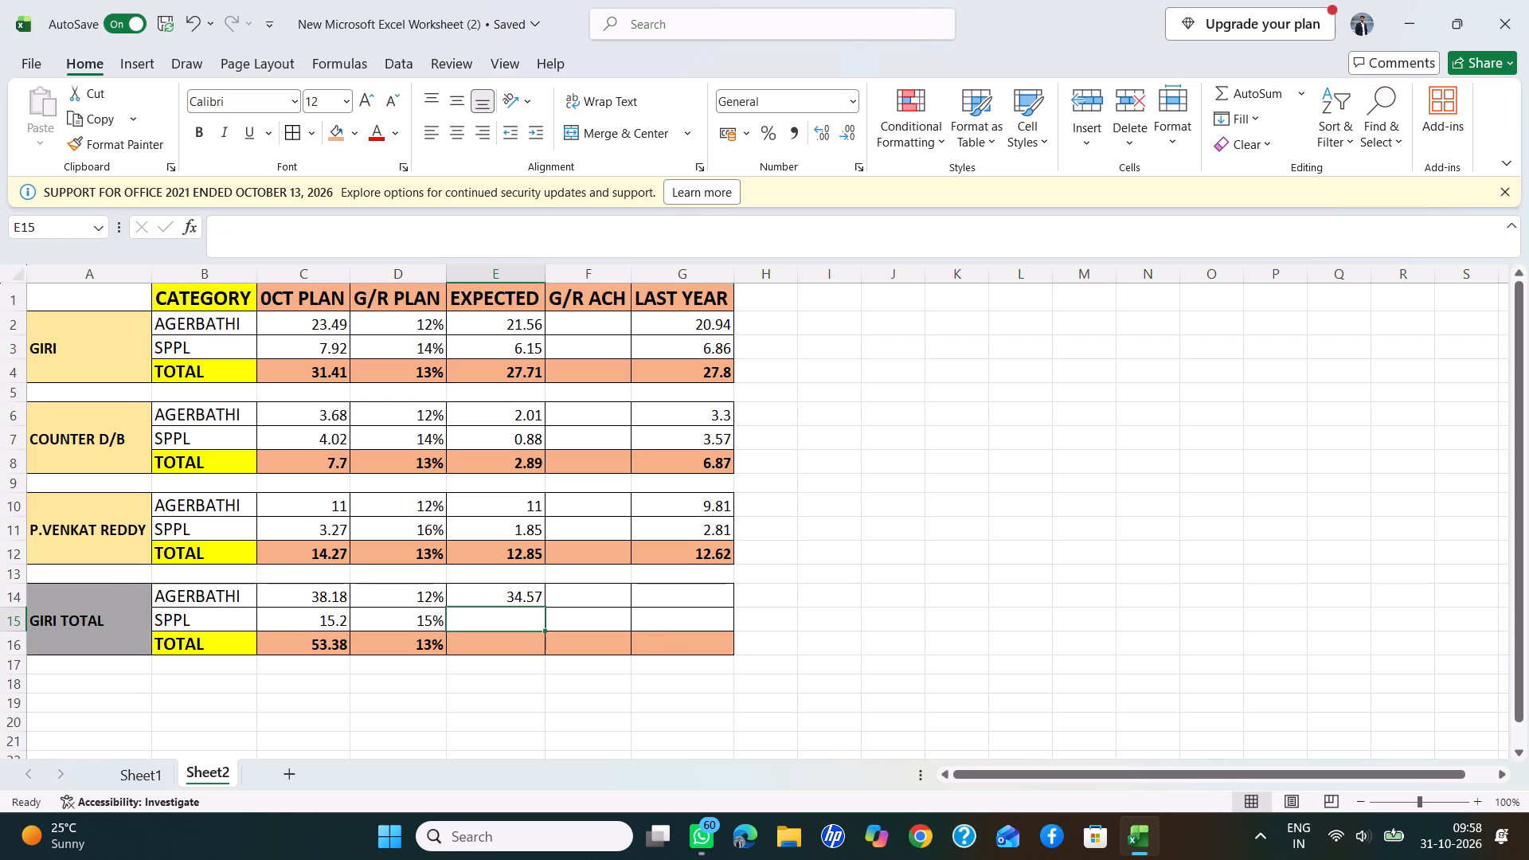
pyautogui.press('8')
pyautogui.write('.88')
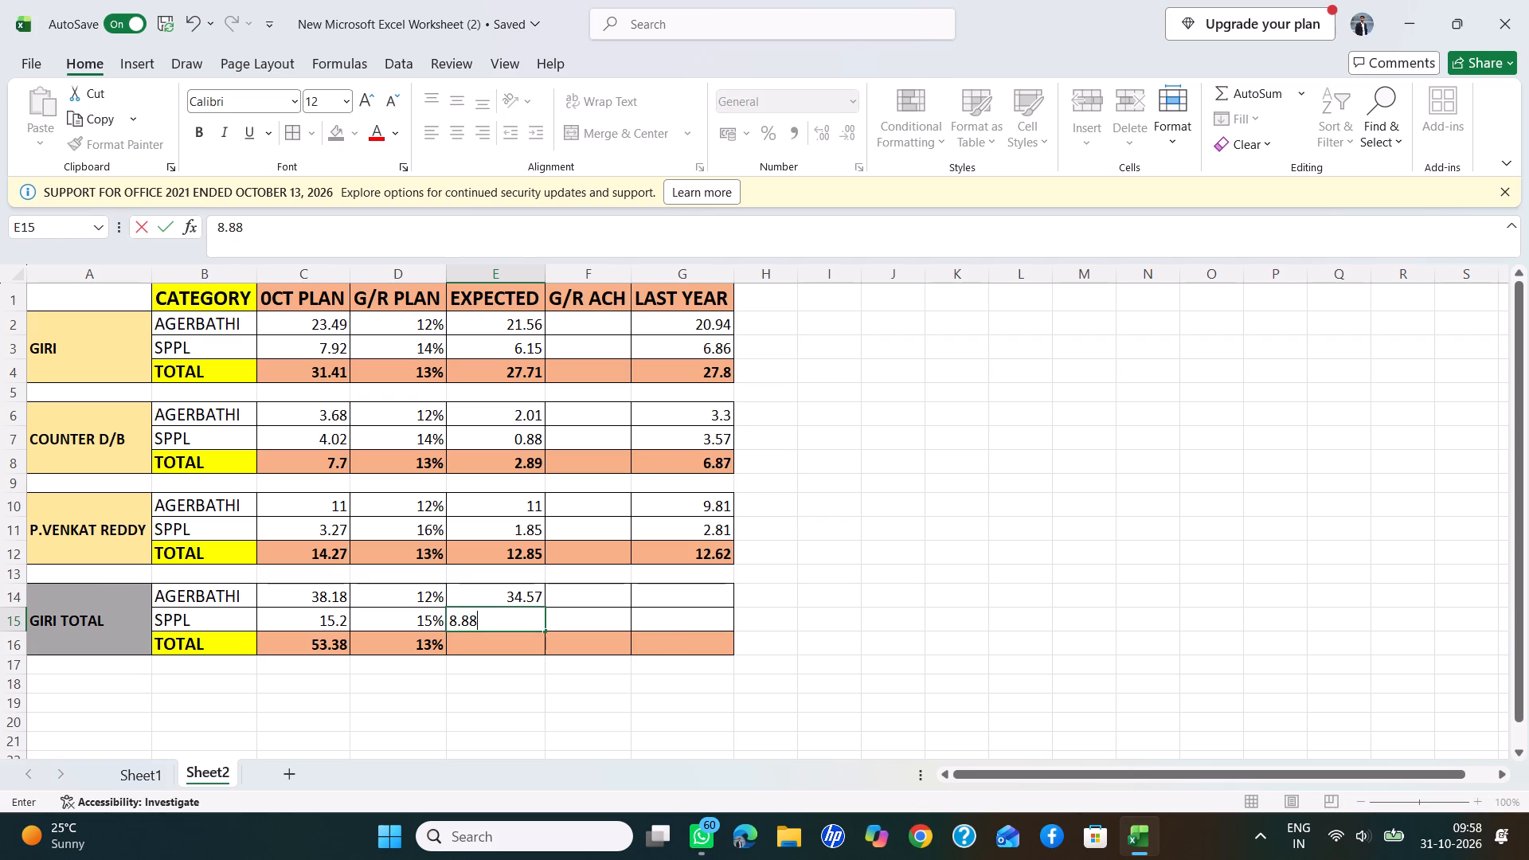
pyautogui.press('Down')
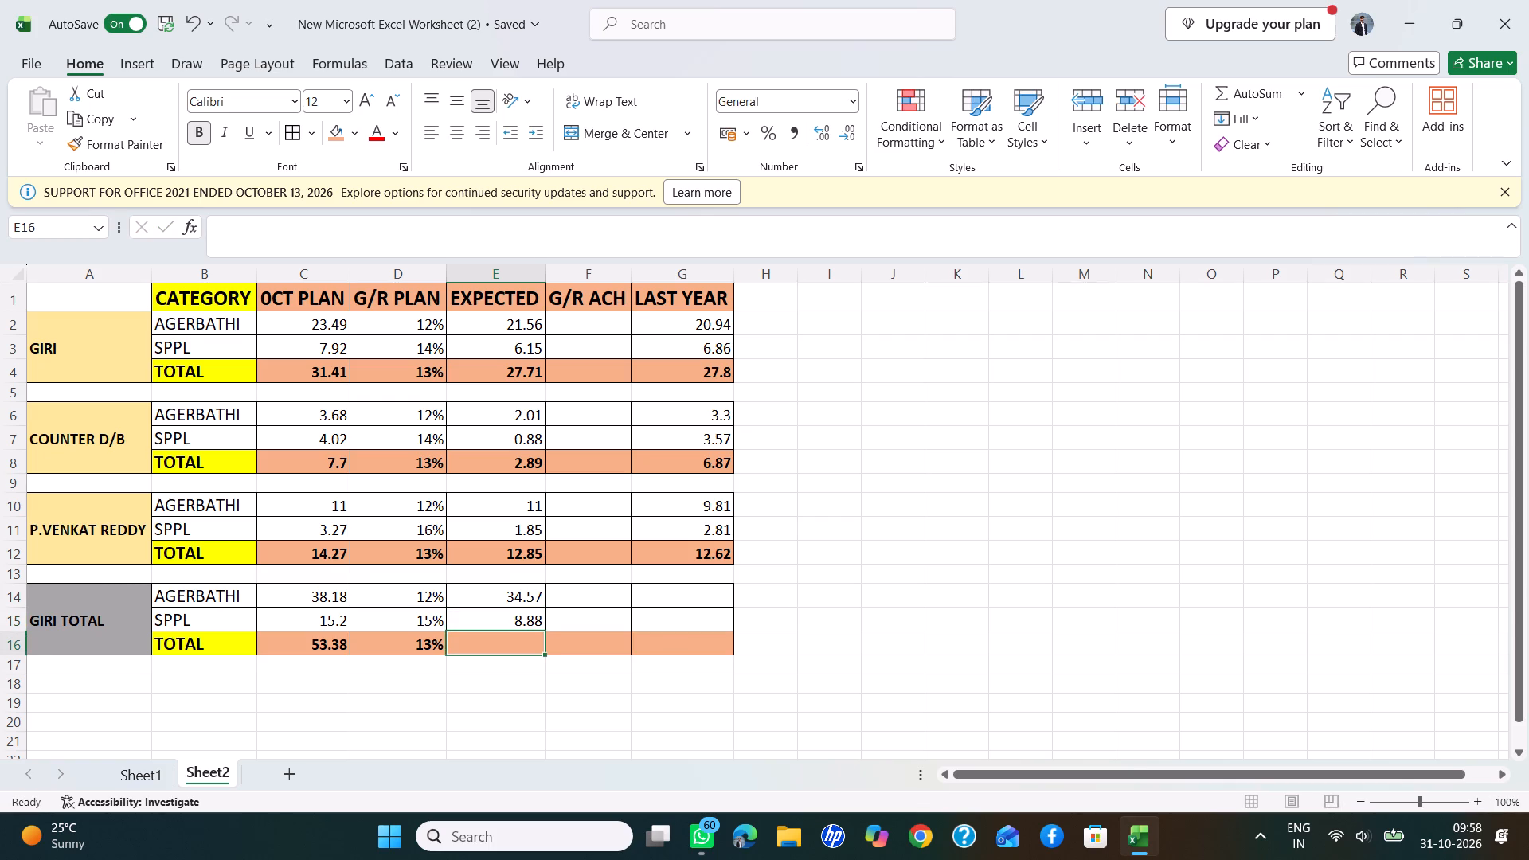
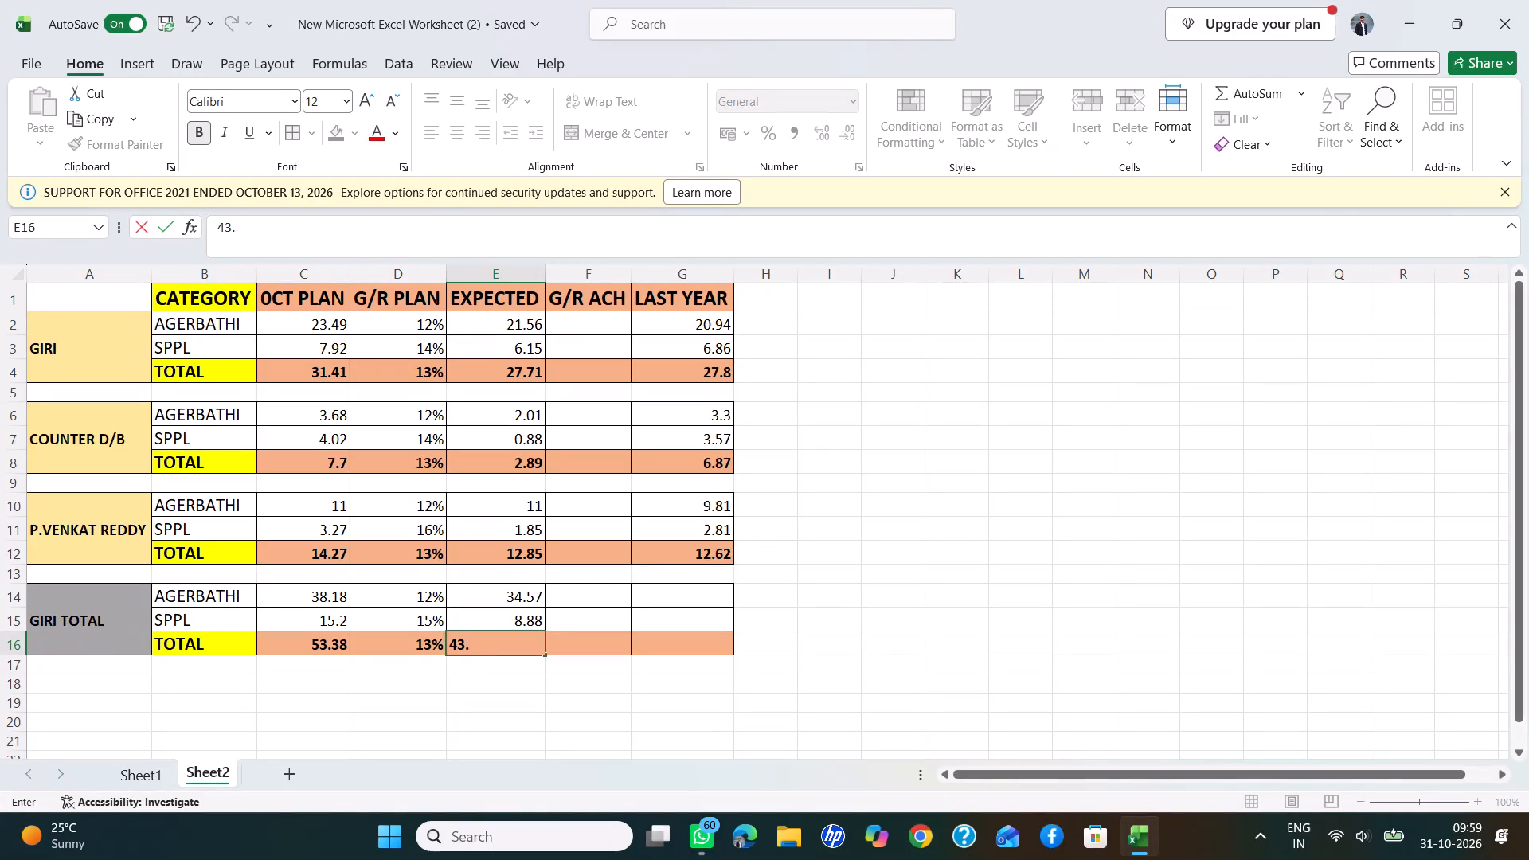
# Complete the EXPECTED value in GIRI TOTAL's TOTAL row as 43.45.
pyautogui.write('45')
pyautogui.press('Right')
# Enter the GIRI TOTAL LAST YEAR values: 34.05 for AGERBATHI, 13.25 for SPPL and 47.30 for TOTAL.
pyautogui.press('Right')
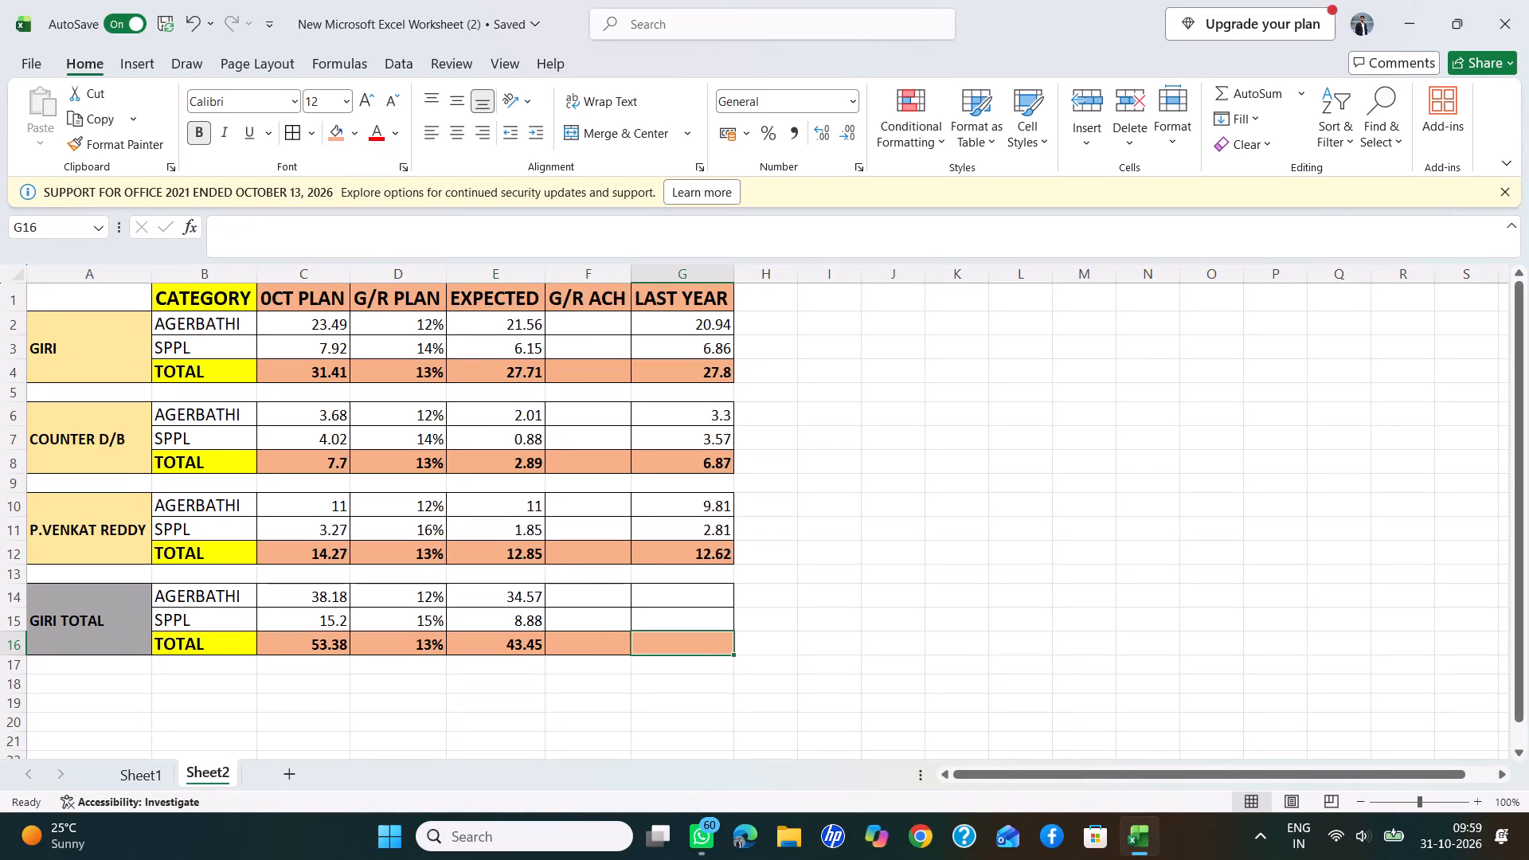
pyautogui.press('Up')
pyautogui.press('Up')
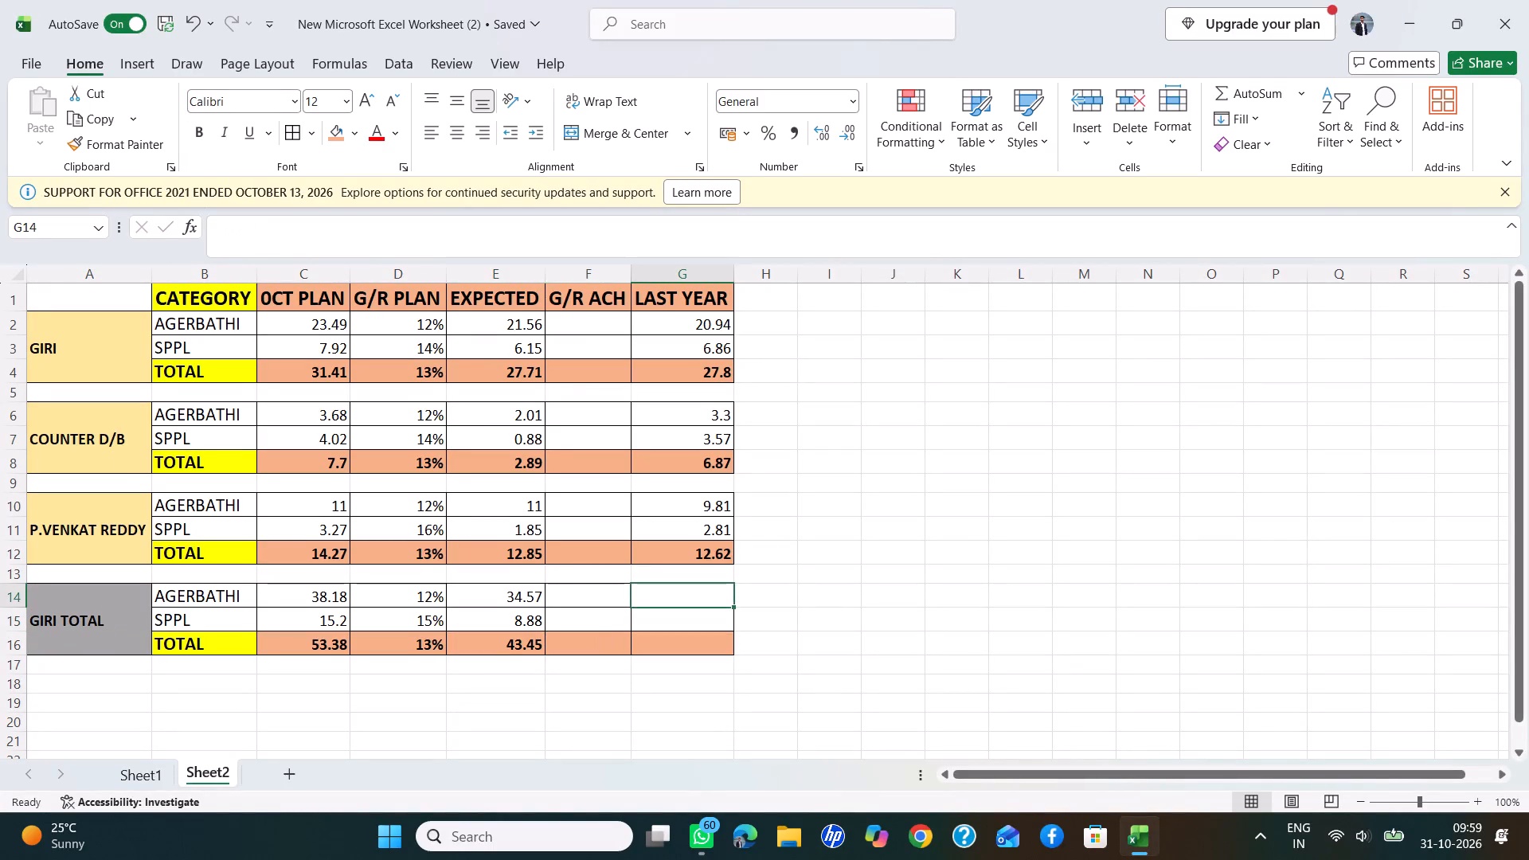
pyautogui.write('34.')
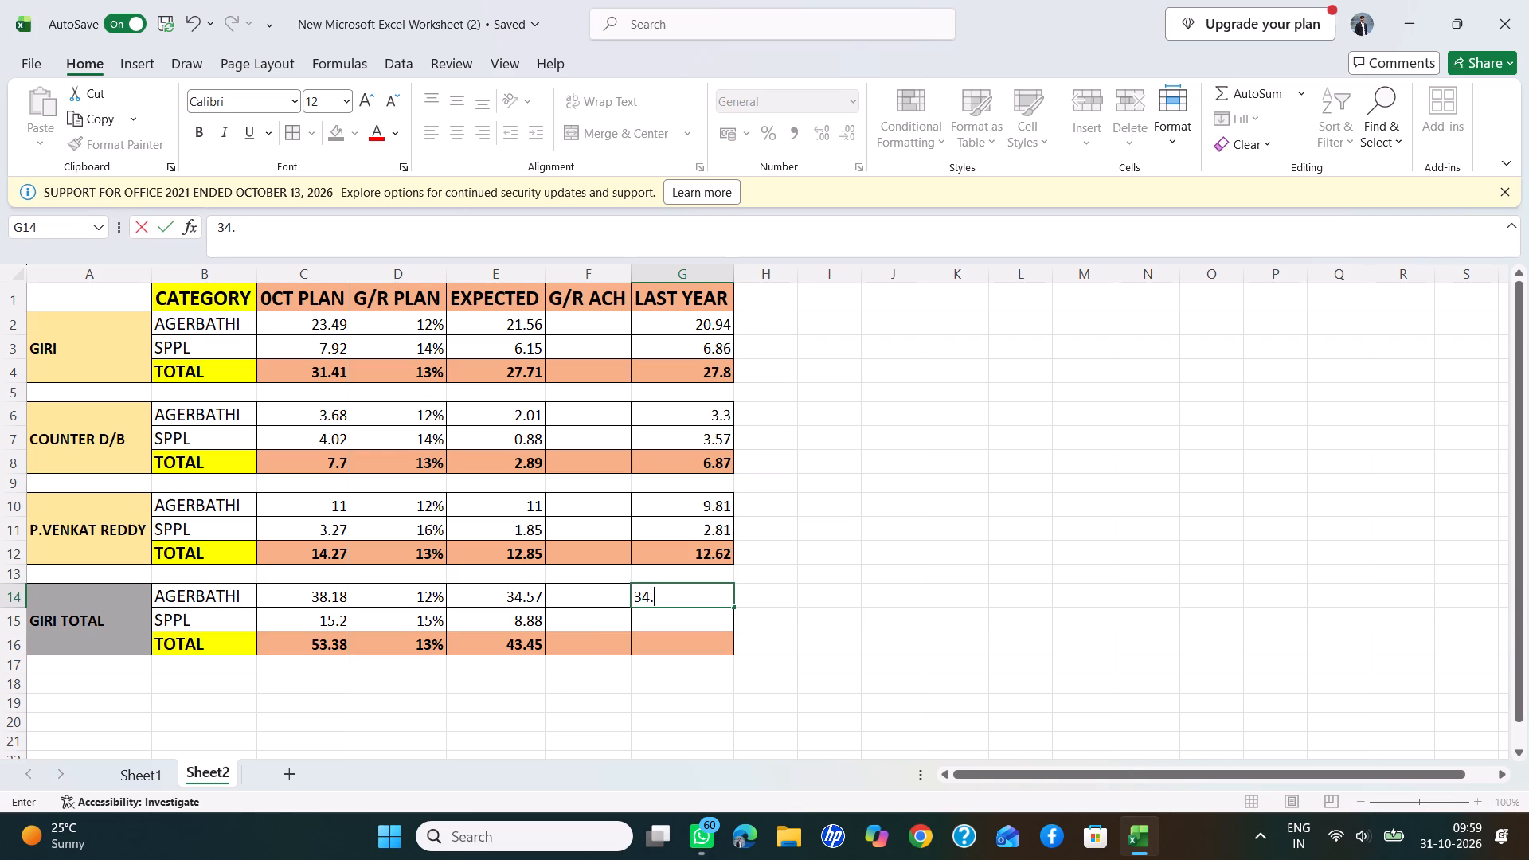
pyautogui.write('05')
pyautogui.press('Down')
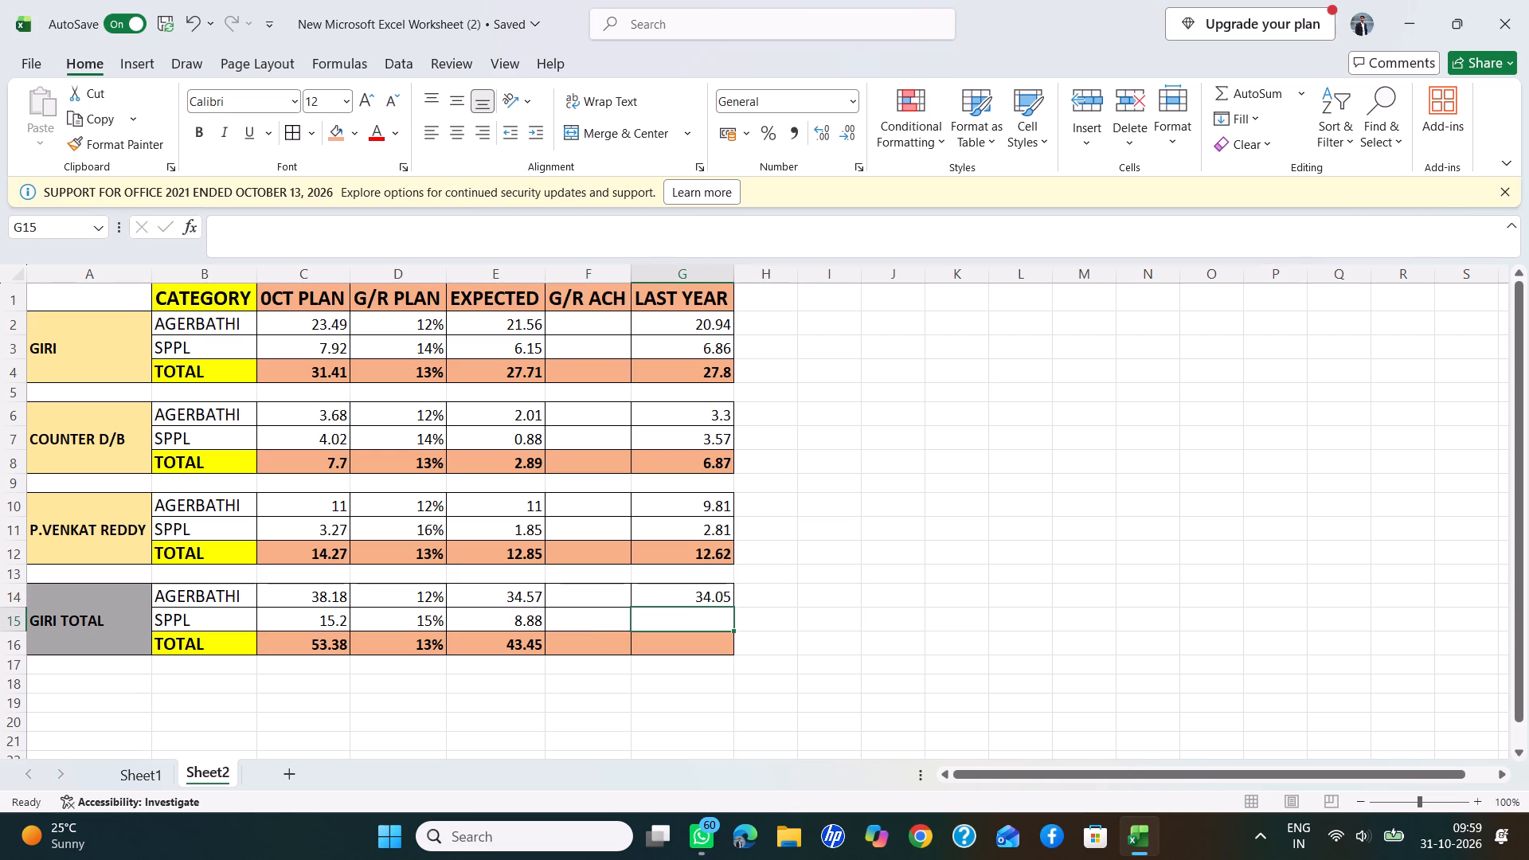
pyautogui.write('13.')
pyautogui.write('25')
pyautogui.press('Down')
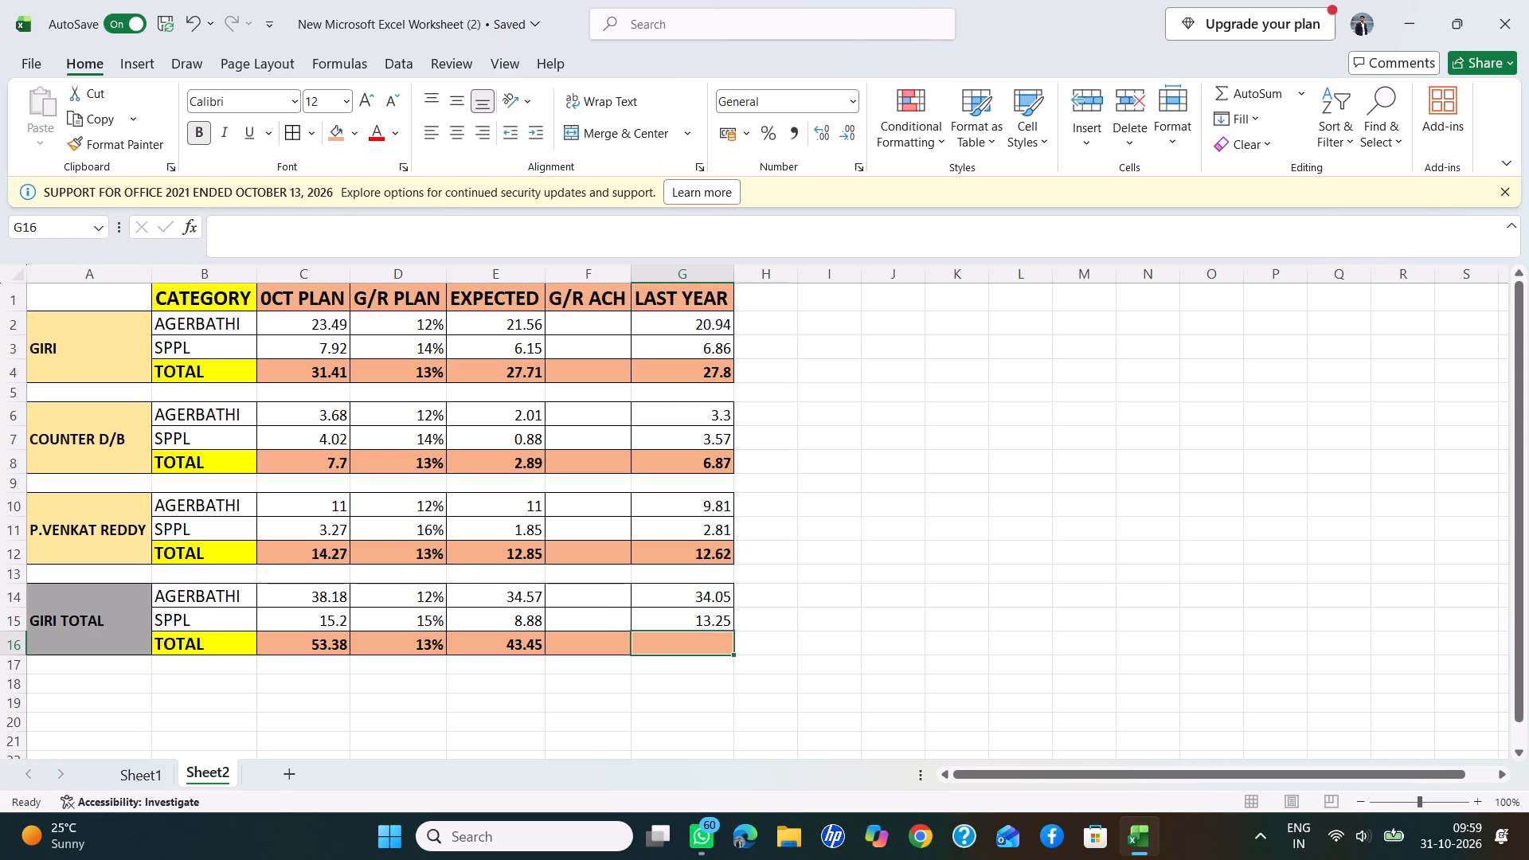
pyautogui.write('47')
pyautogui.press('.')
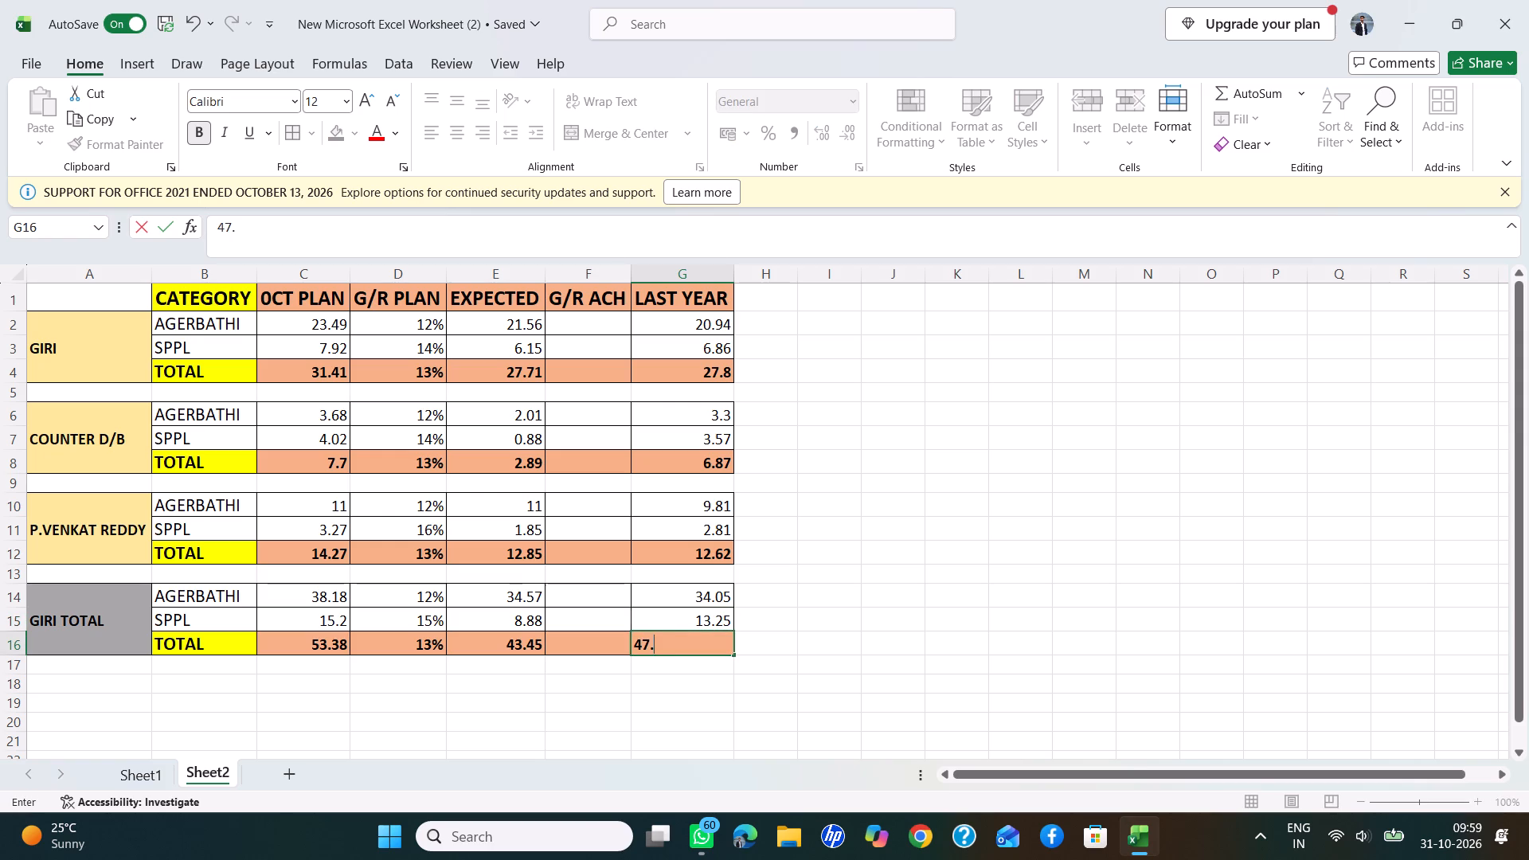
pyautogui.write('30')
pyautogui.press('Left')
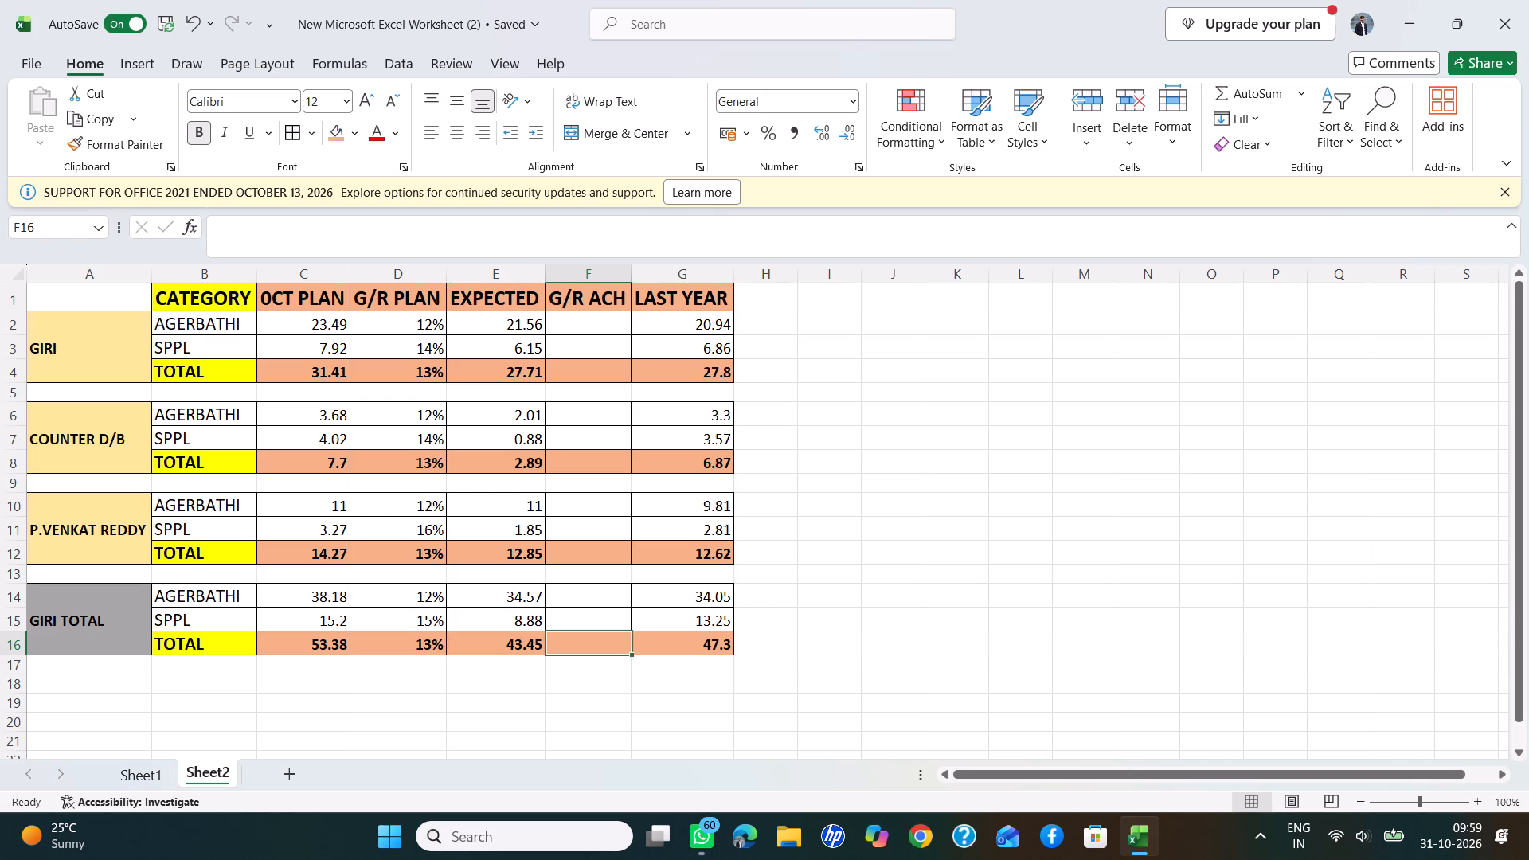
# Save the workbook.
pyautogui.hotkey('ctrl', 's')
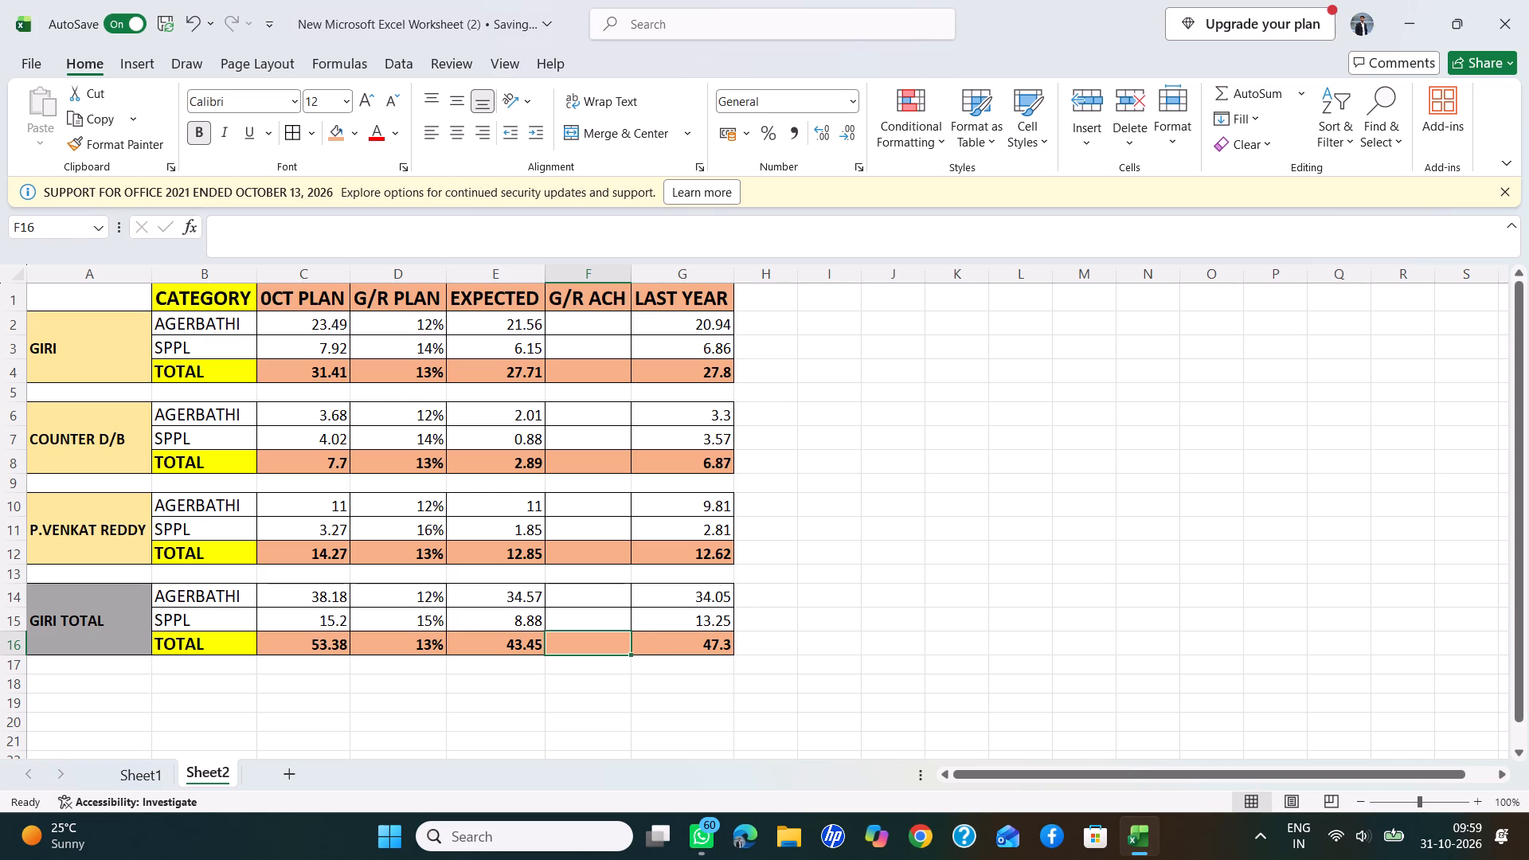
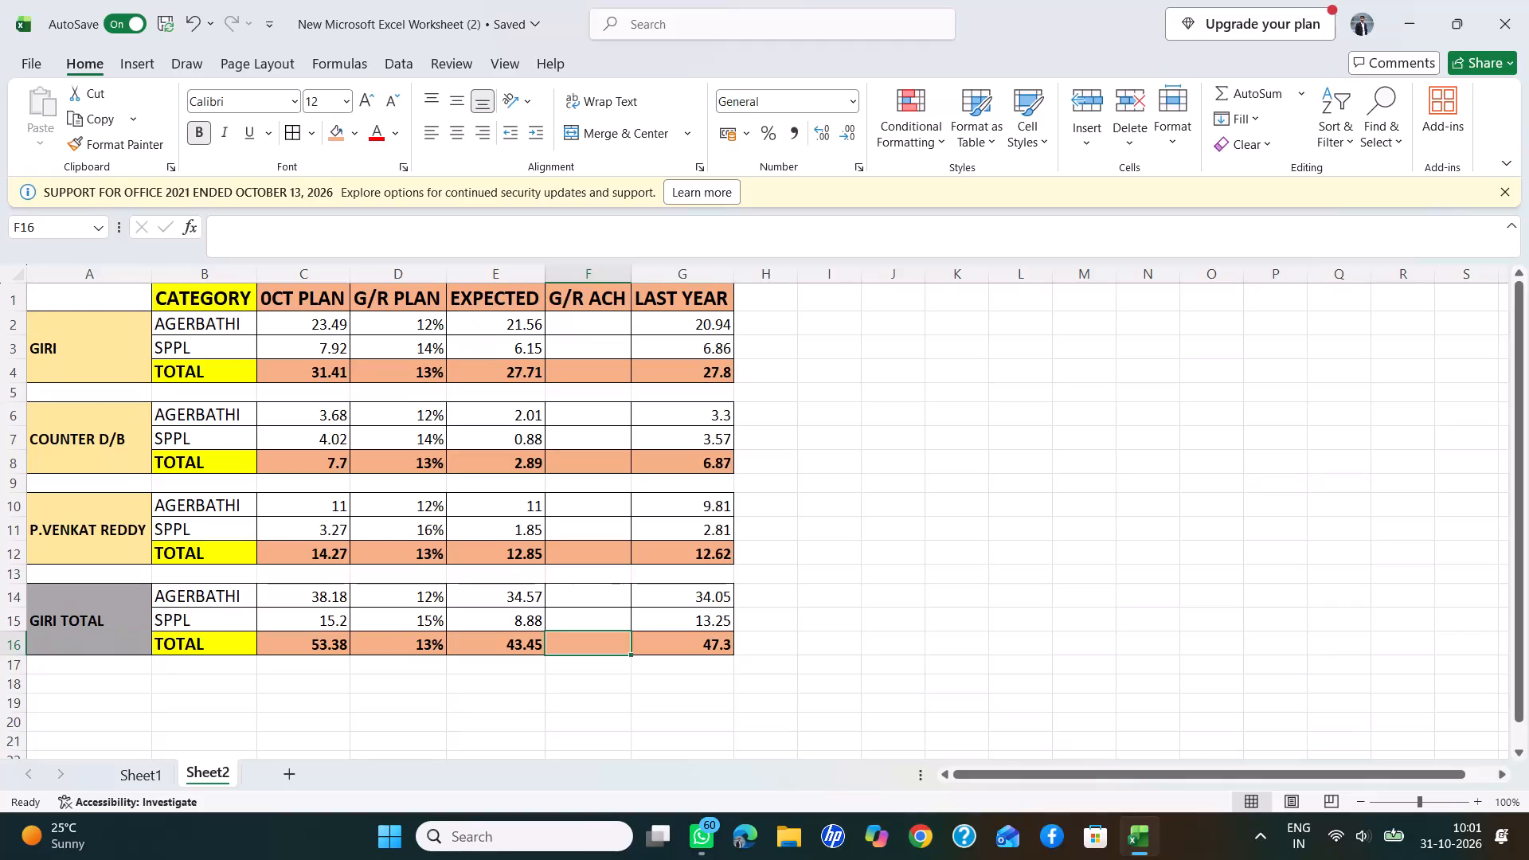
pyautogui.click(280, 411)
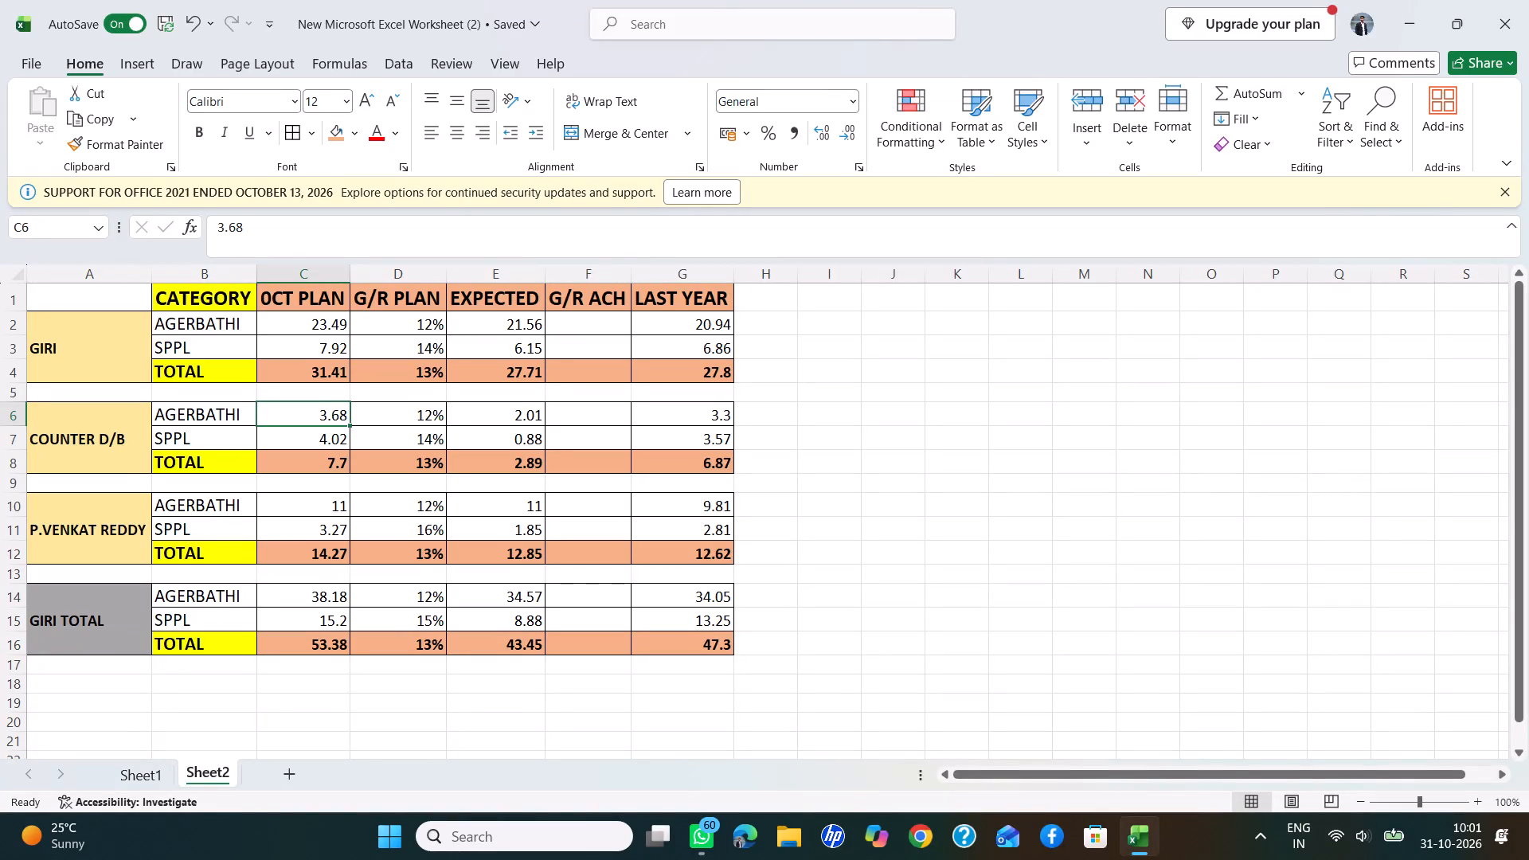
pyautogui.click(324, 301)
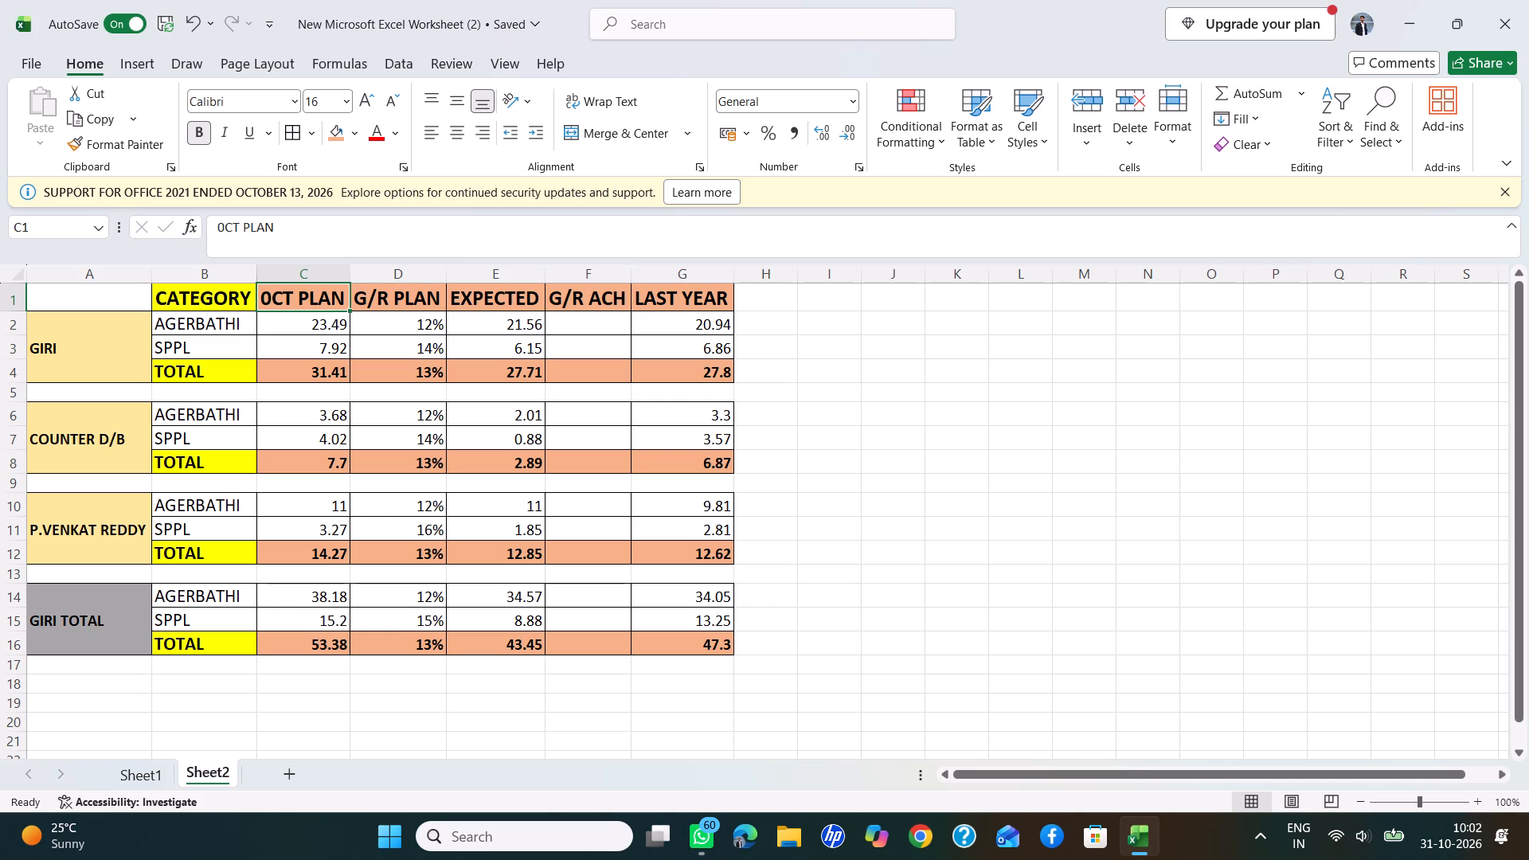
# Add a new blank worksheet after Sheet2.
pyautogui.click(294, 774)
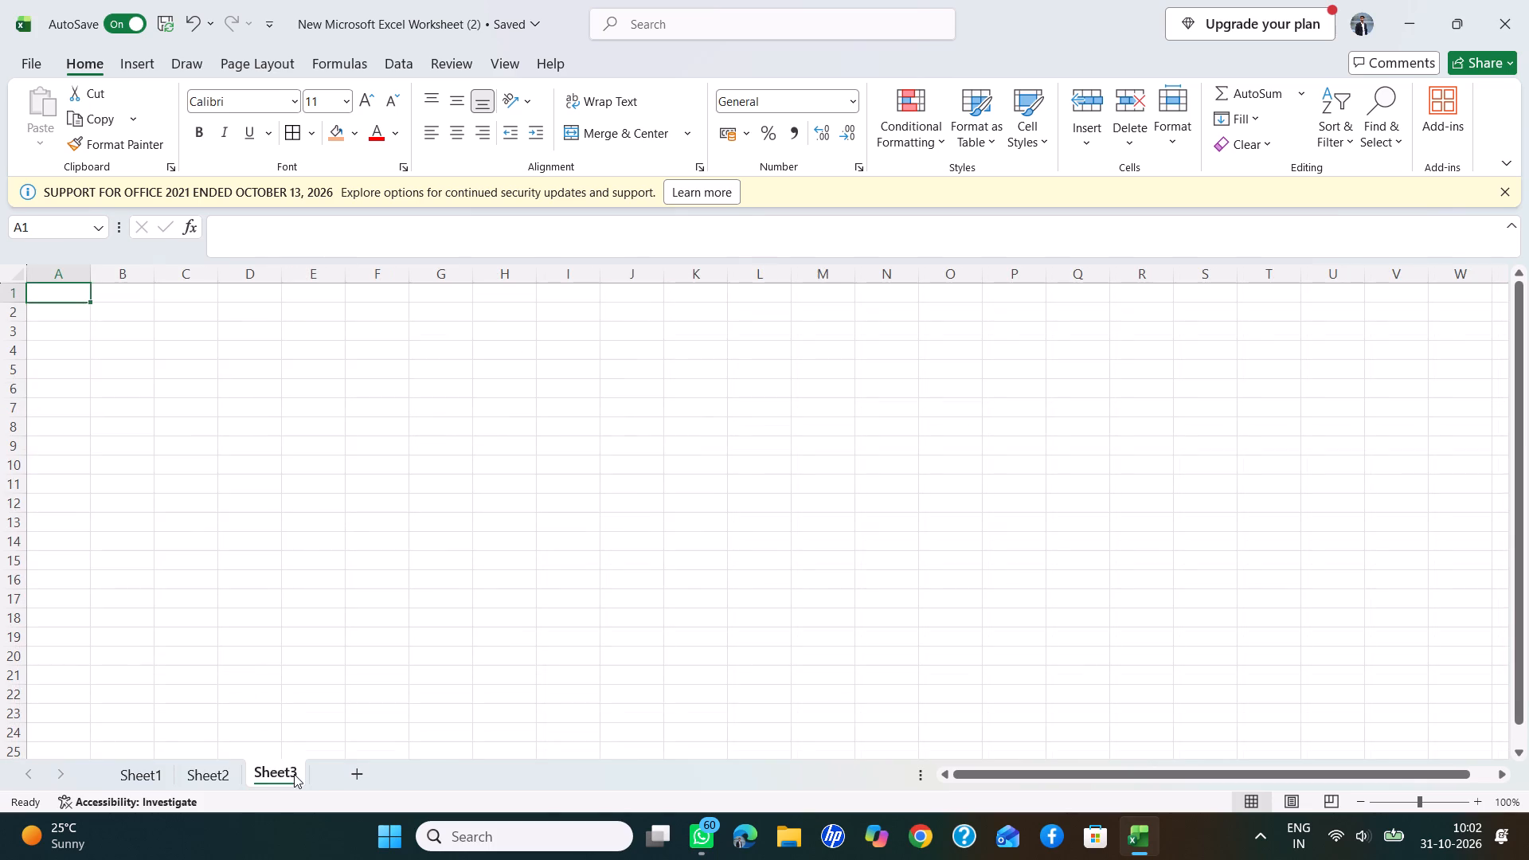
# Copy the whole sales table, A1:G16, from Sheet2 and paste it into the blank Sheet3 starting at cell A1.
pyautogui.click(208, 768)
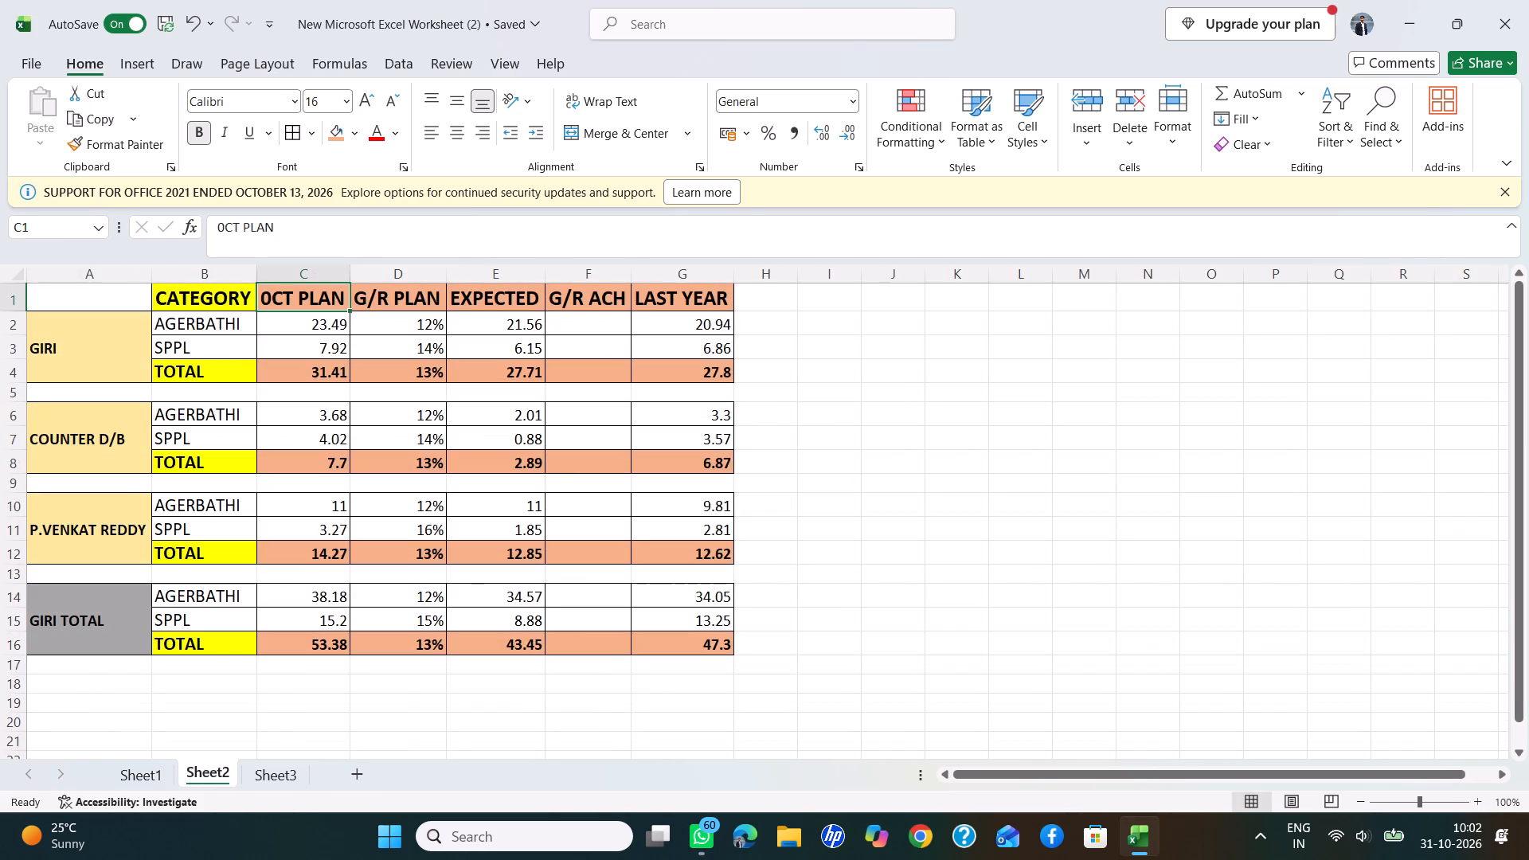
pyautogui.click(114, 298)
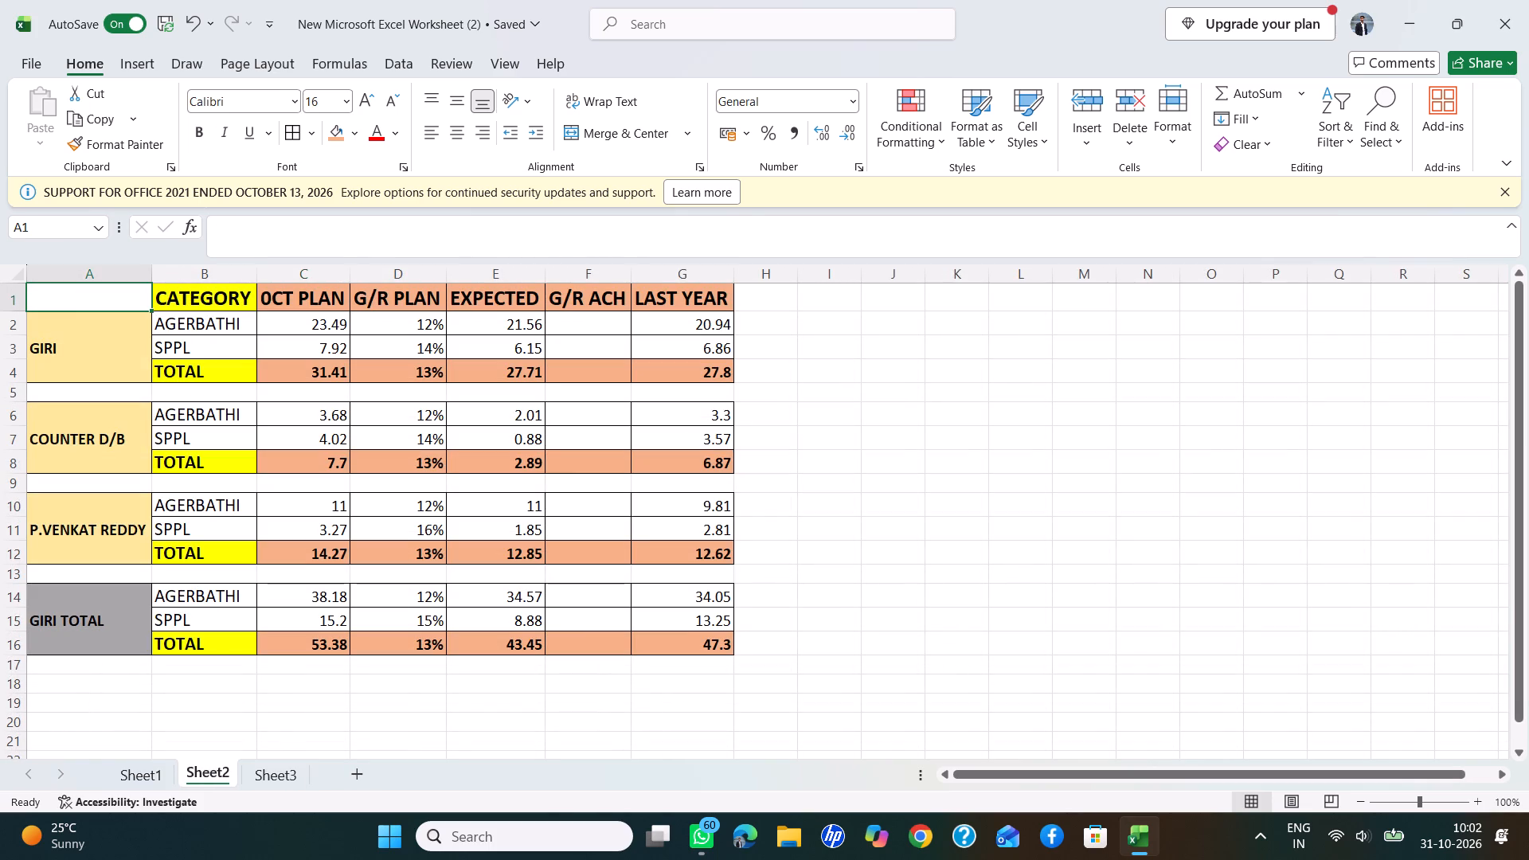
pyautogui.hotkey('shift', 'Right')
pyautogui.hotkey('shift', 'Right')
pyautogui.hotkey('shift', 'Right')
pyautogui.hotkey('shift', 'Right')
pyautogui.hotkey('shift', 'Right')
pyautogui.hotkey('shift', 'Right')
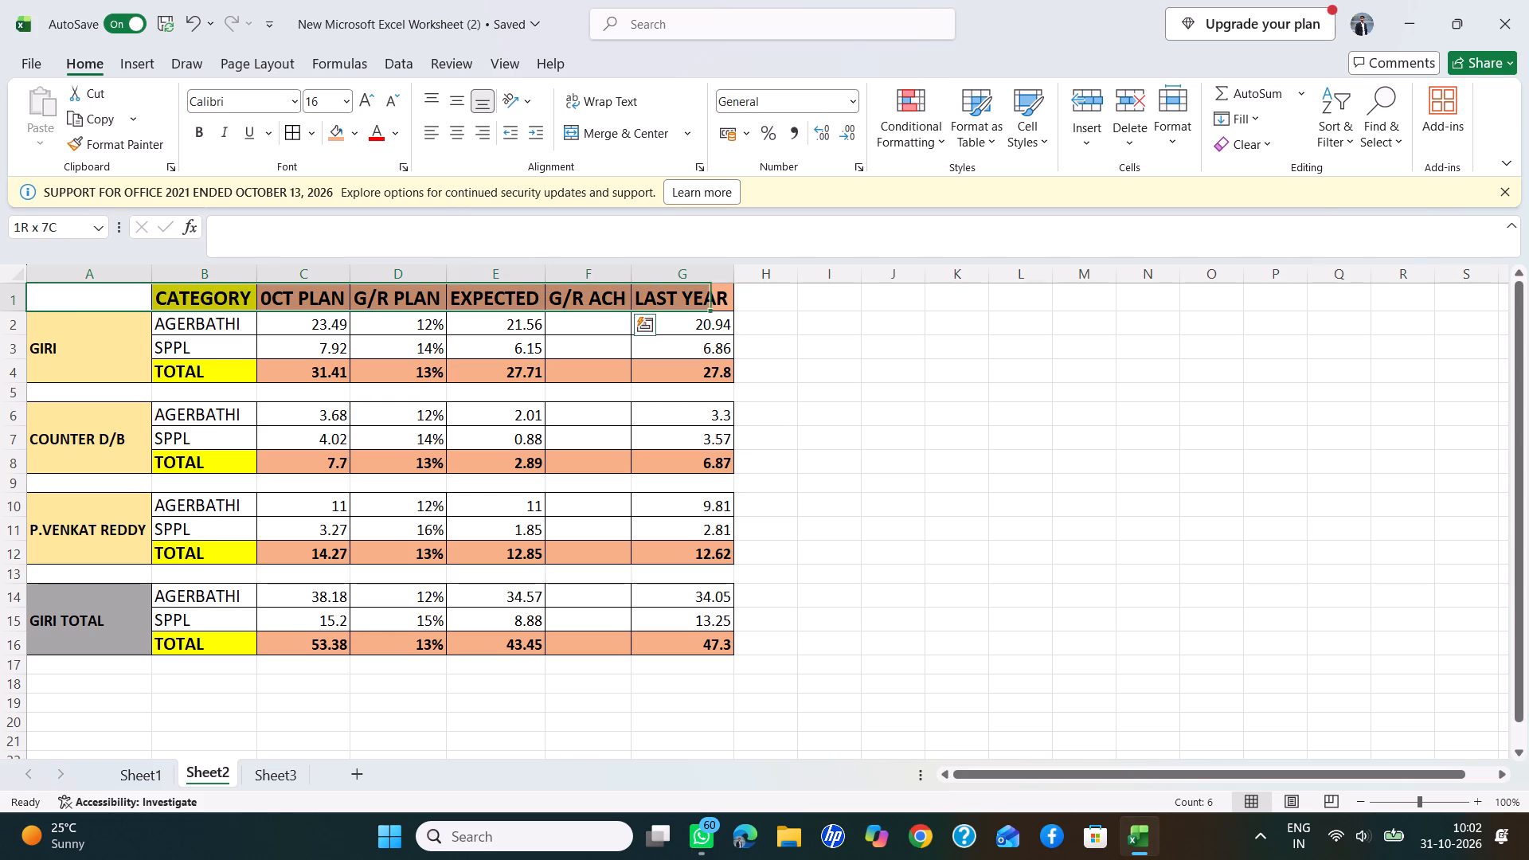
pyautogui.hotkey('shift', 'Down')
pyautogui.hotkey('shift', 'Down')
pyautogui.hotkey('shift', 'Down')
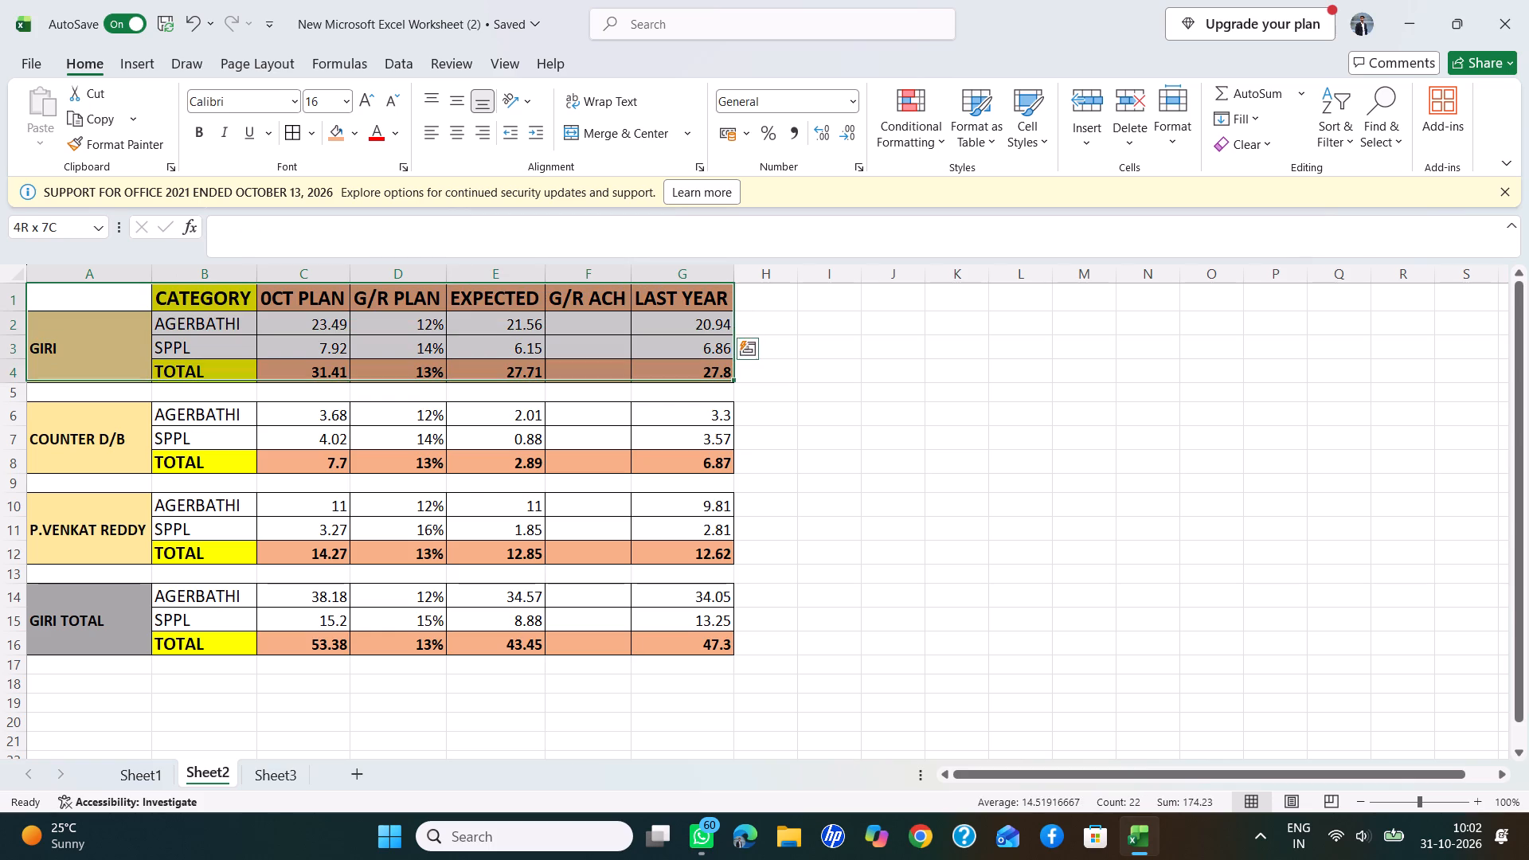
pyautogui.hotkey('shift', 'Down')
pyautogui.hotkey('shift', 'Down')
pyautogui.hotkey('shift', 'Down')
pyautogui.hotkey('shift', 'Down')
pyautogui.hotkey('shift', 'Down')
pyautogui.hotkey('shift', 'Down')
pyautogui.hotkey('shift', 'Down')
pyautogui.hotkey('shift', 'Down')
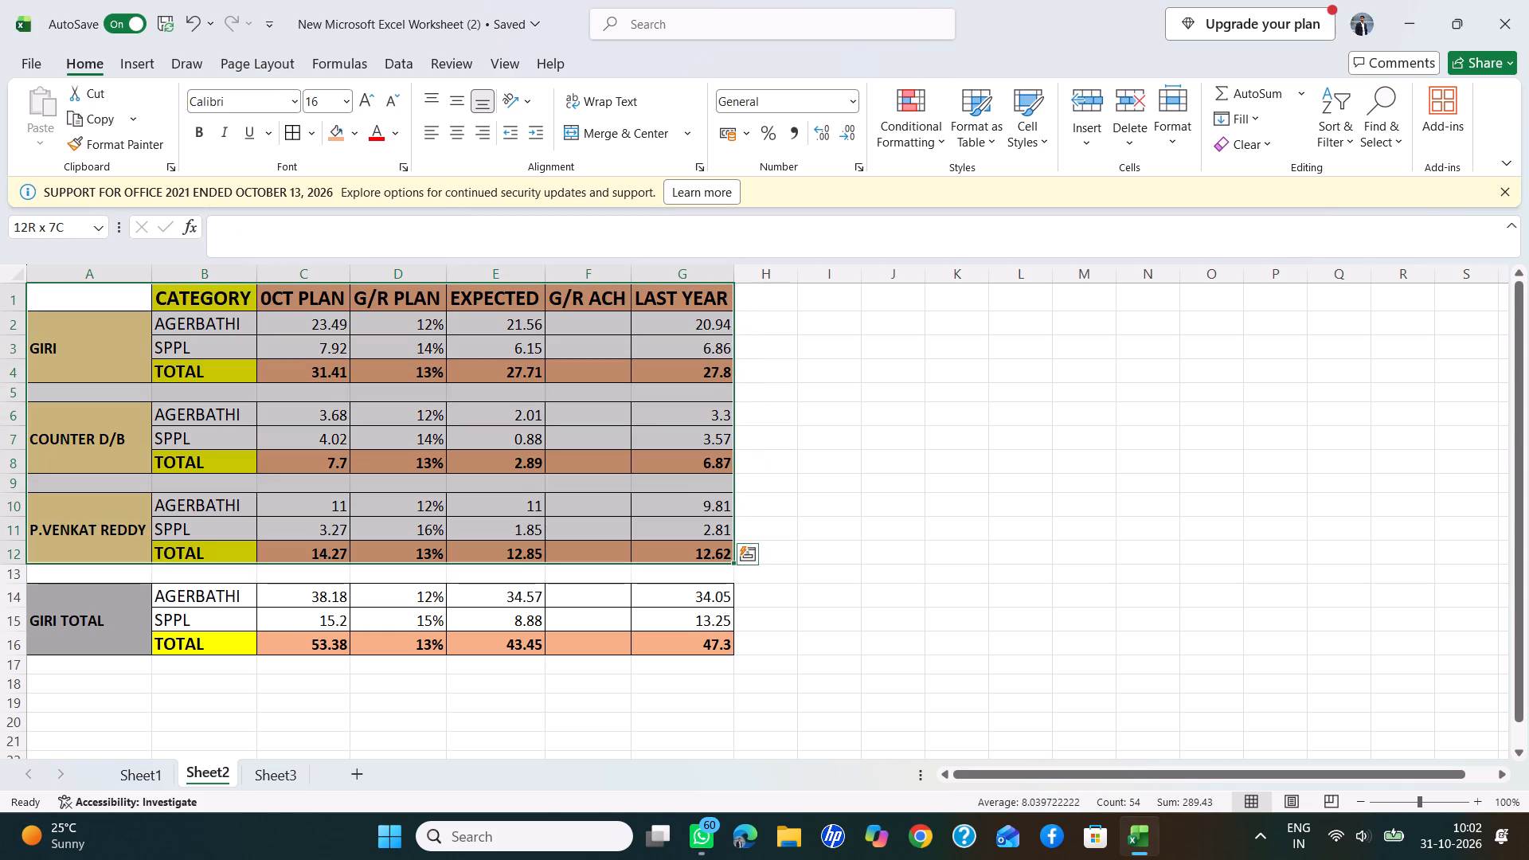
pyautogui.hotkey('shift', 'Down')
pyautogui.hotkey('shift', 'Down')
pyautogui.hotkey('shift', 'Down')
pyautogui.hotkey('shift', 'Down')
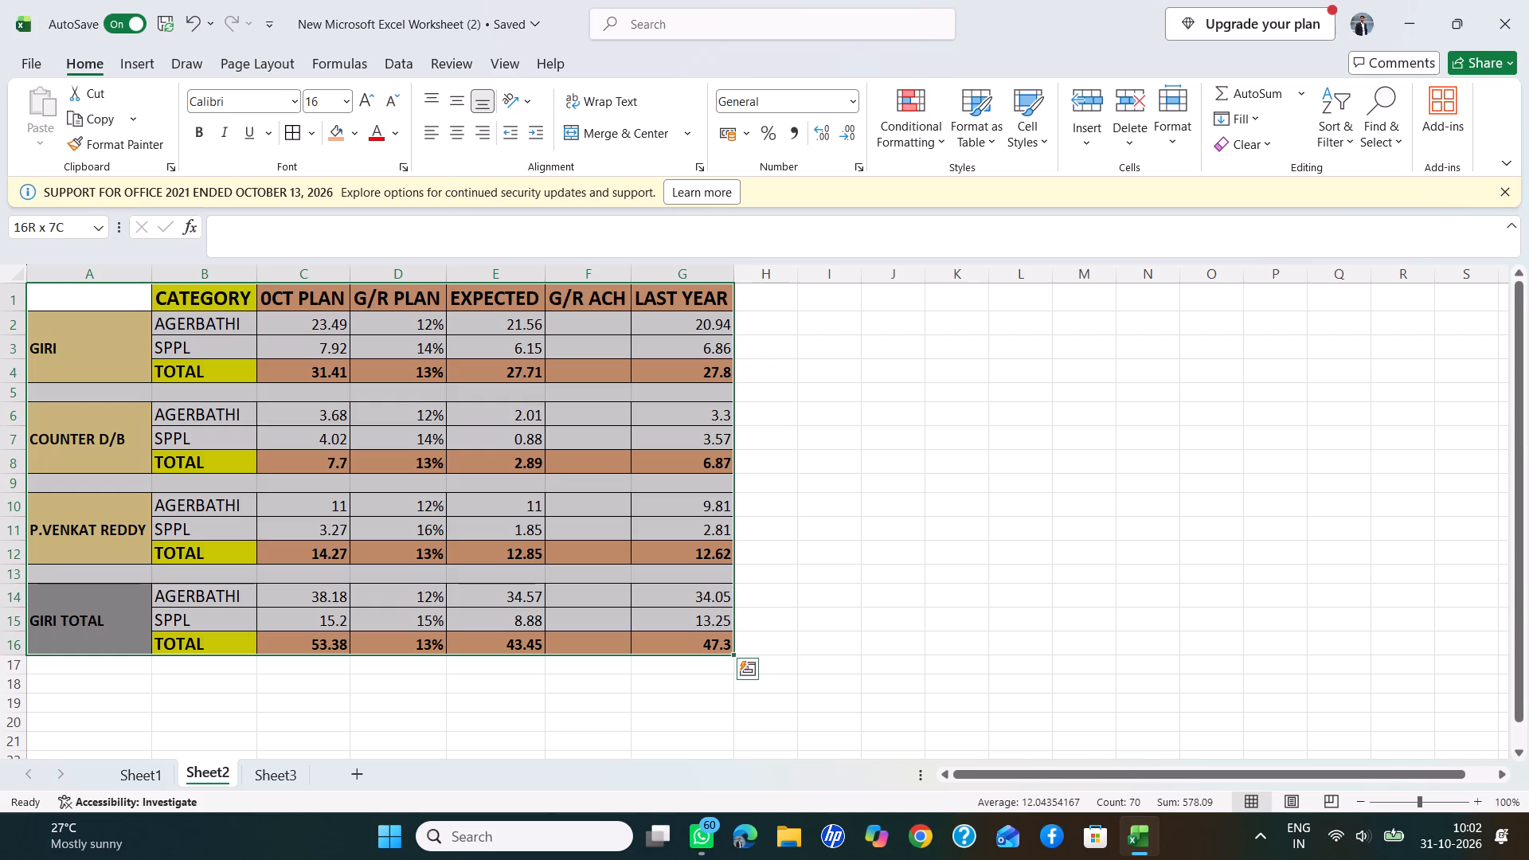
pyautogui.hotkey('ctrl', 'c')
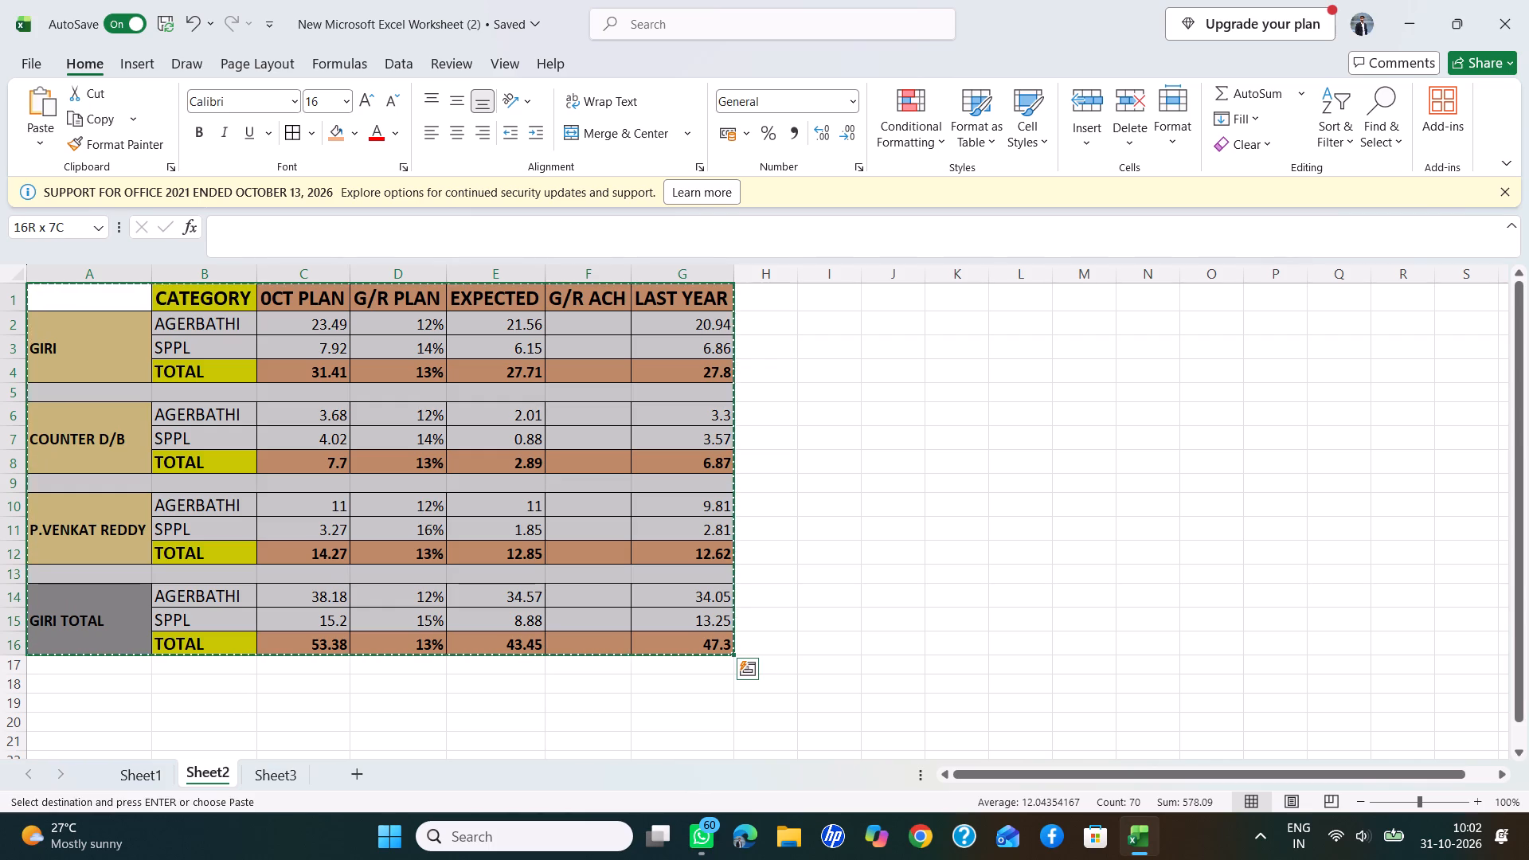
pyautogui.click(288, 782)
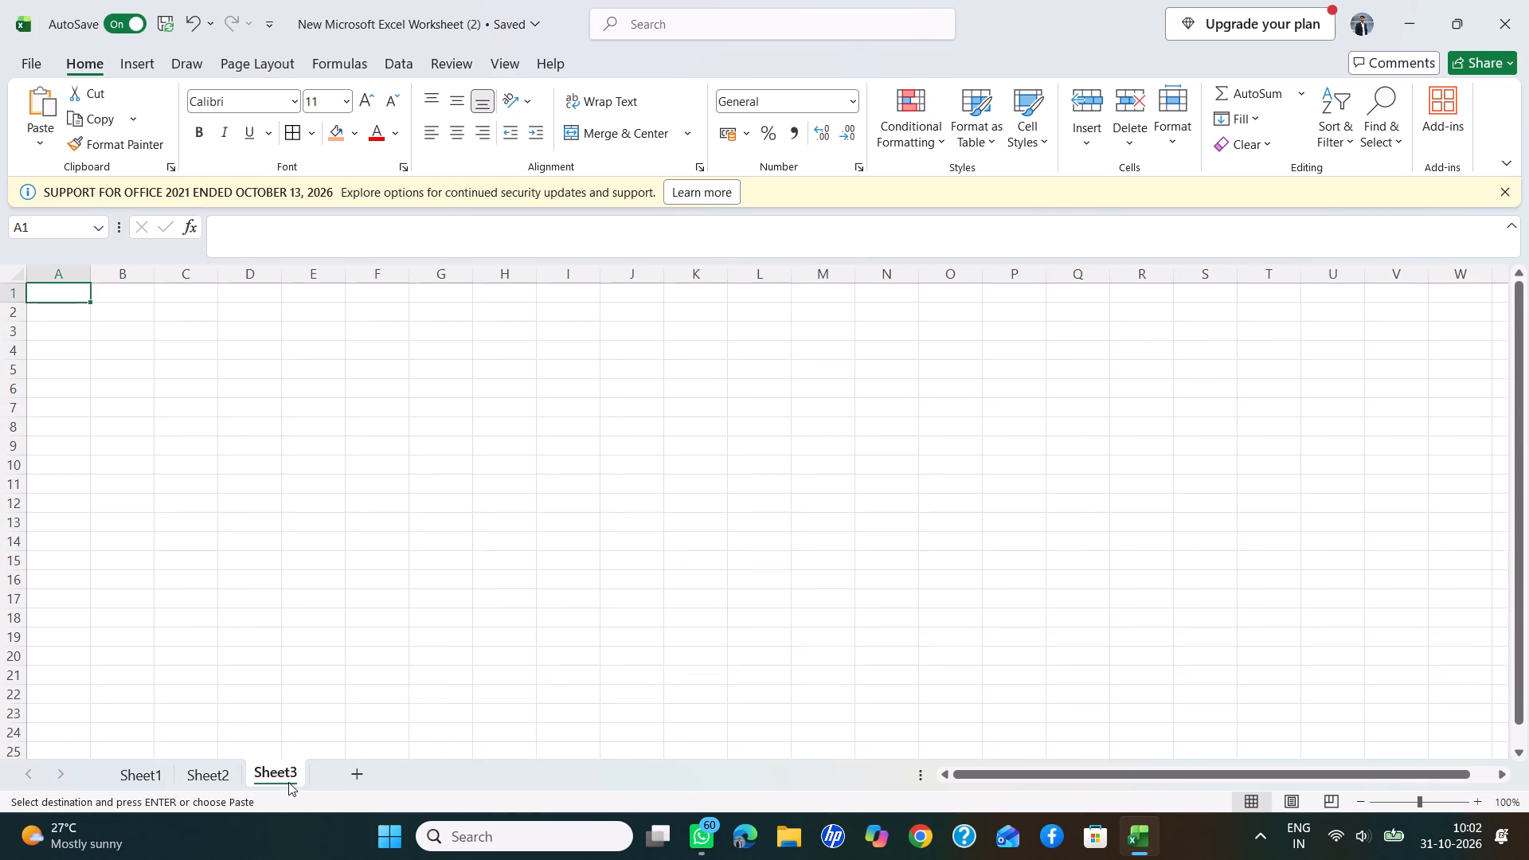
pyautogui.hotkey('ctrl', 'v')
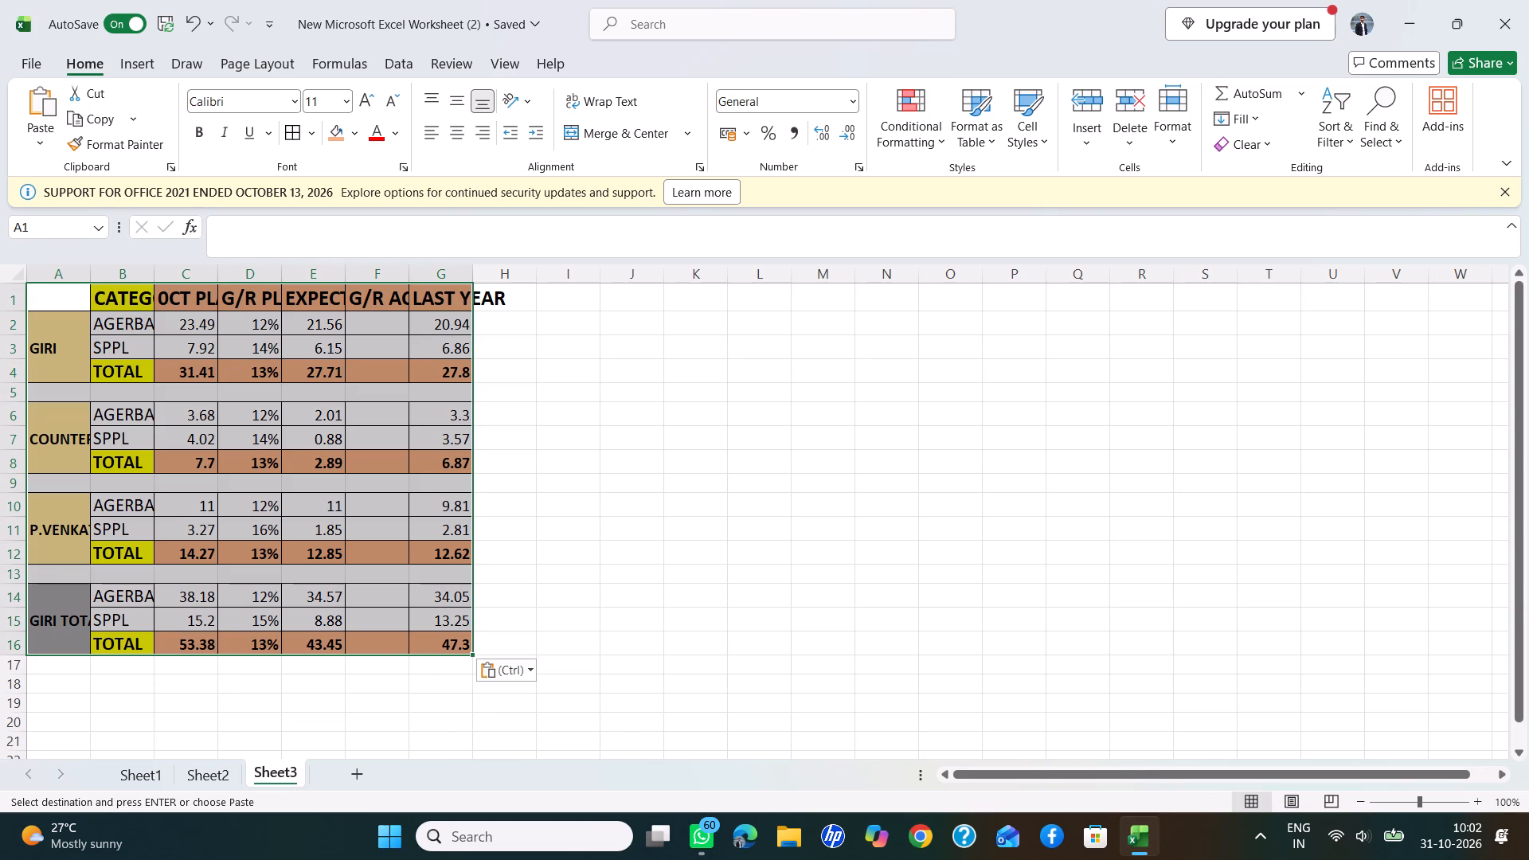
pyautogui.click(453, 530)
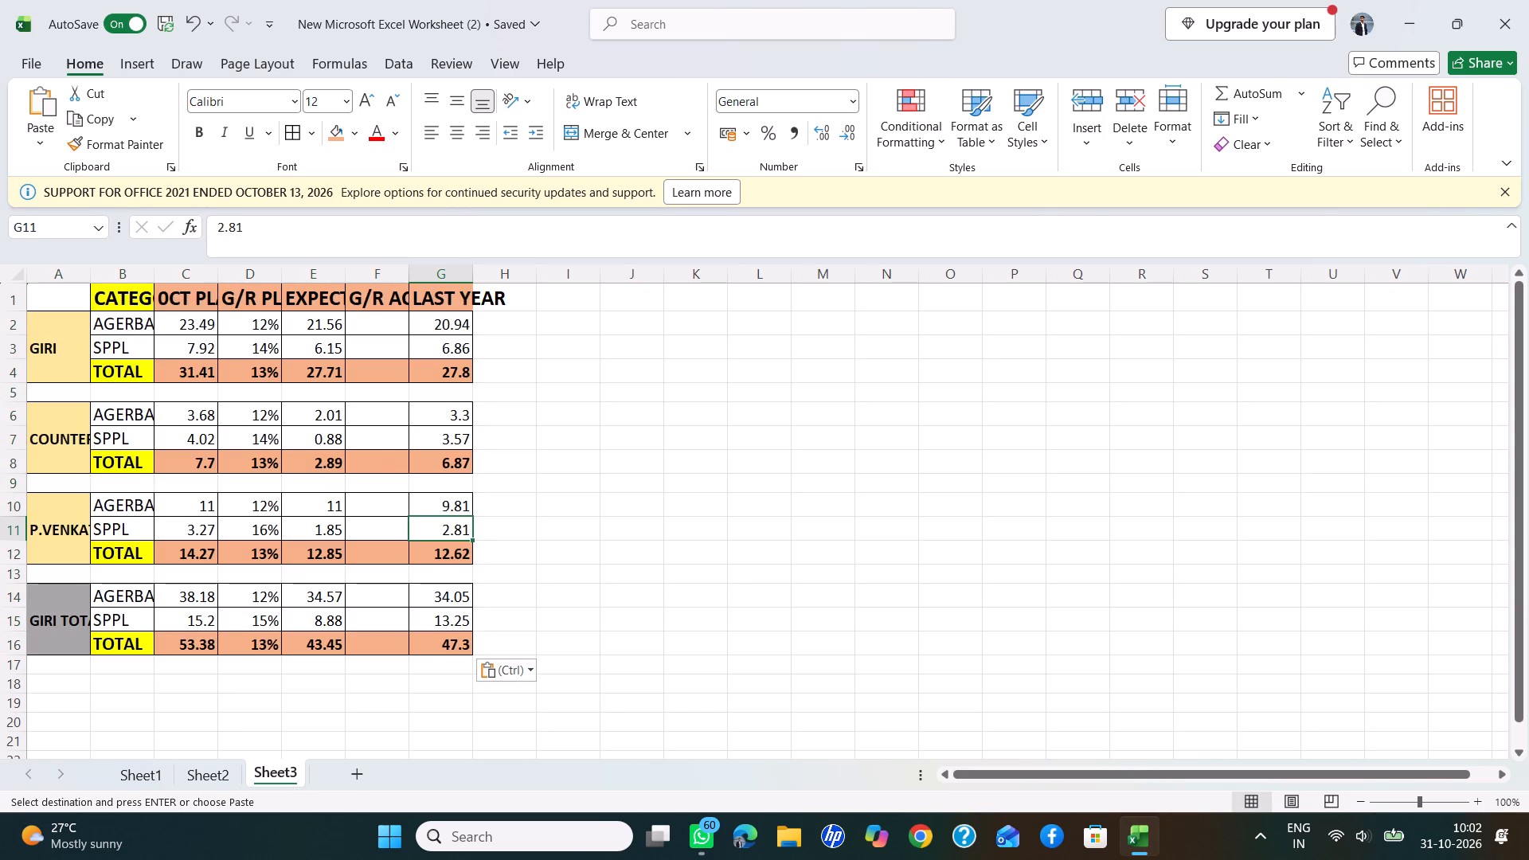
# Save the workbook.
pyautogui.hotkey('ctrl', 's')
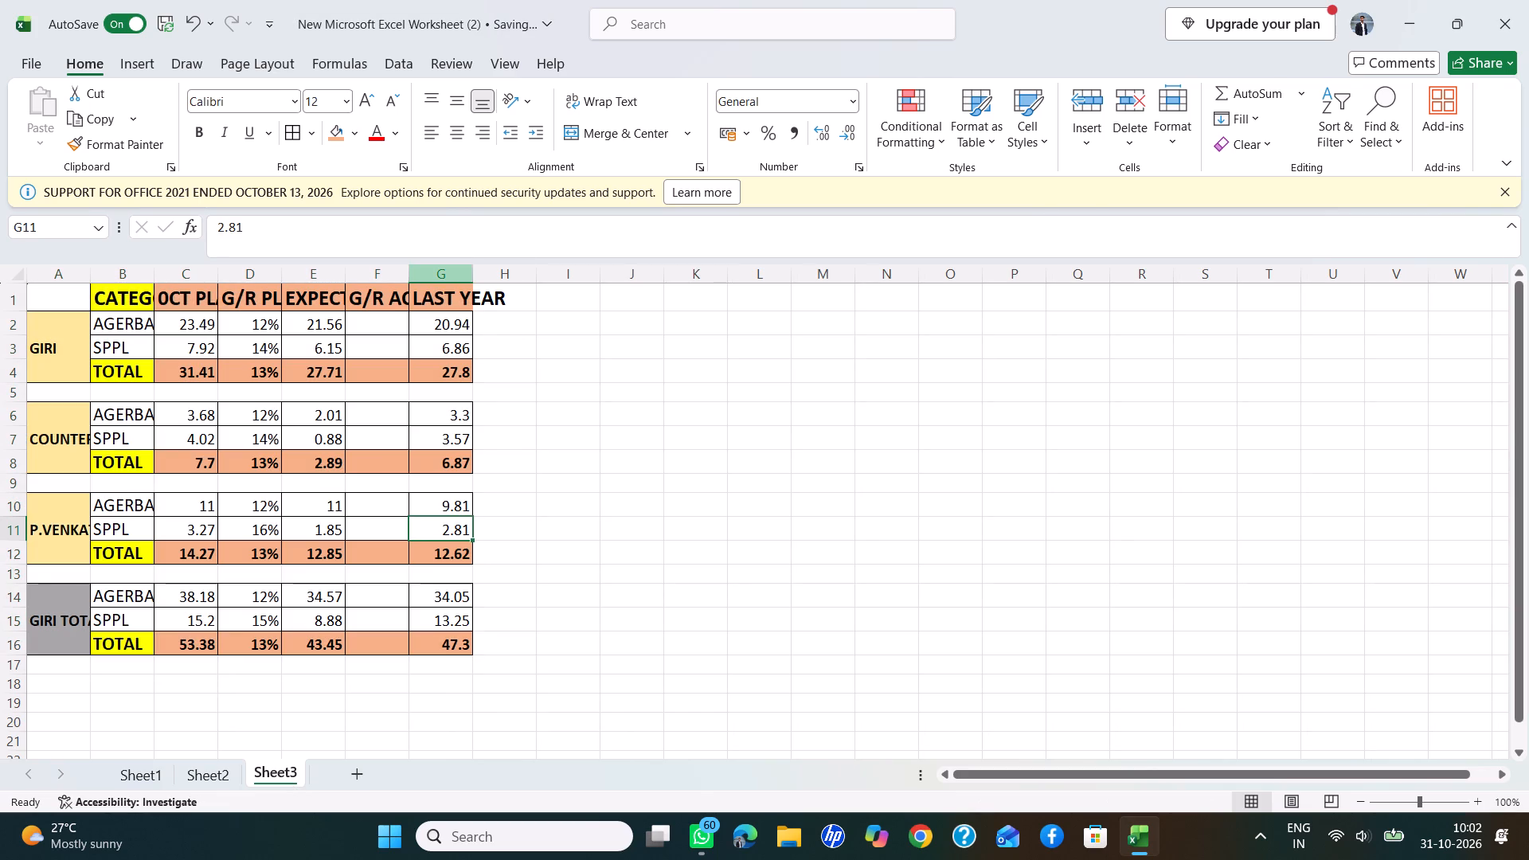
# AutoFit the widths of columns A through G on Sheet3 to their contents.
pyautogui.doubleClick(85, 272)
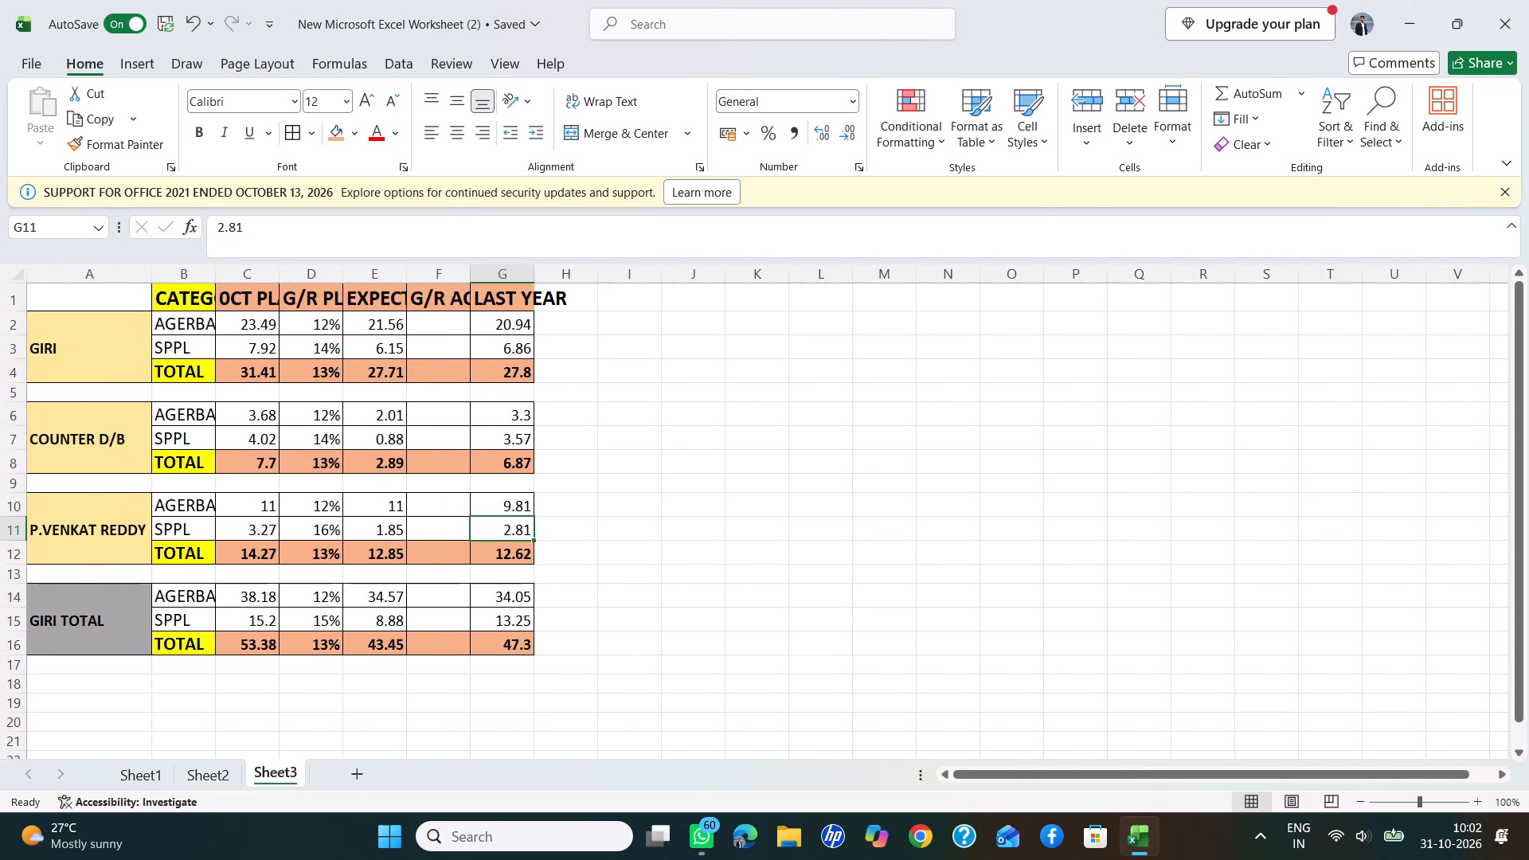
pyautogui.doubleClick(215, 276)
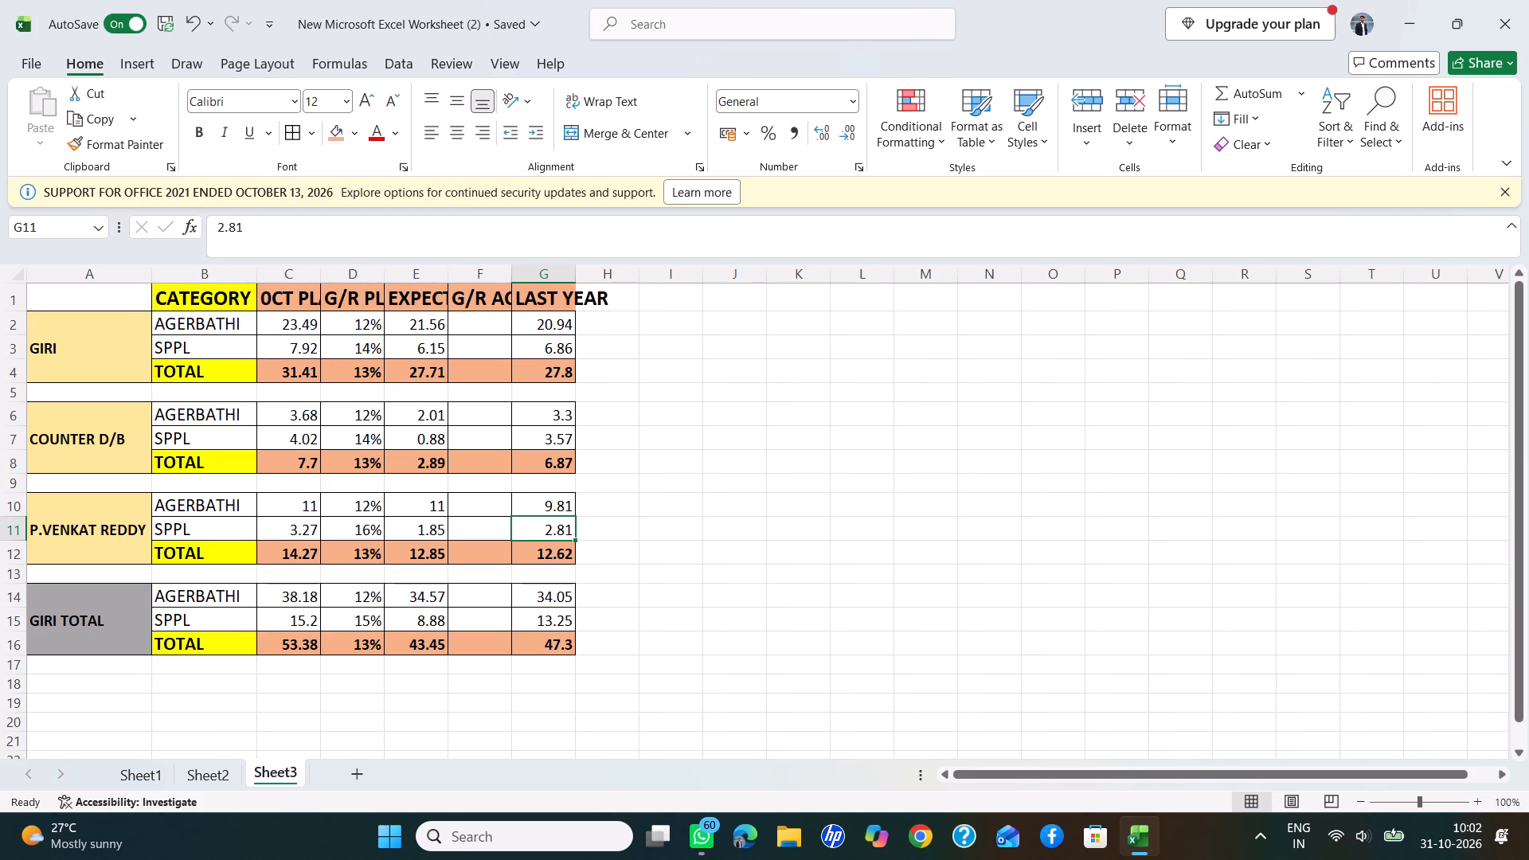
pyautogui.doubleClick(315, 275)
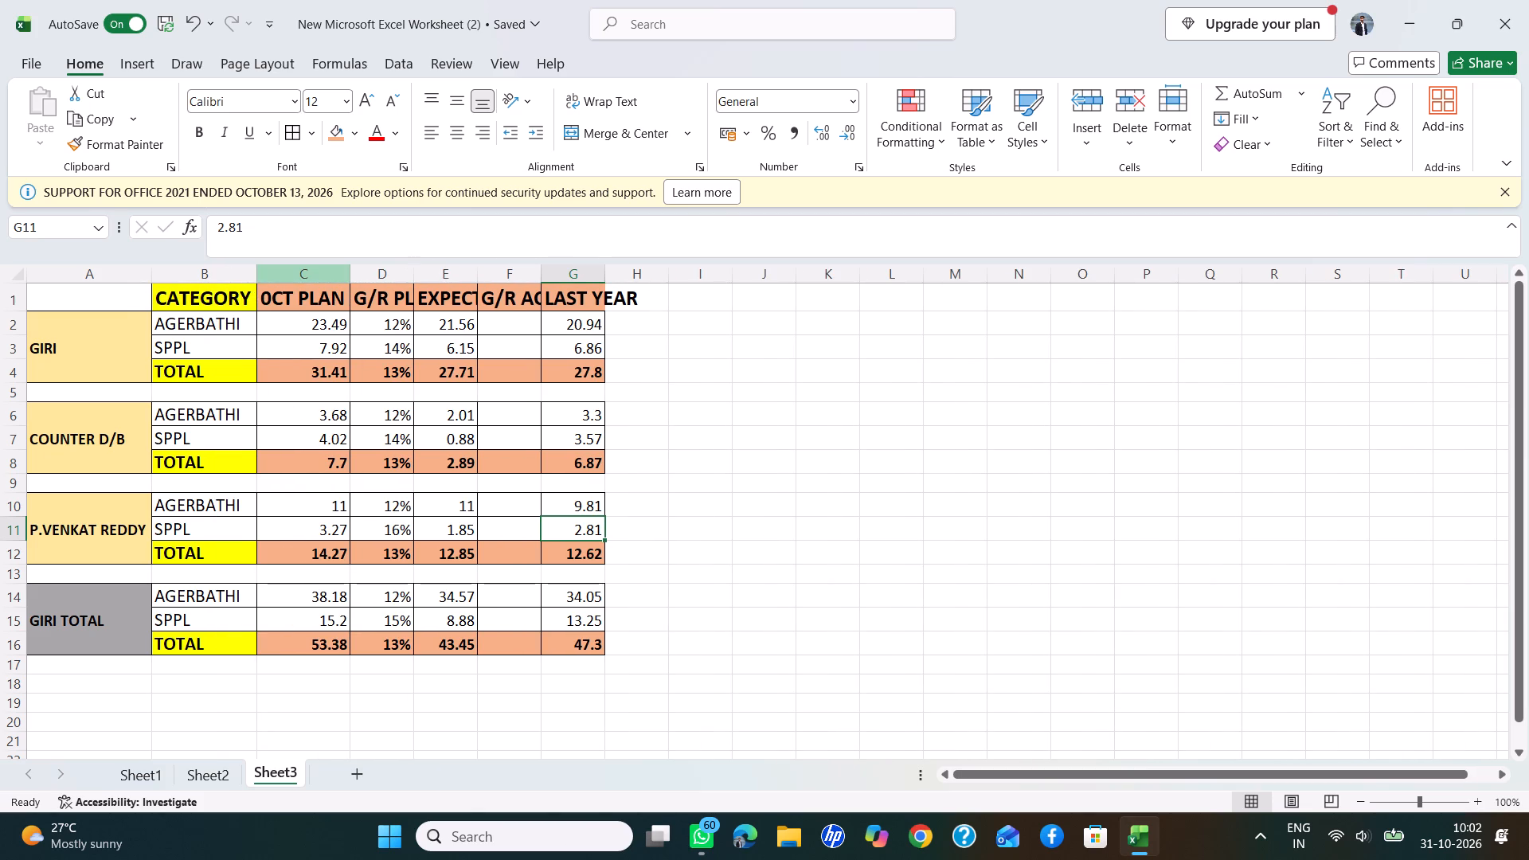
pyautogui.doubleClick(411, 280)
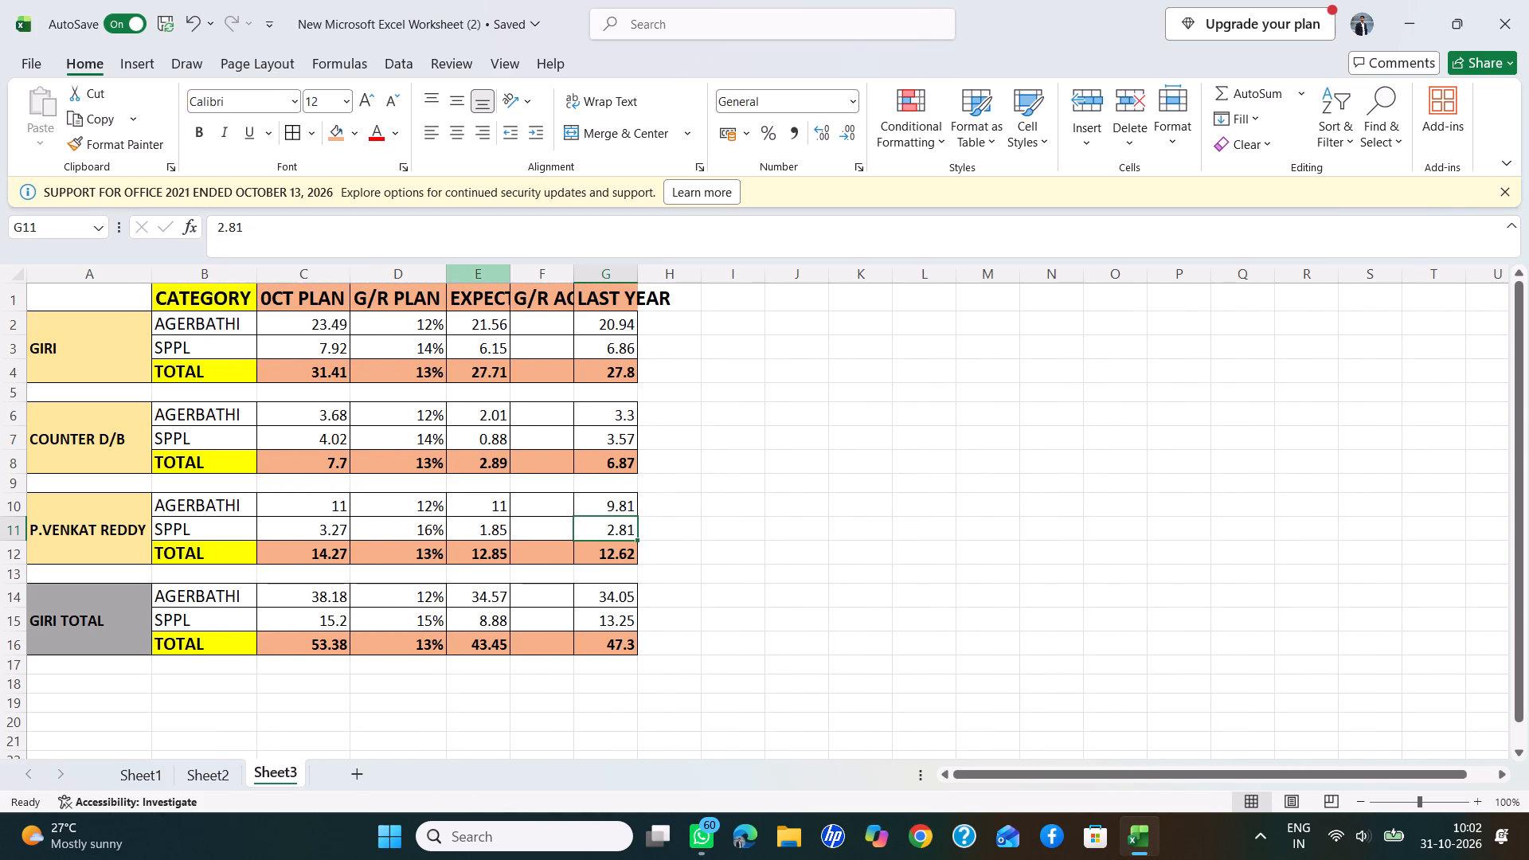
pyautogui.doubleClick(504, 275)
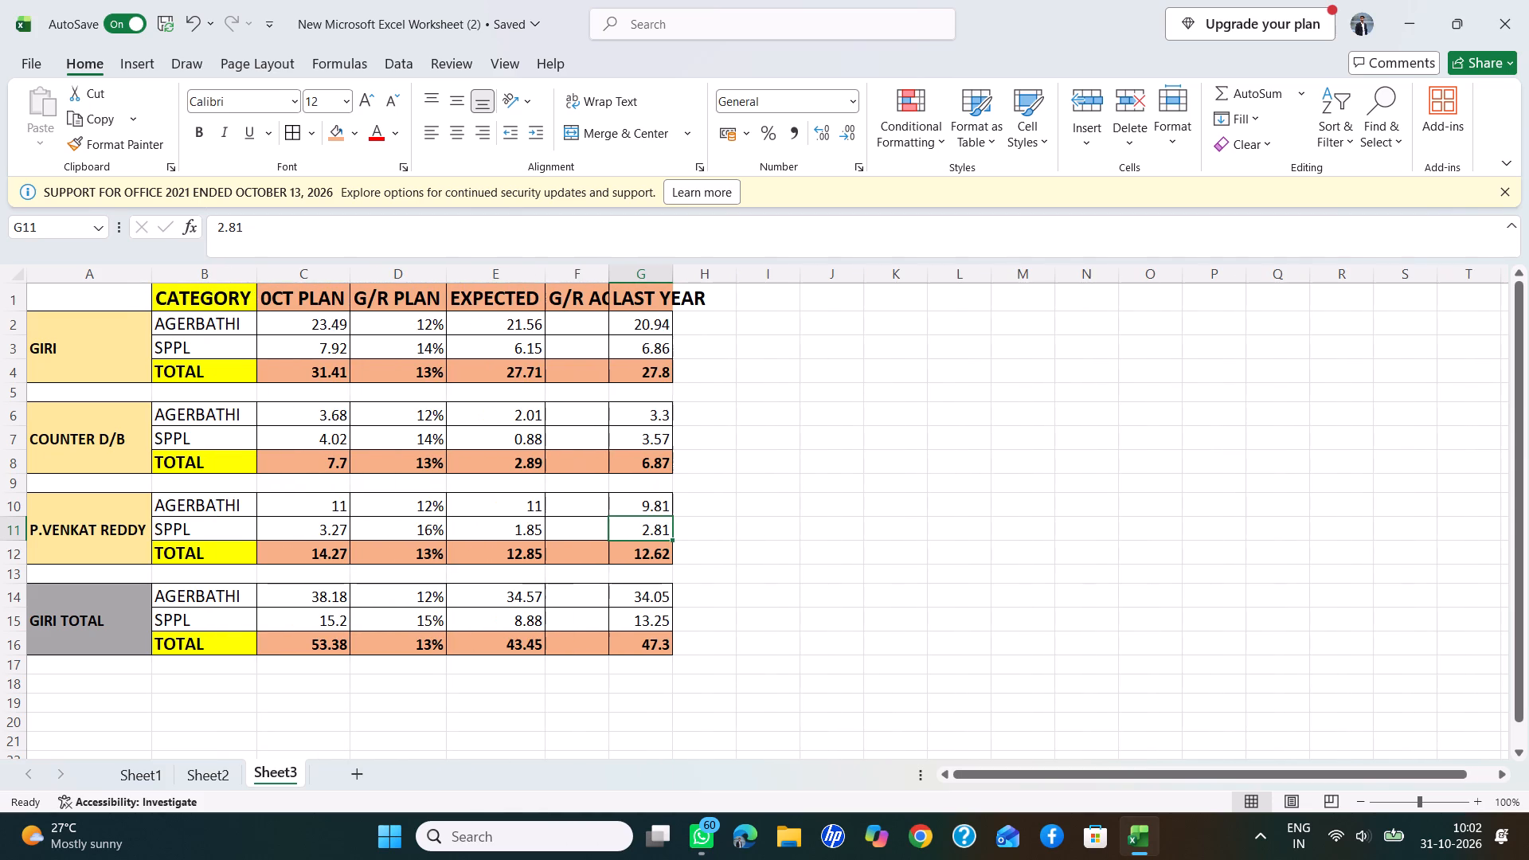
pyautogui.doubleClick(607, 274)
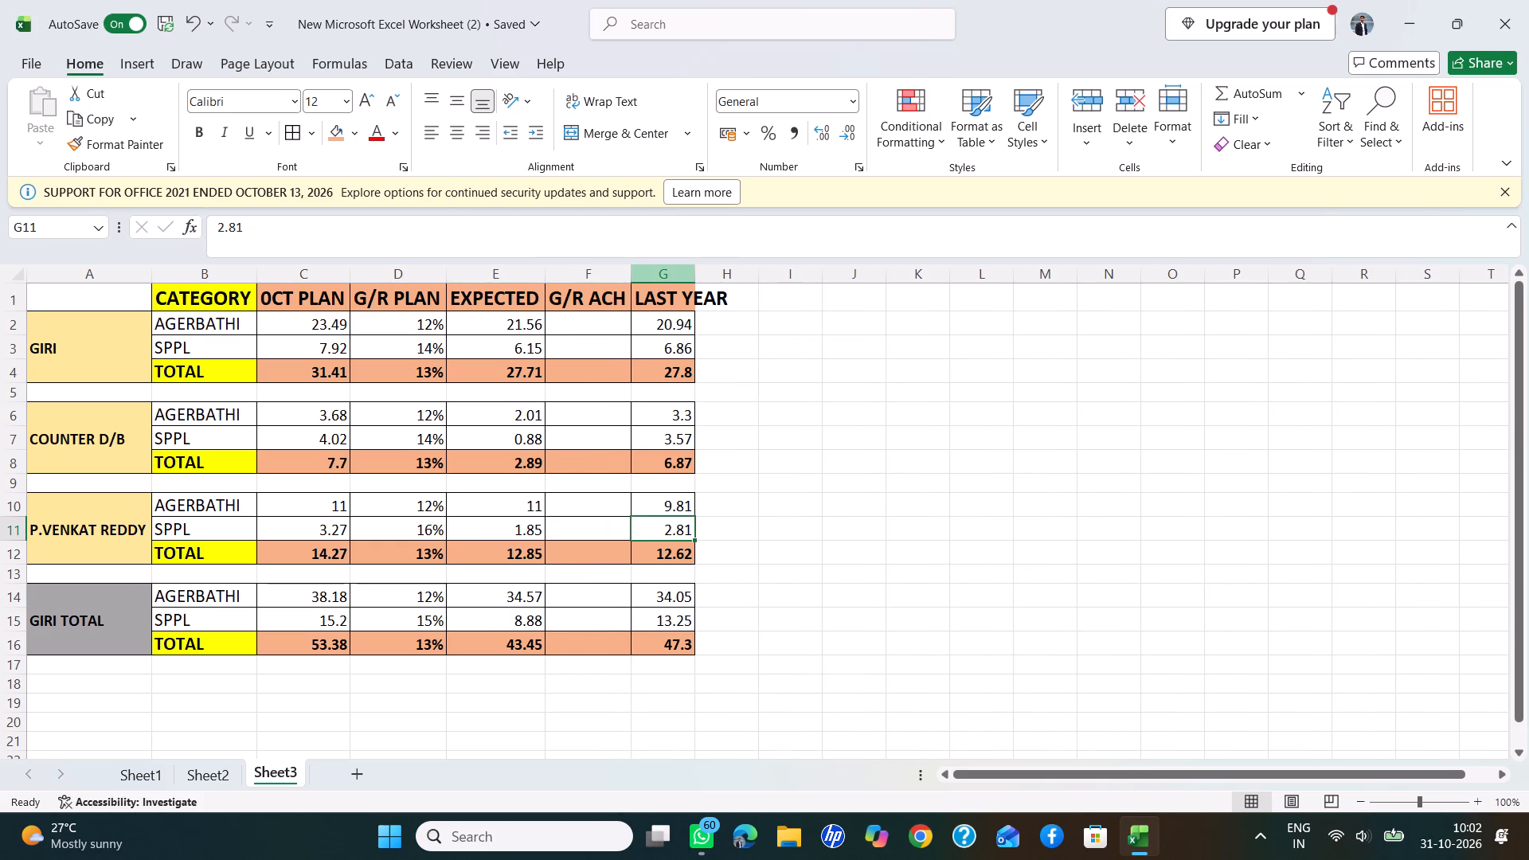
pyautogui.doubleClick(692, 273)
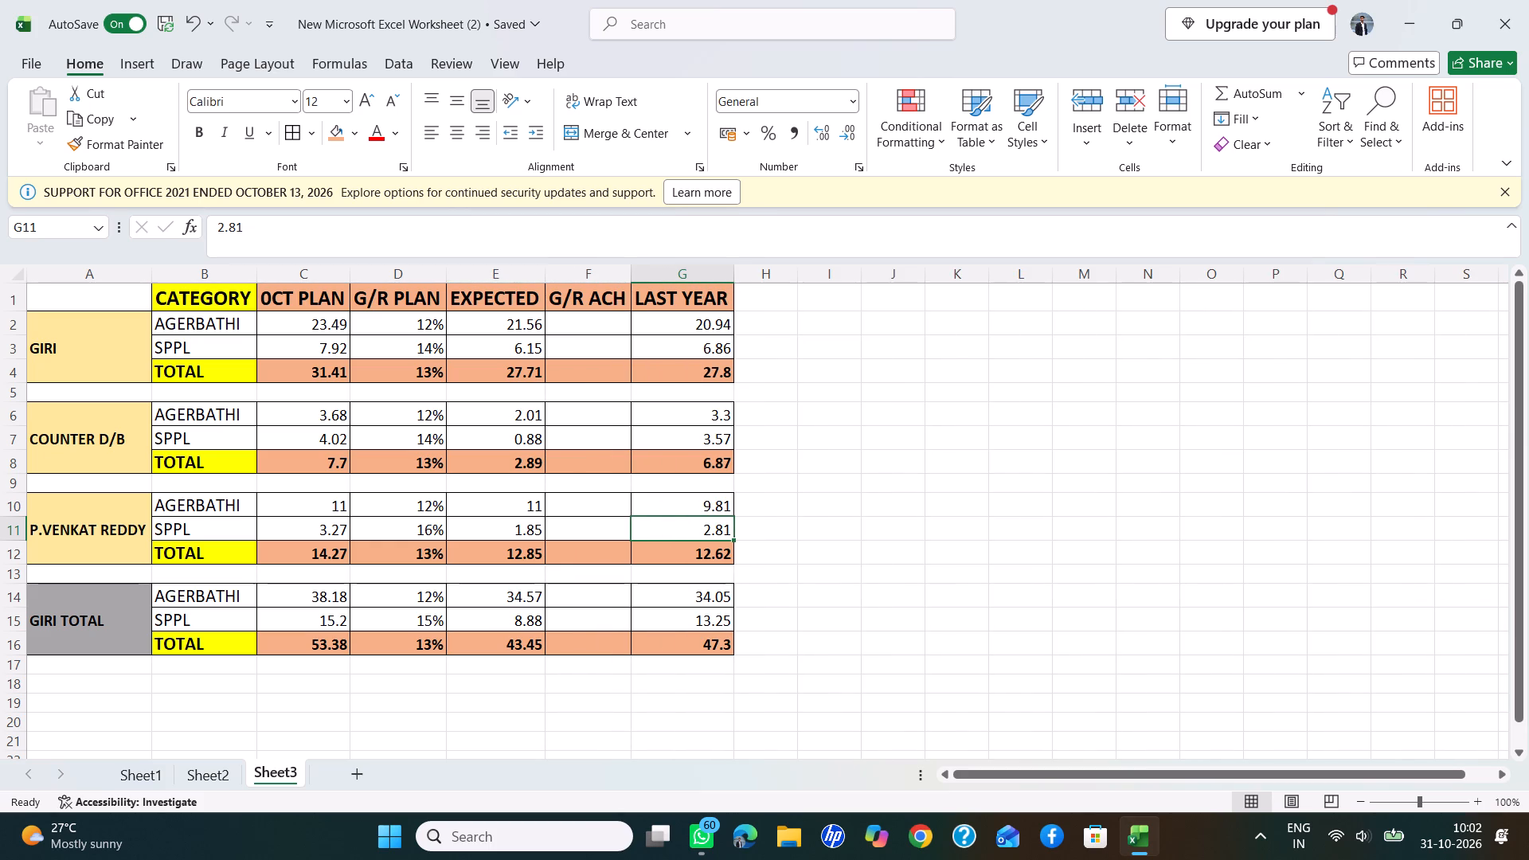
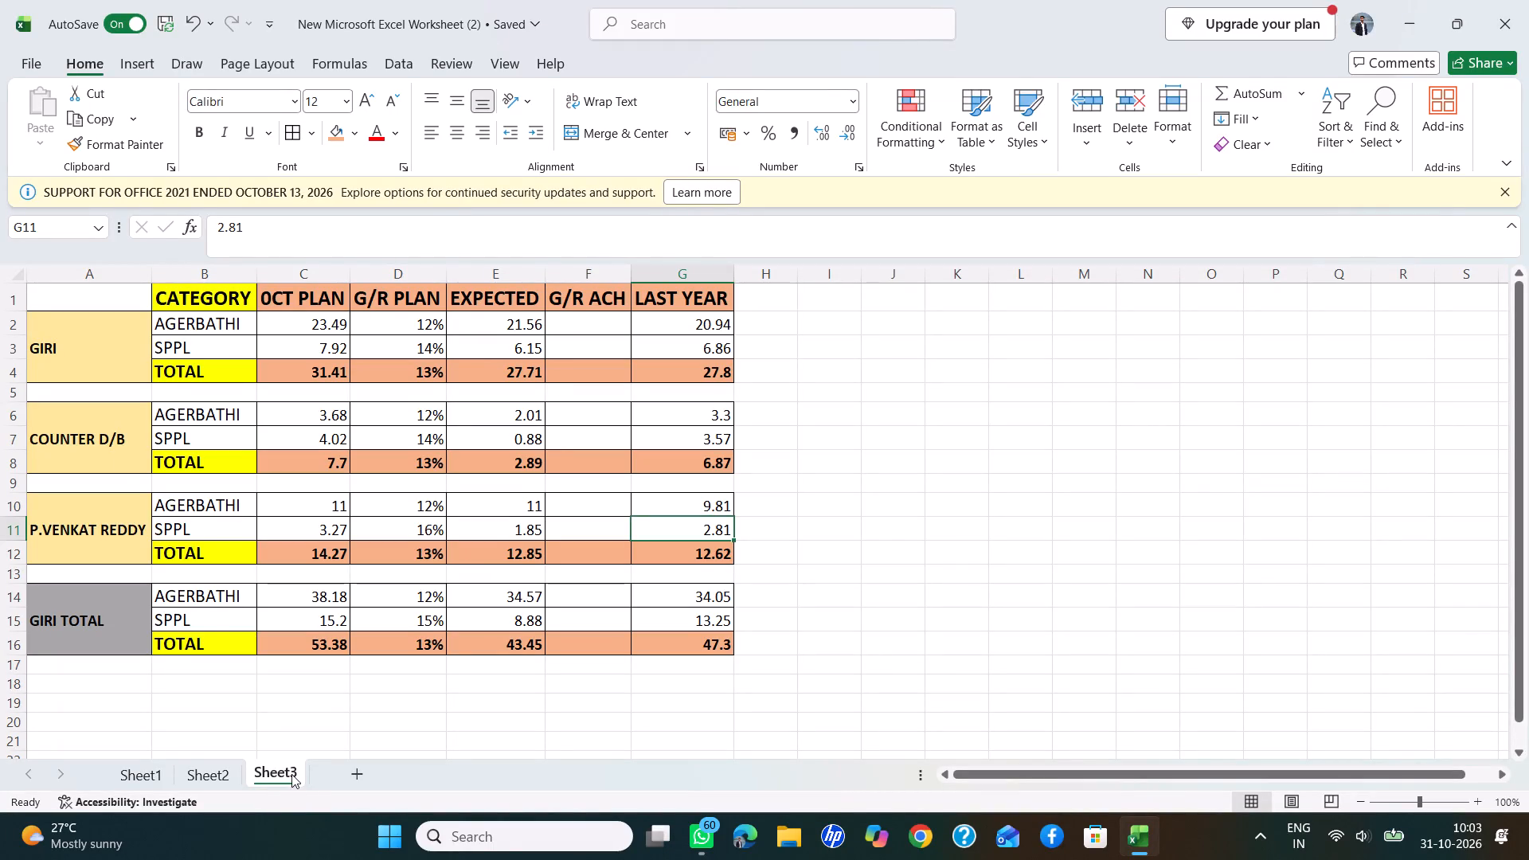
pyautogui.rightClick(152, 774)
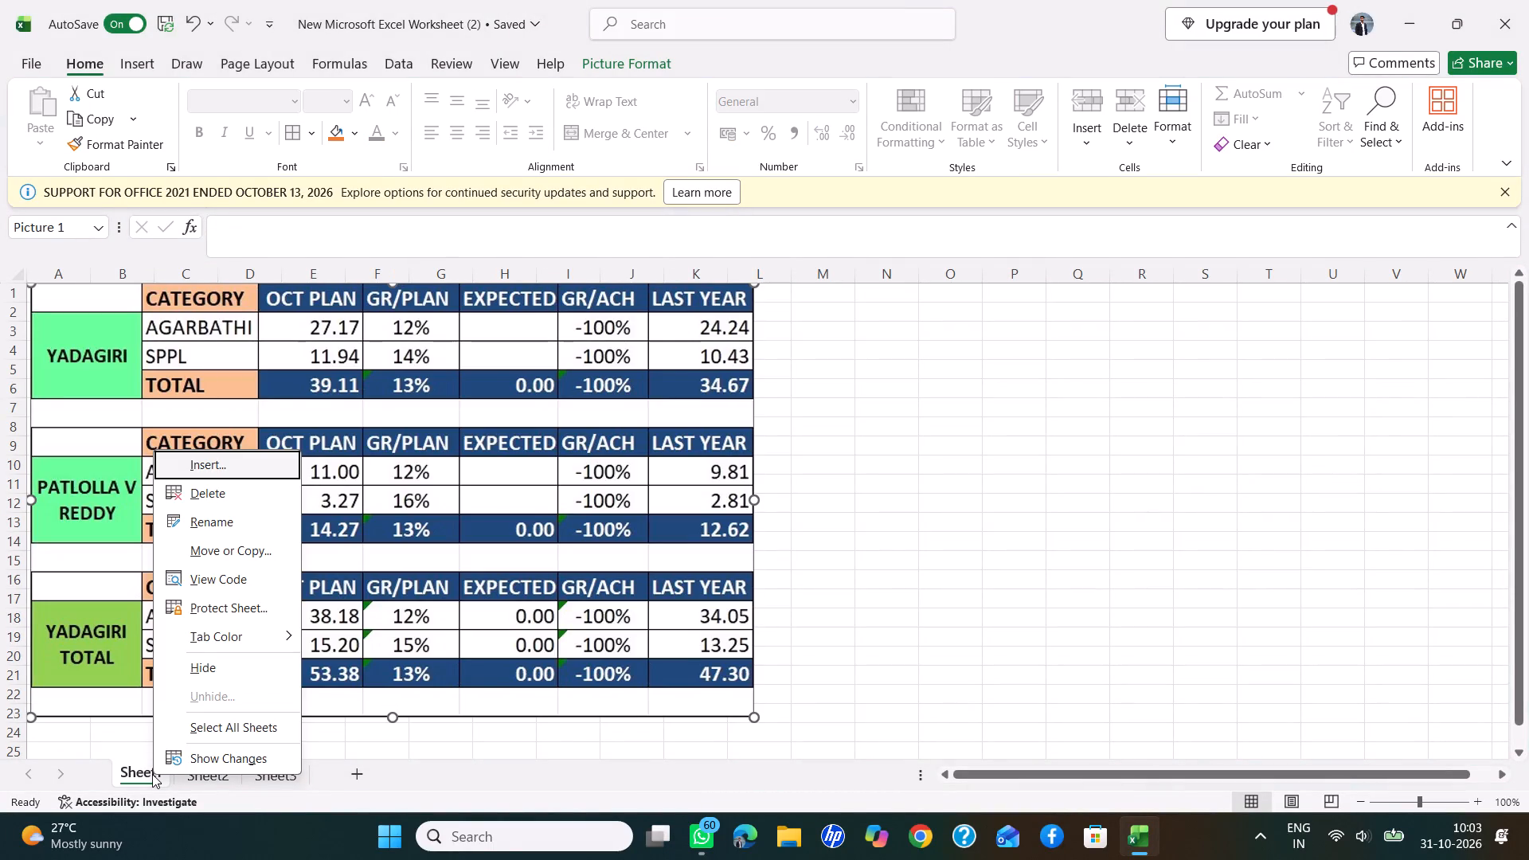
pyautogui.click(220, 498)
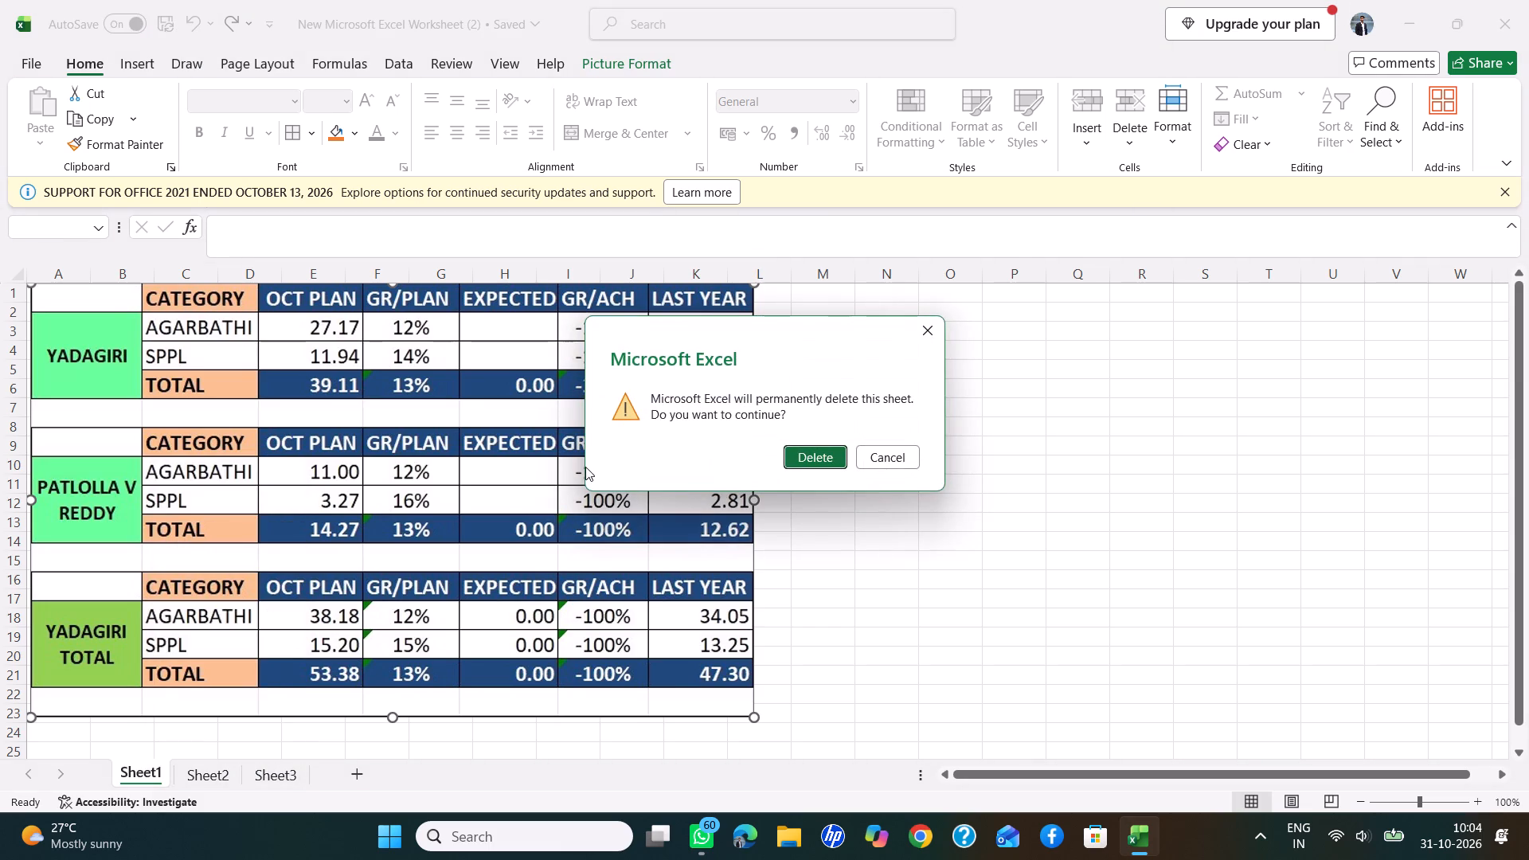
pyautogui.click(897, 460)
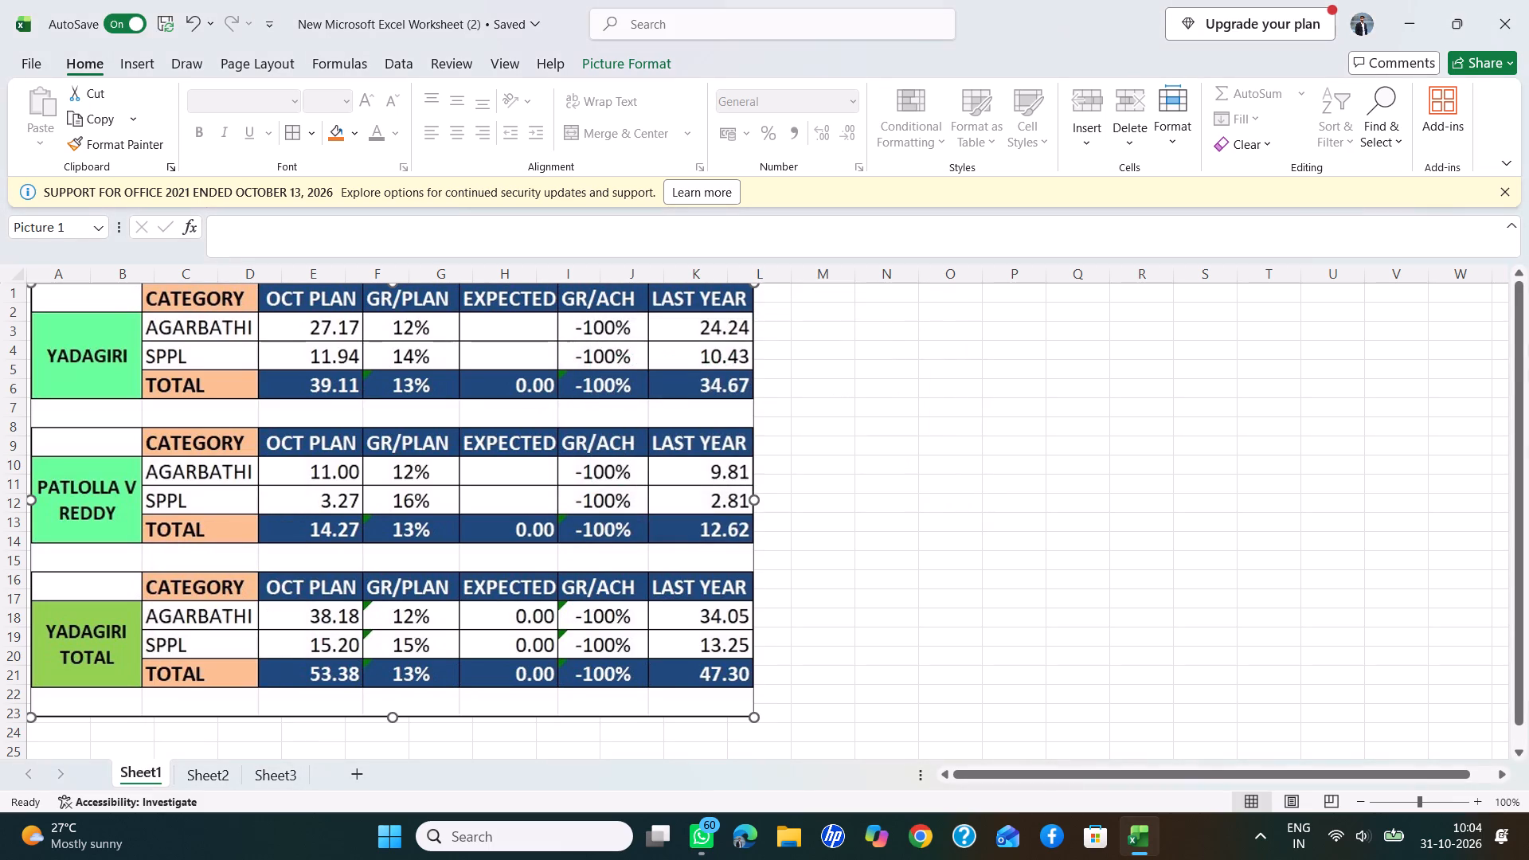
# Delete the Sheet3 worksheet holding the duplicate of Sheet2's sales table.
pyautogui.click(224, 776)
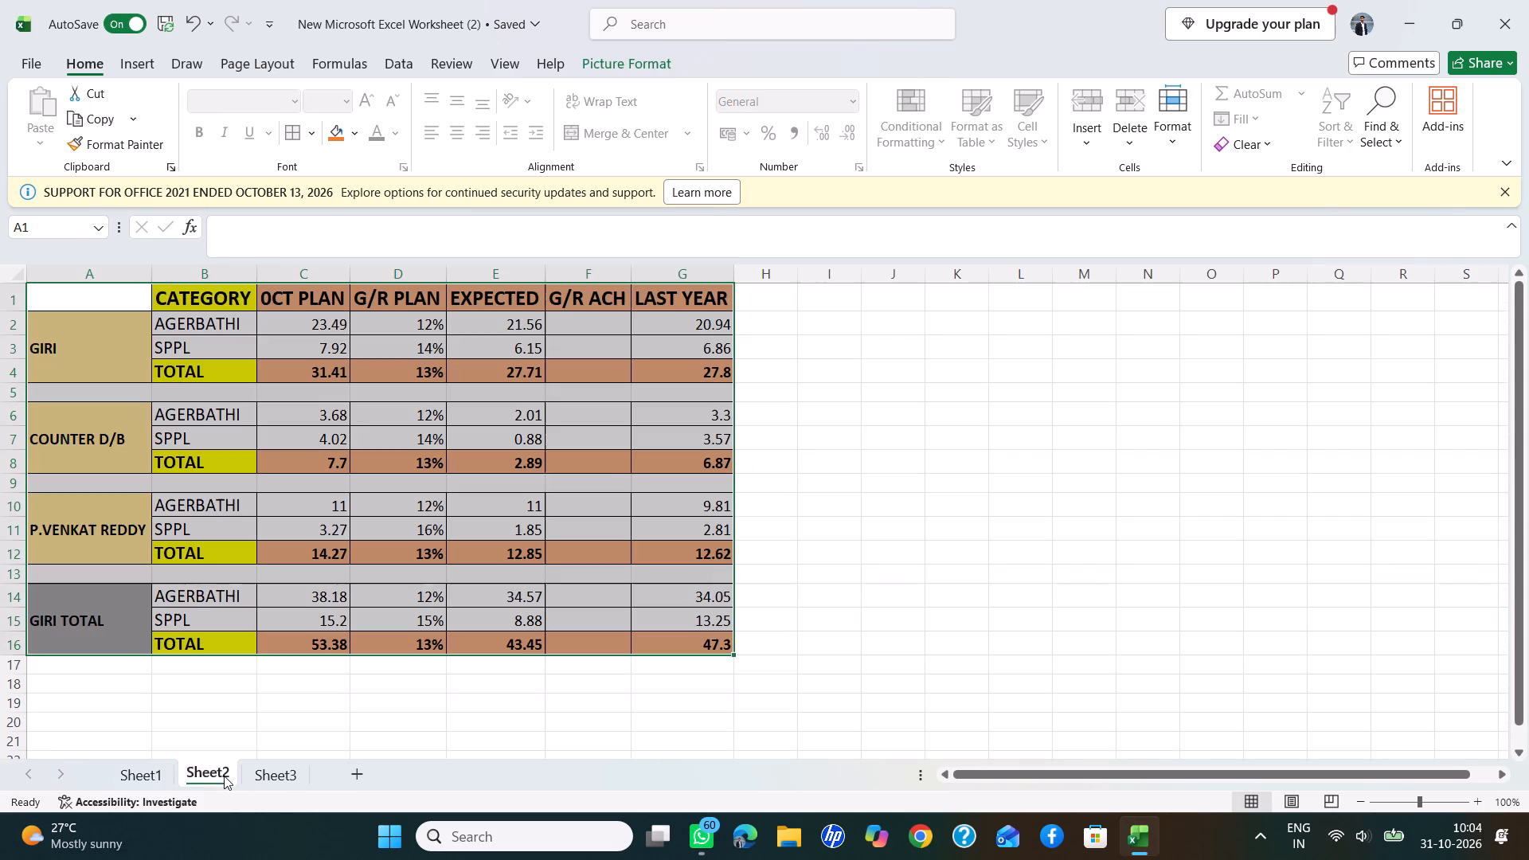
pyautogui.click(505, 571)
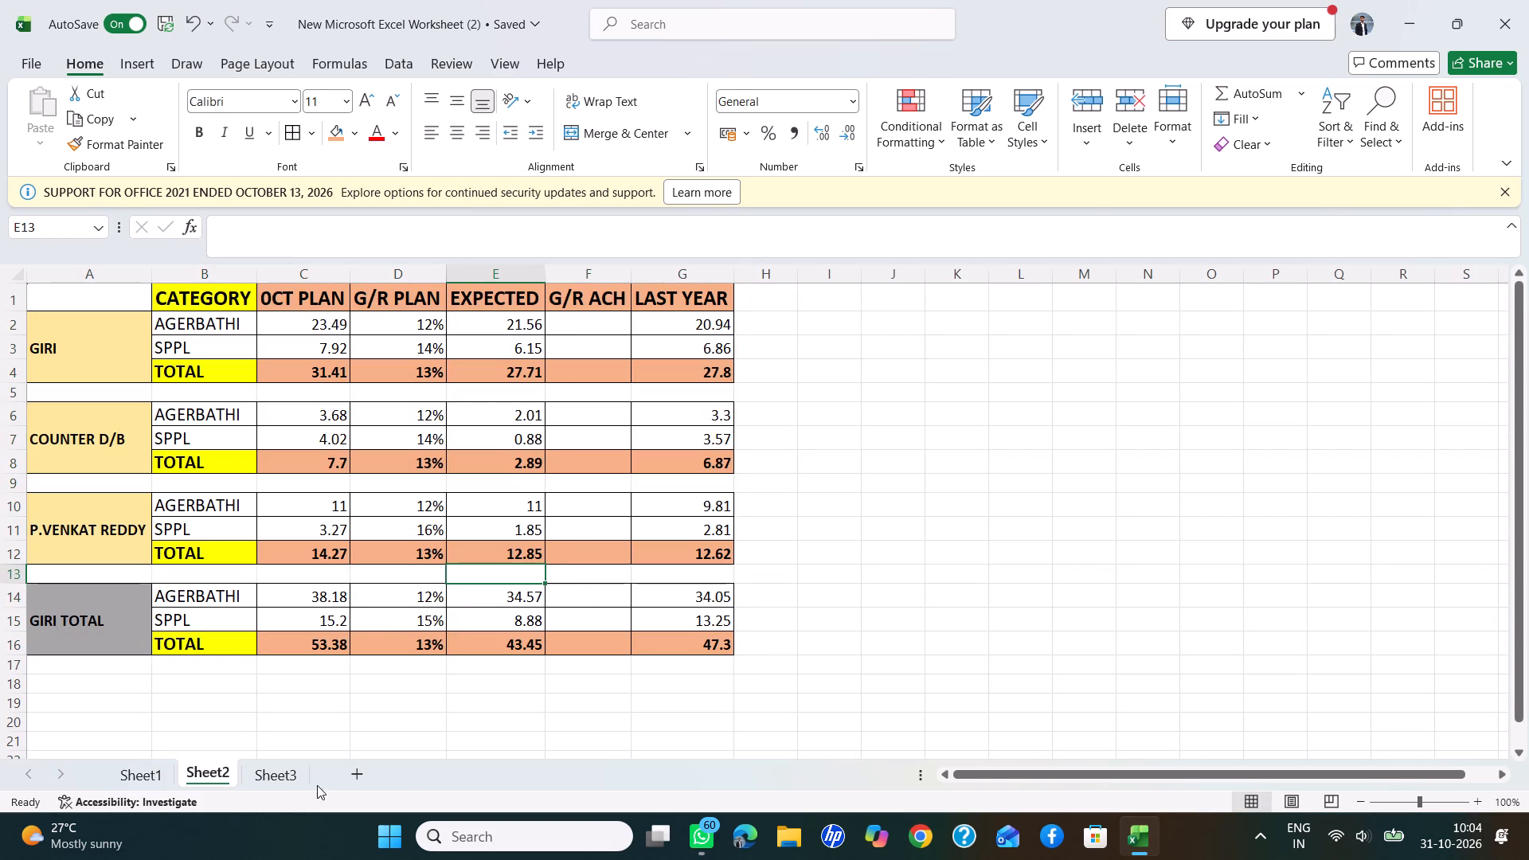
pyautogui.click(282, 769)
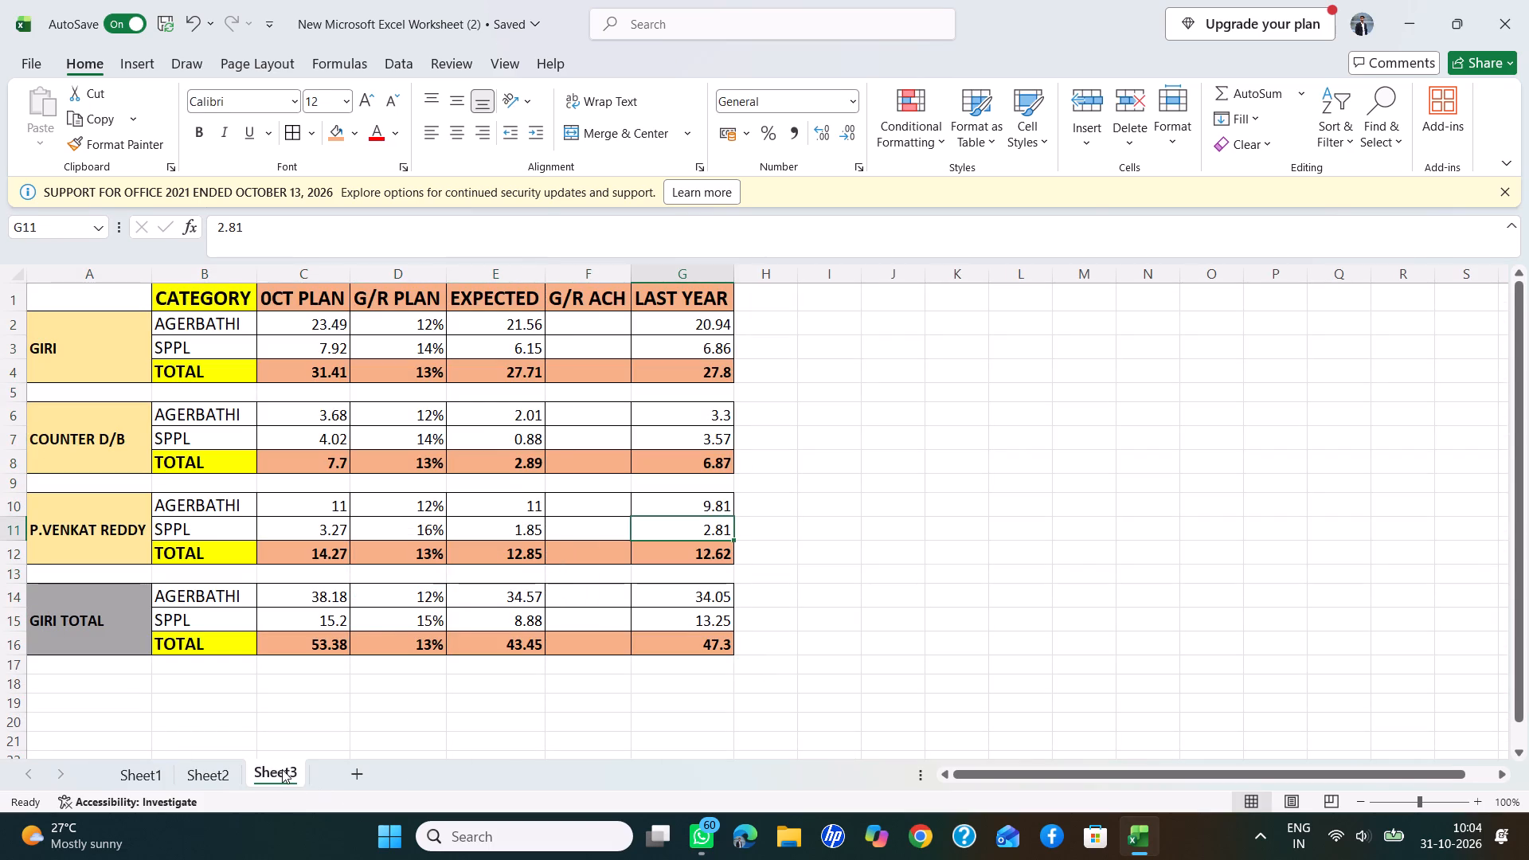
pyautogui.rightClick(282, 769)
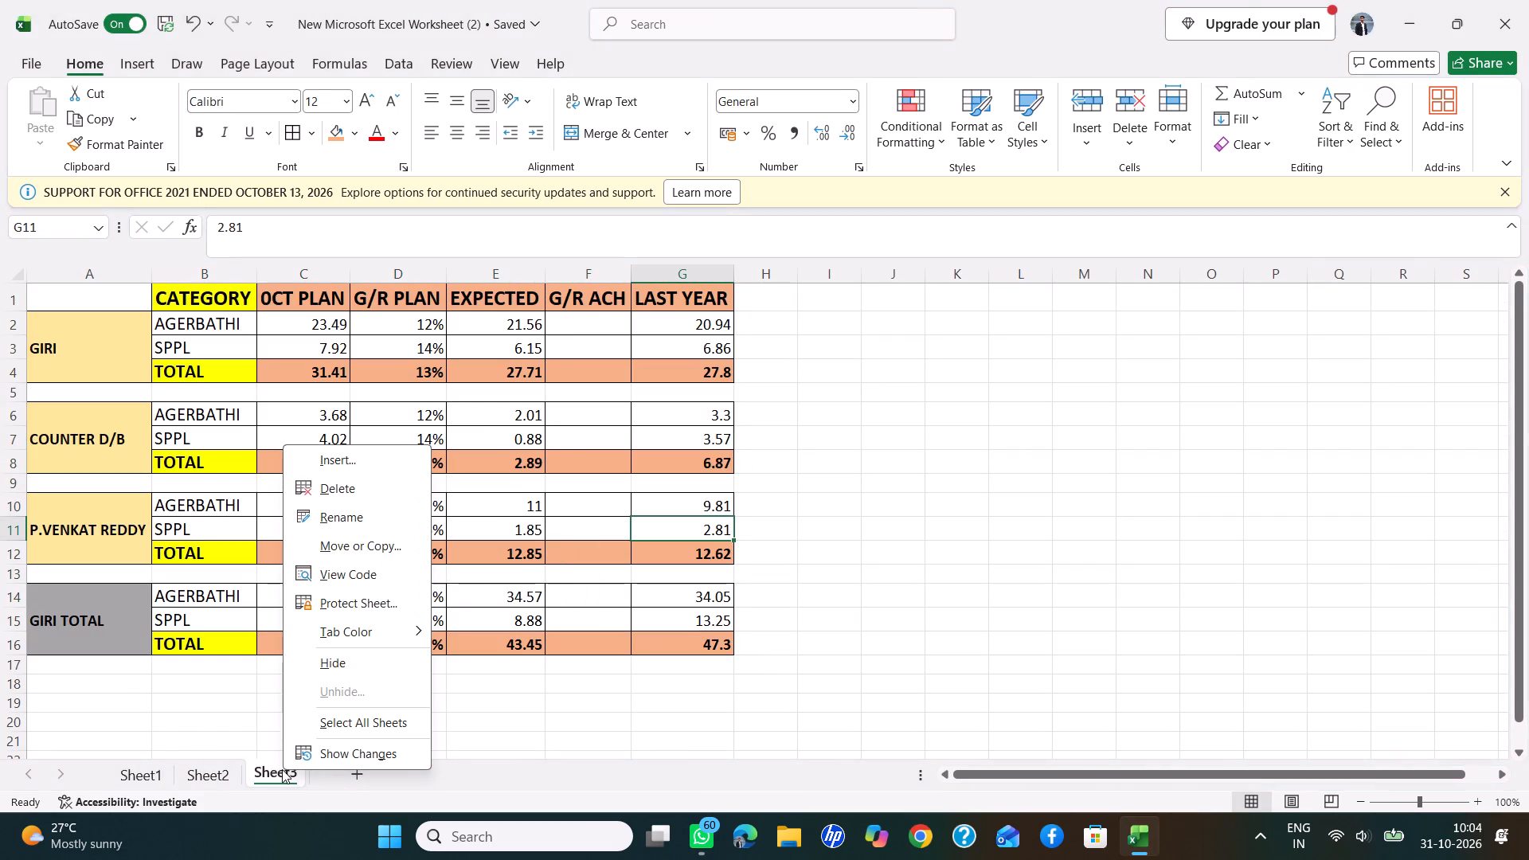
pyautogui.click(358, 488)
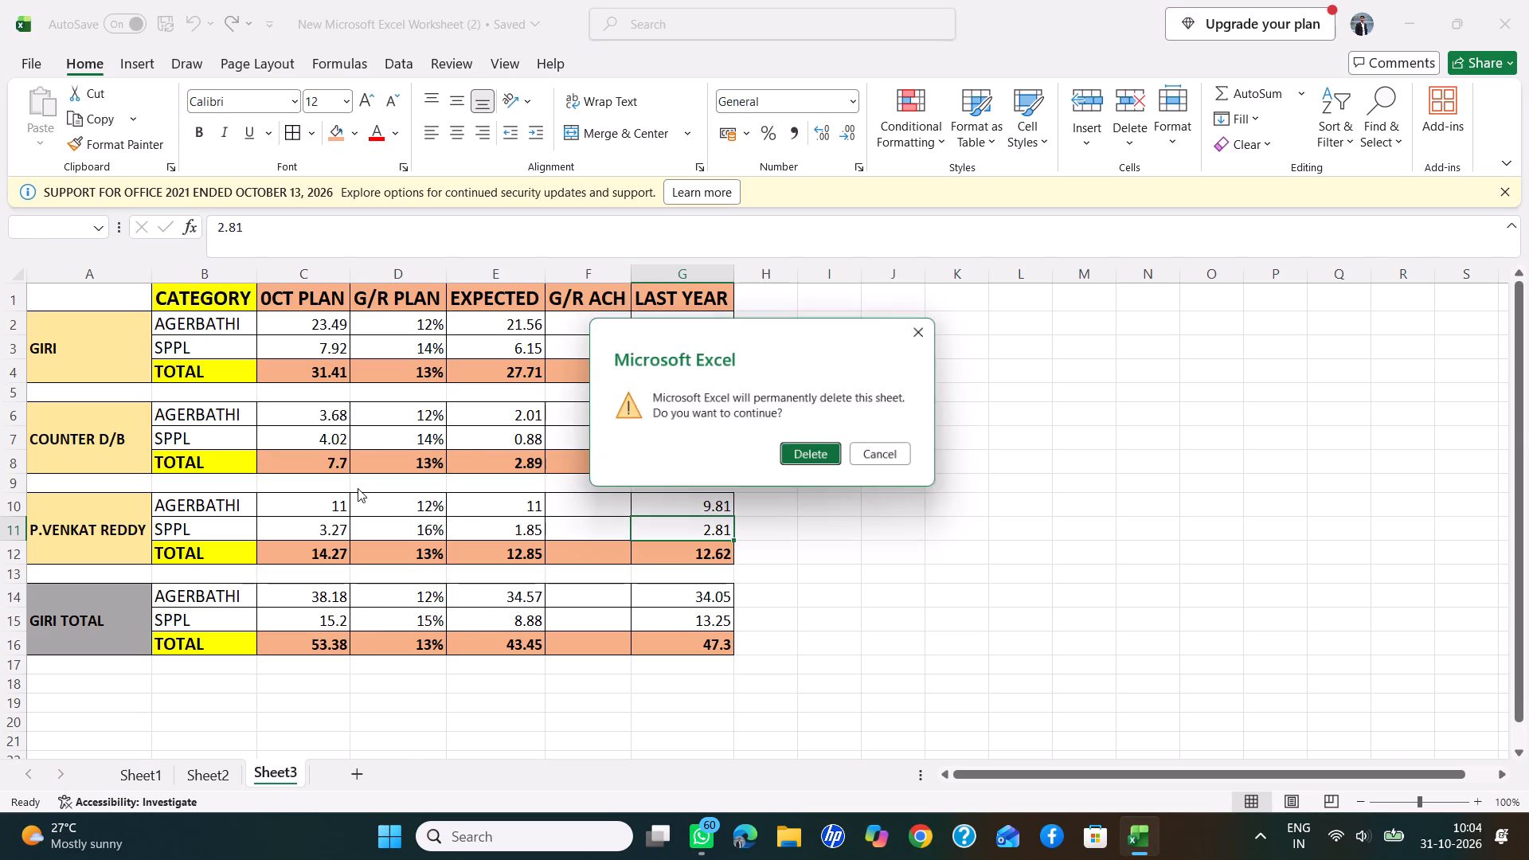
pyautogui.click(819, 458)
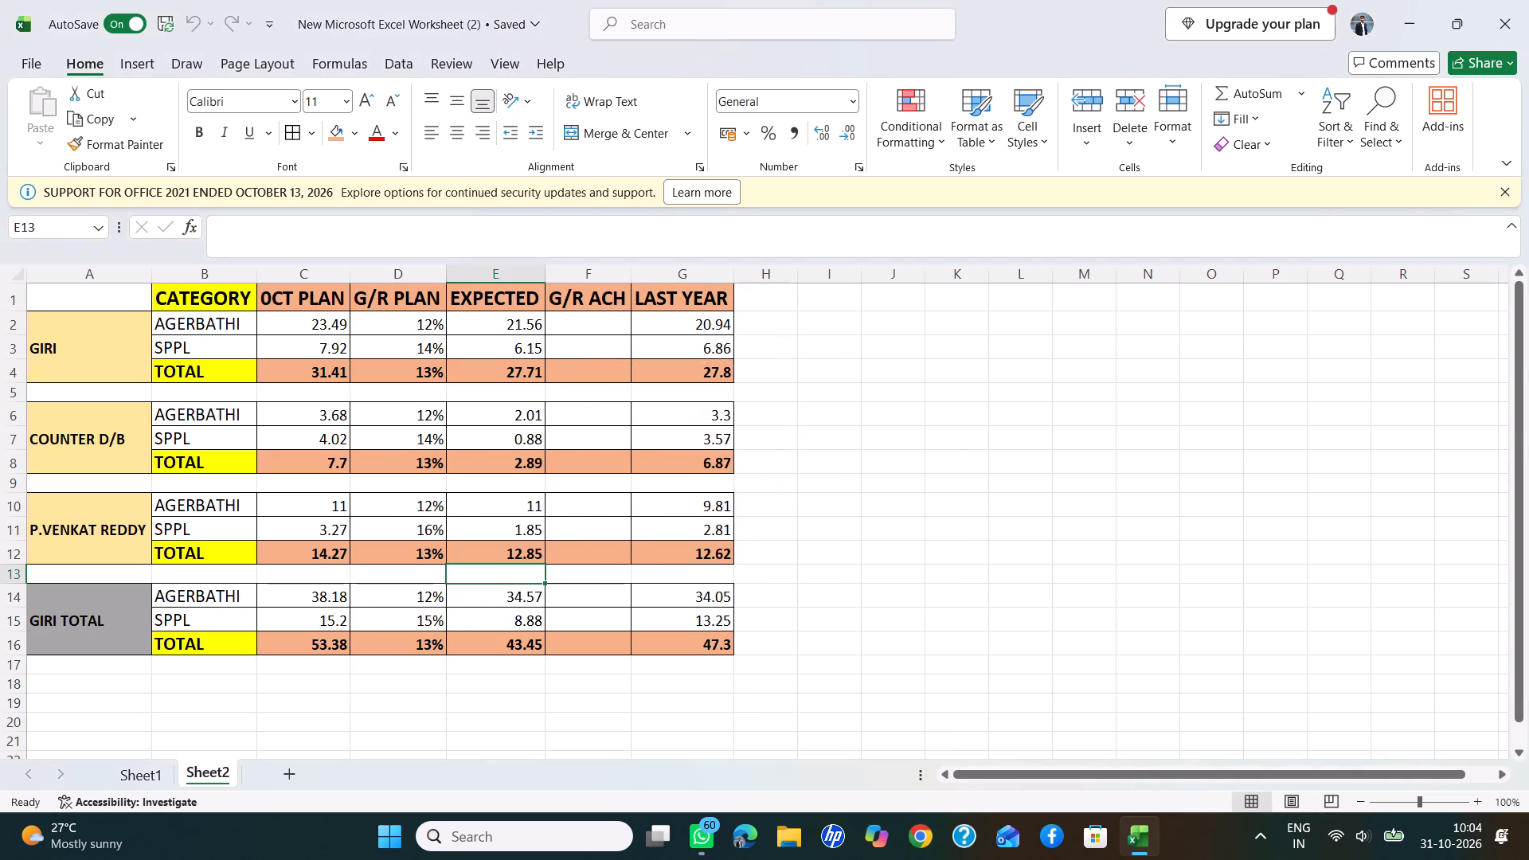
# Add a new blank worksheet after Sheet2.
pyautogui.click(292, 776)
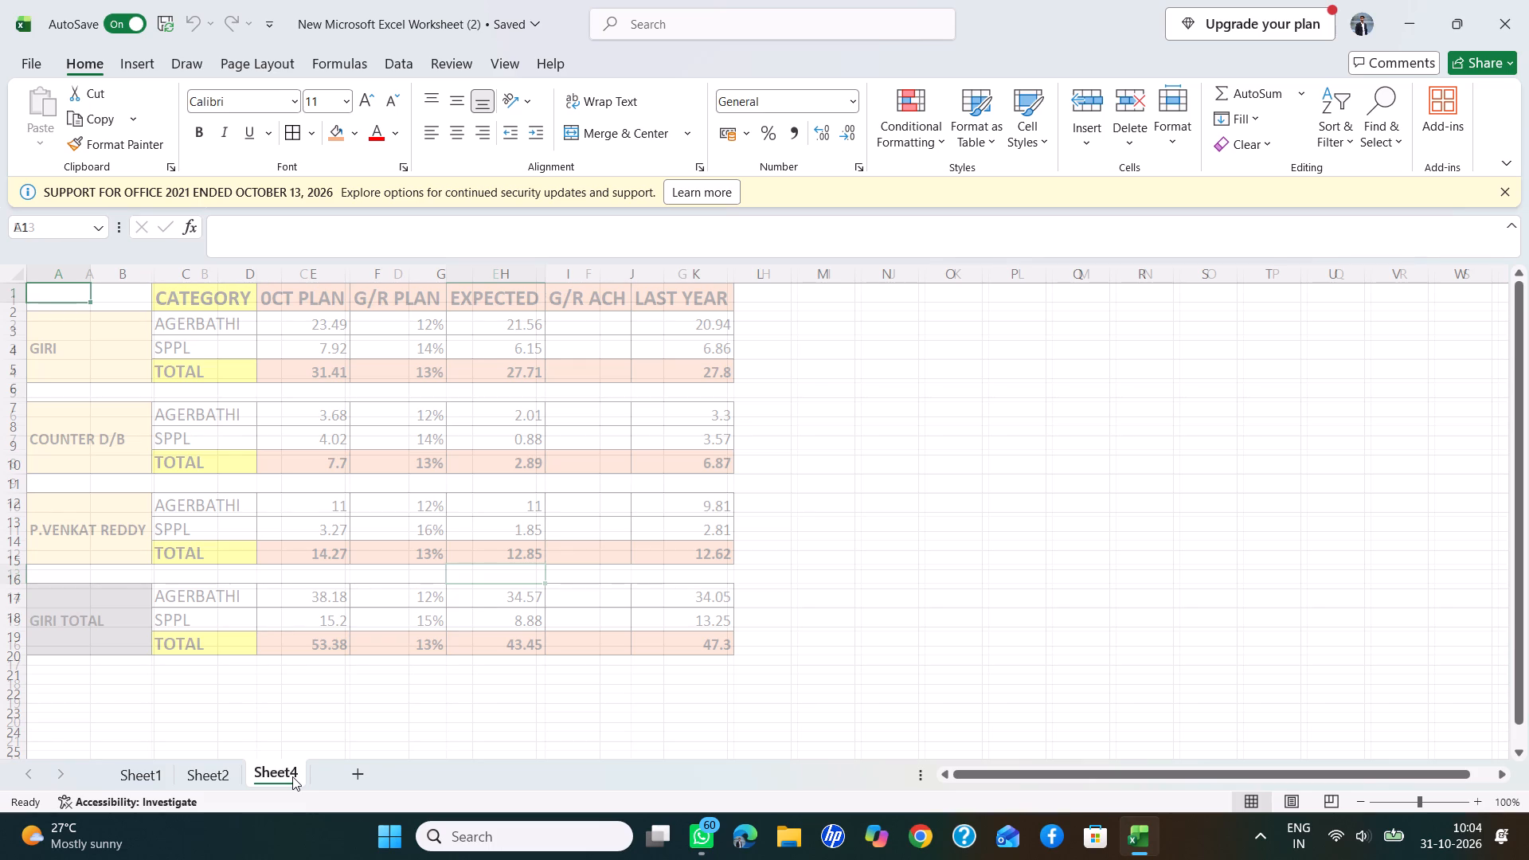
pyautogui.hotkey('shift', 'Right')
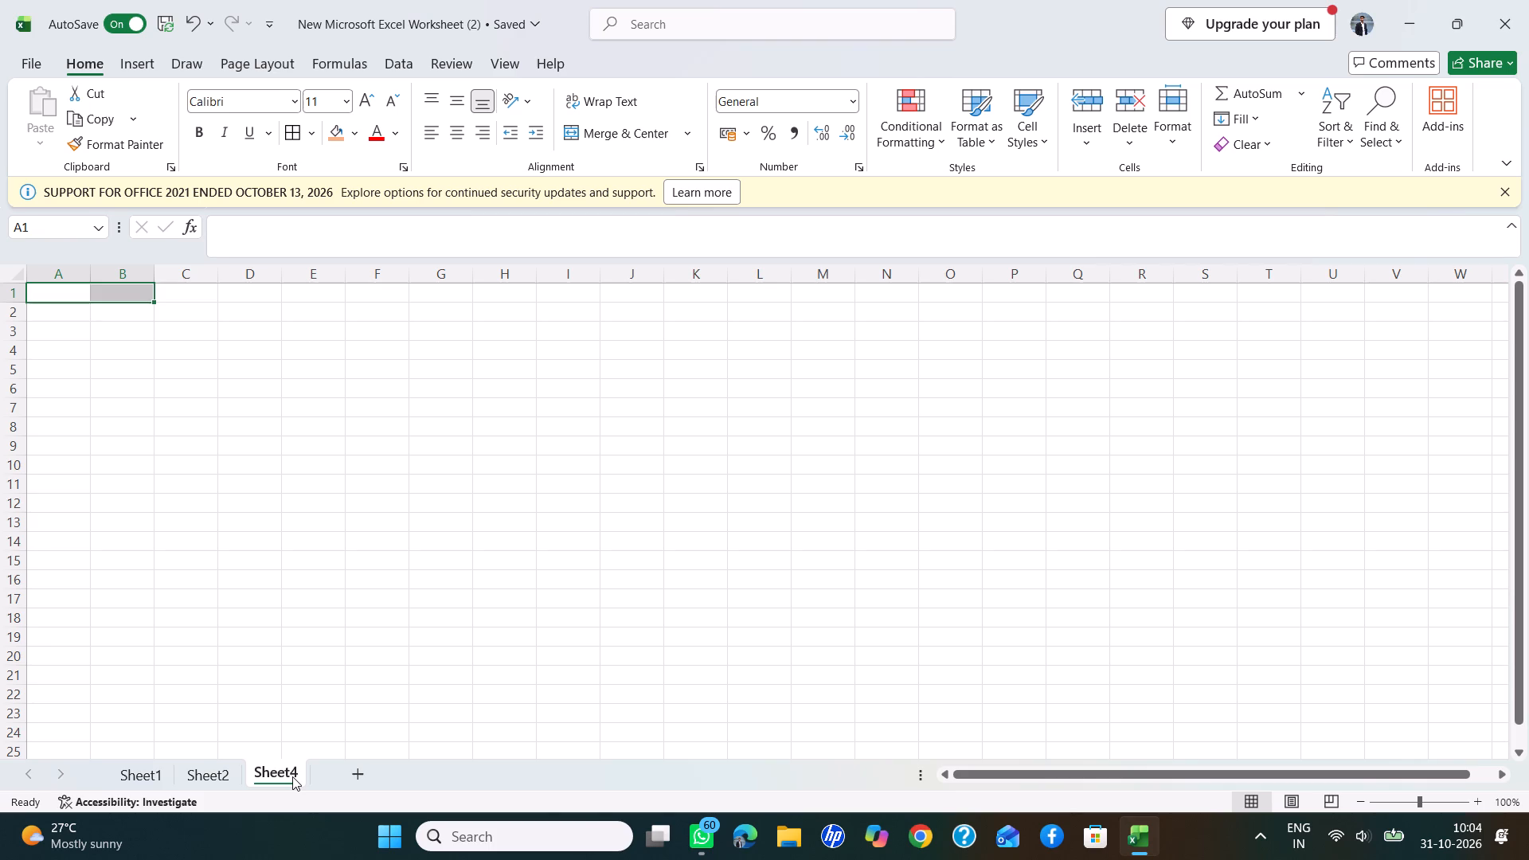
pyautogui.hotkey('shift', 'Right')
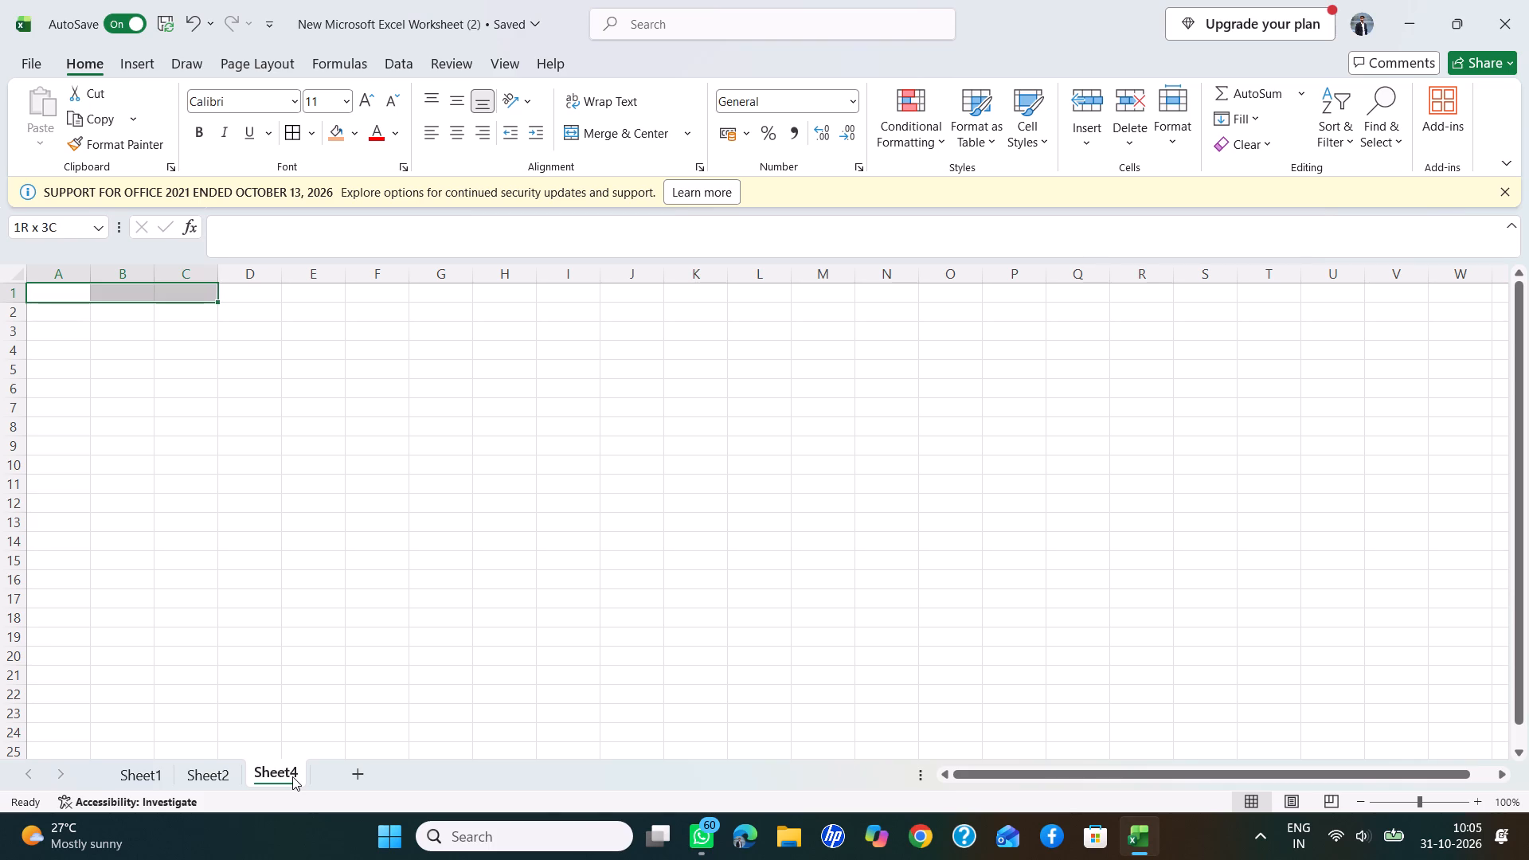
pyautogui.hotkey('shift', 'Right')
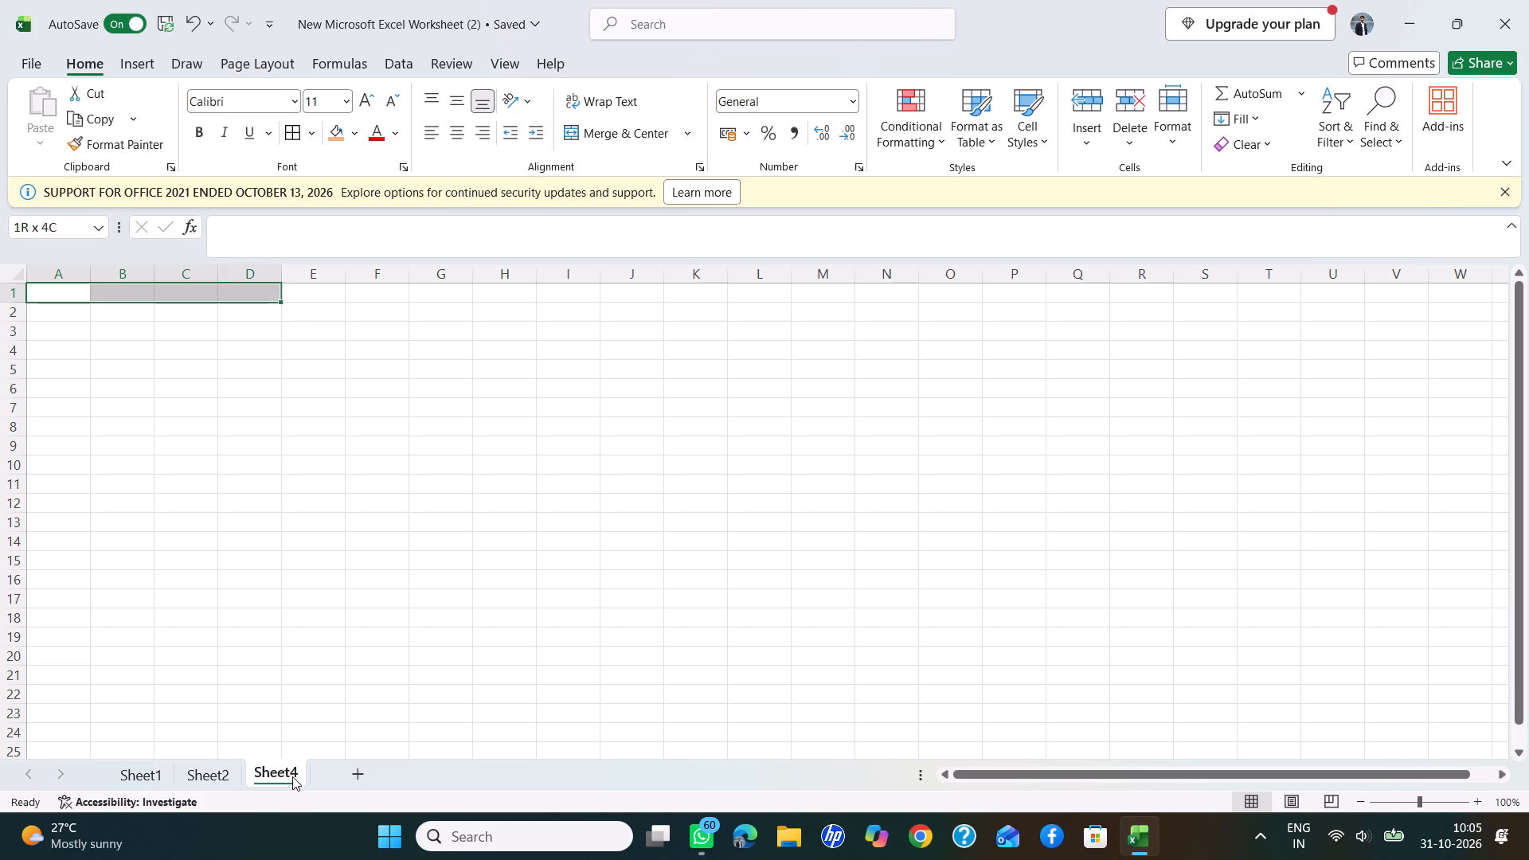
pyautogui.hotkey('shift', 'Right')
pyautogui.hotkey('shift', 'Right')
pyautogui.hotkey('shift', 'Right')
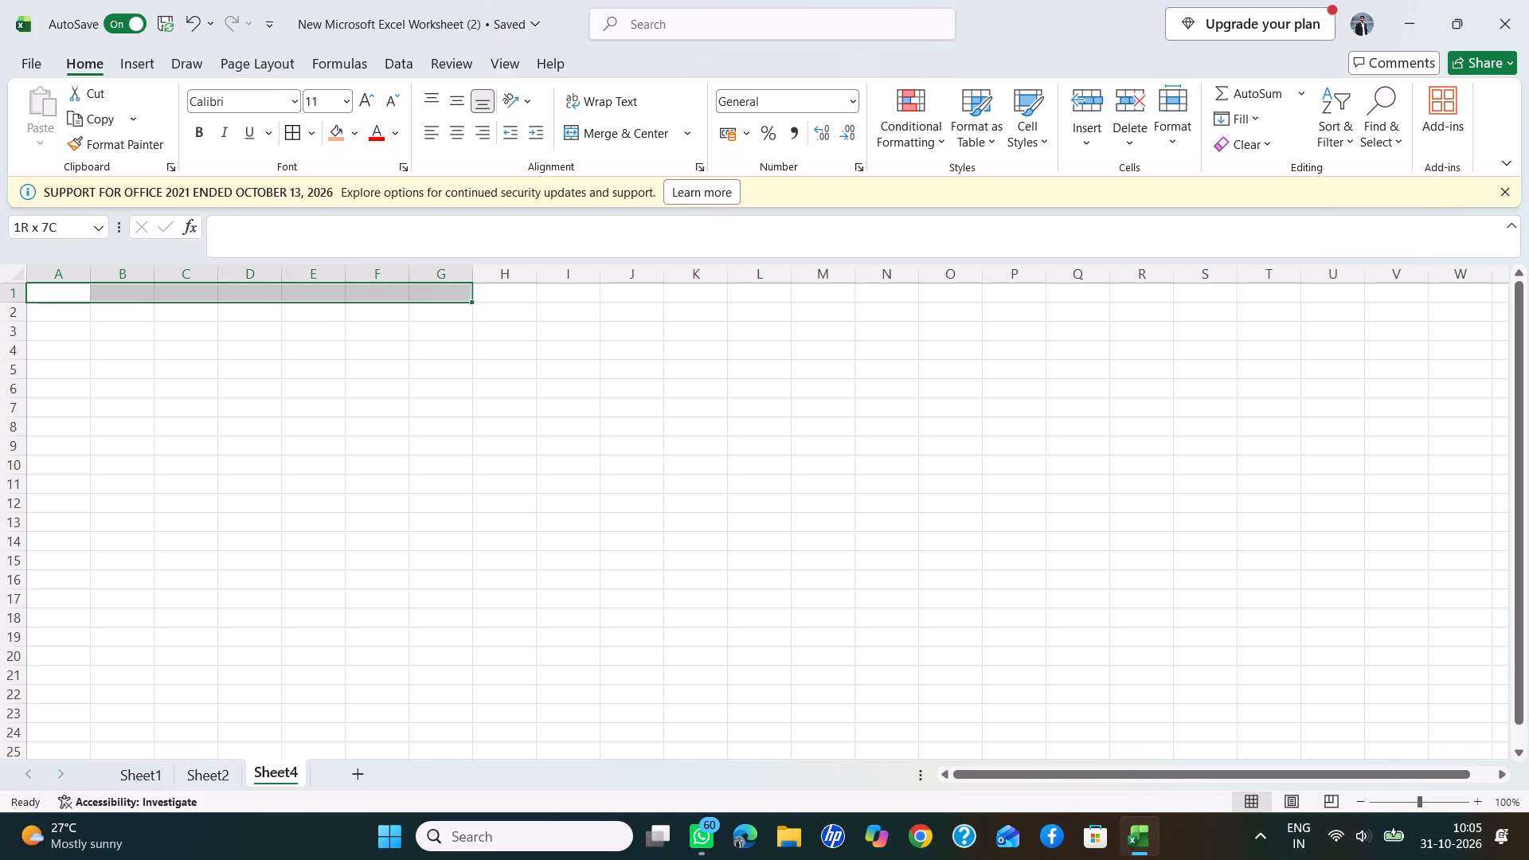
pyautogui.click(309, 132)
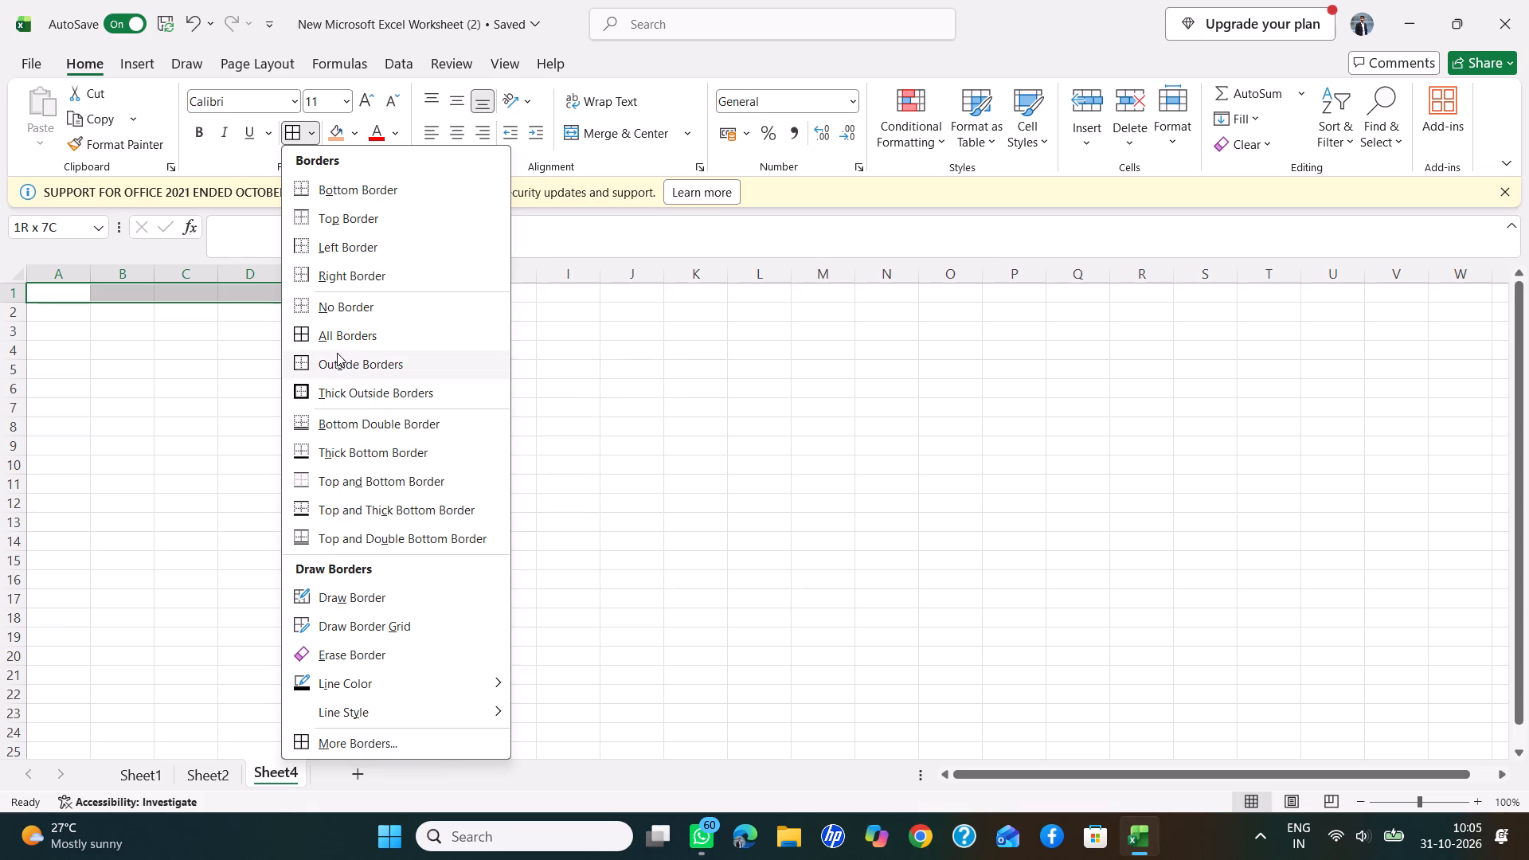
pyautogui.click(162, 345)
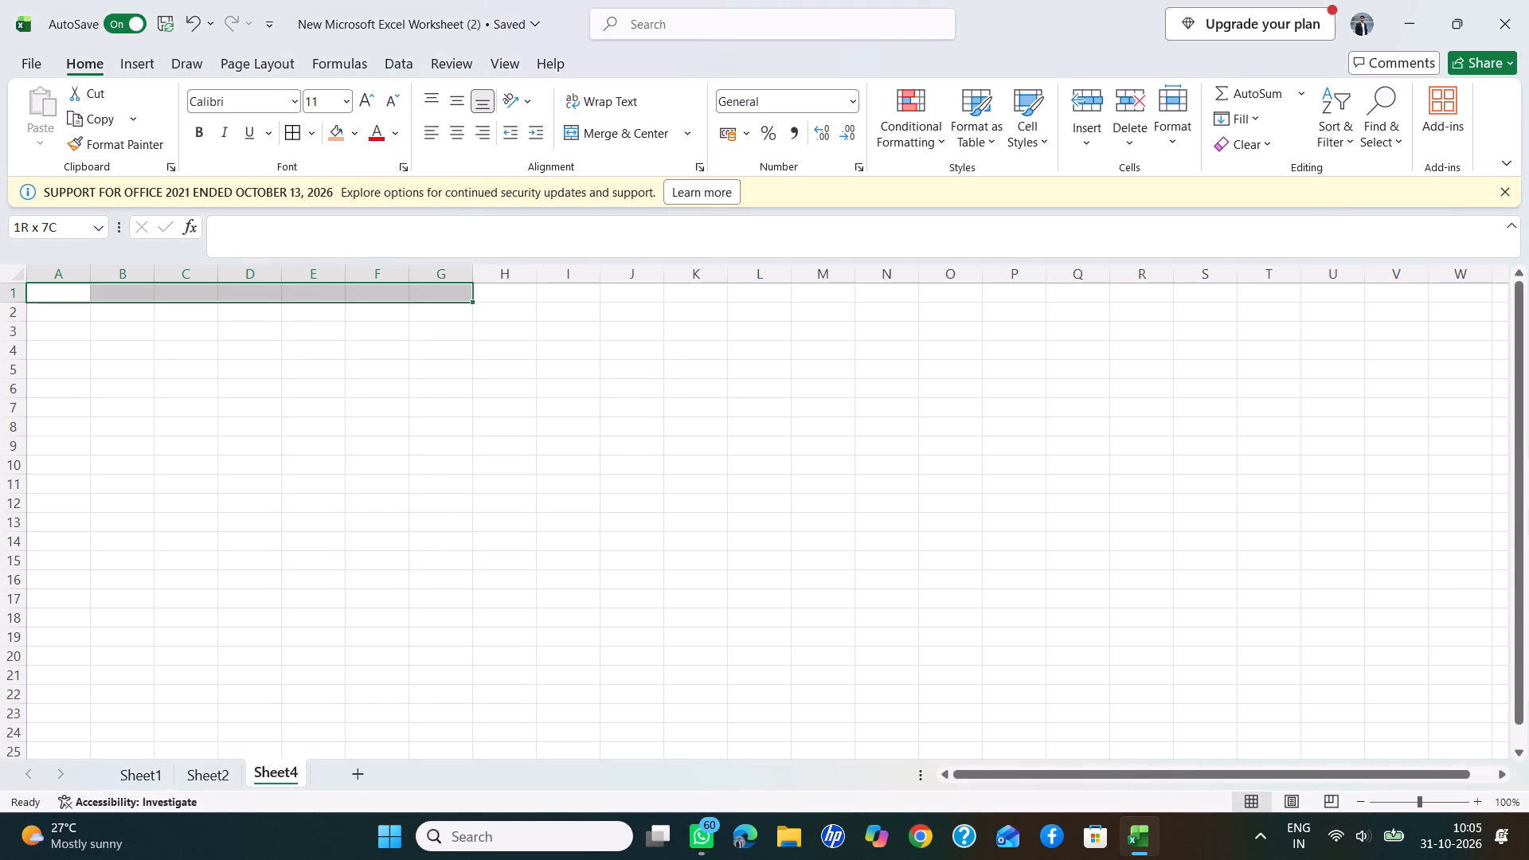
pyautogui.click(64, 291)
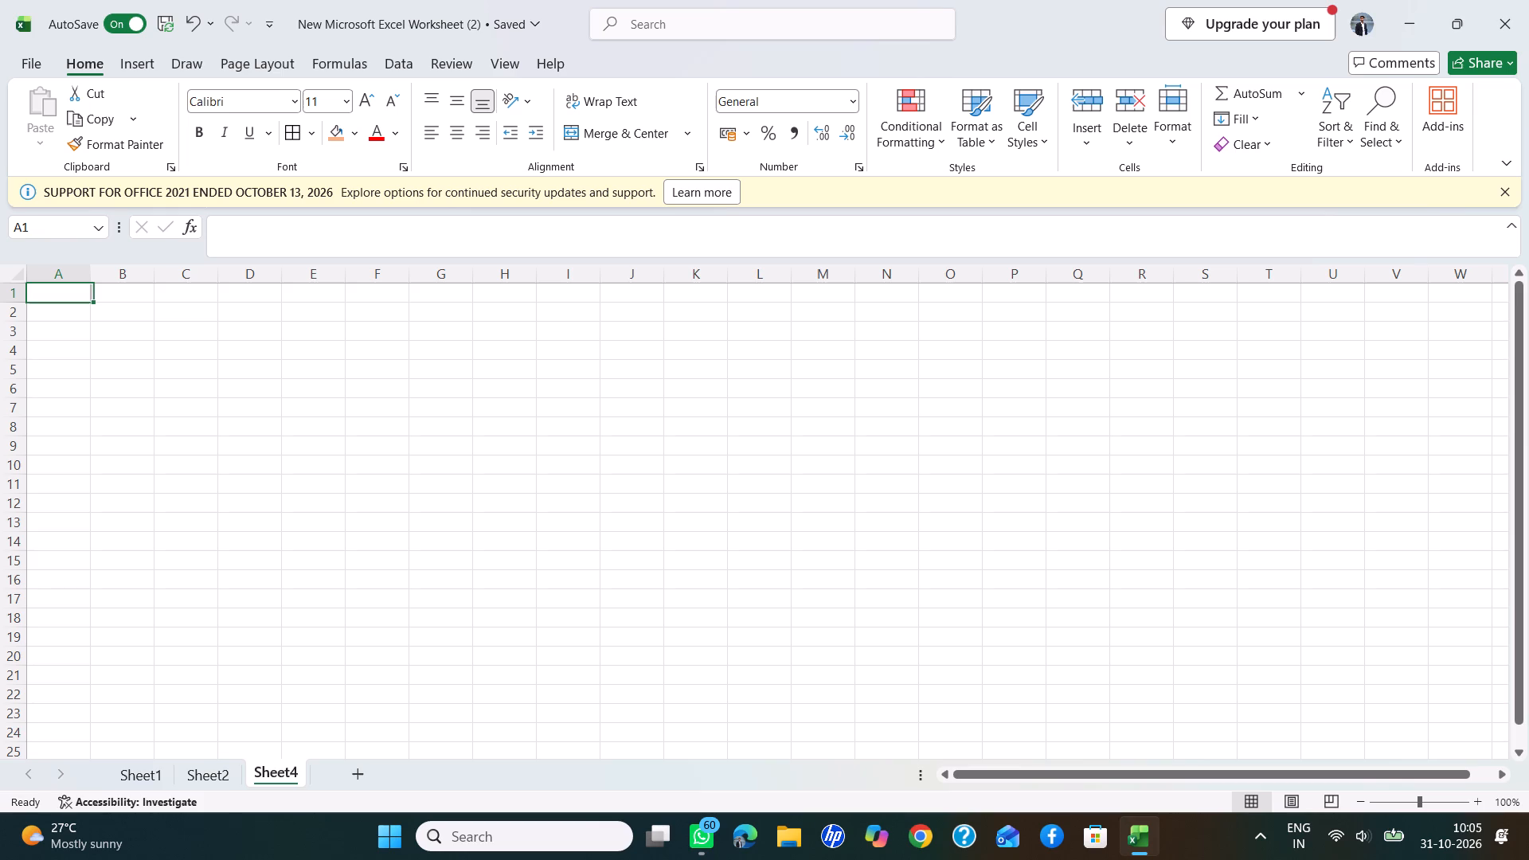
# Enter the category label "Aarbathi" in cell B2 of the blank Sheet4.
pyautogui.click(126, 306)
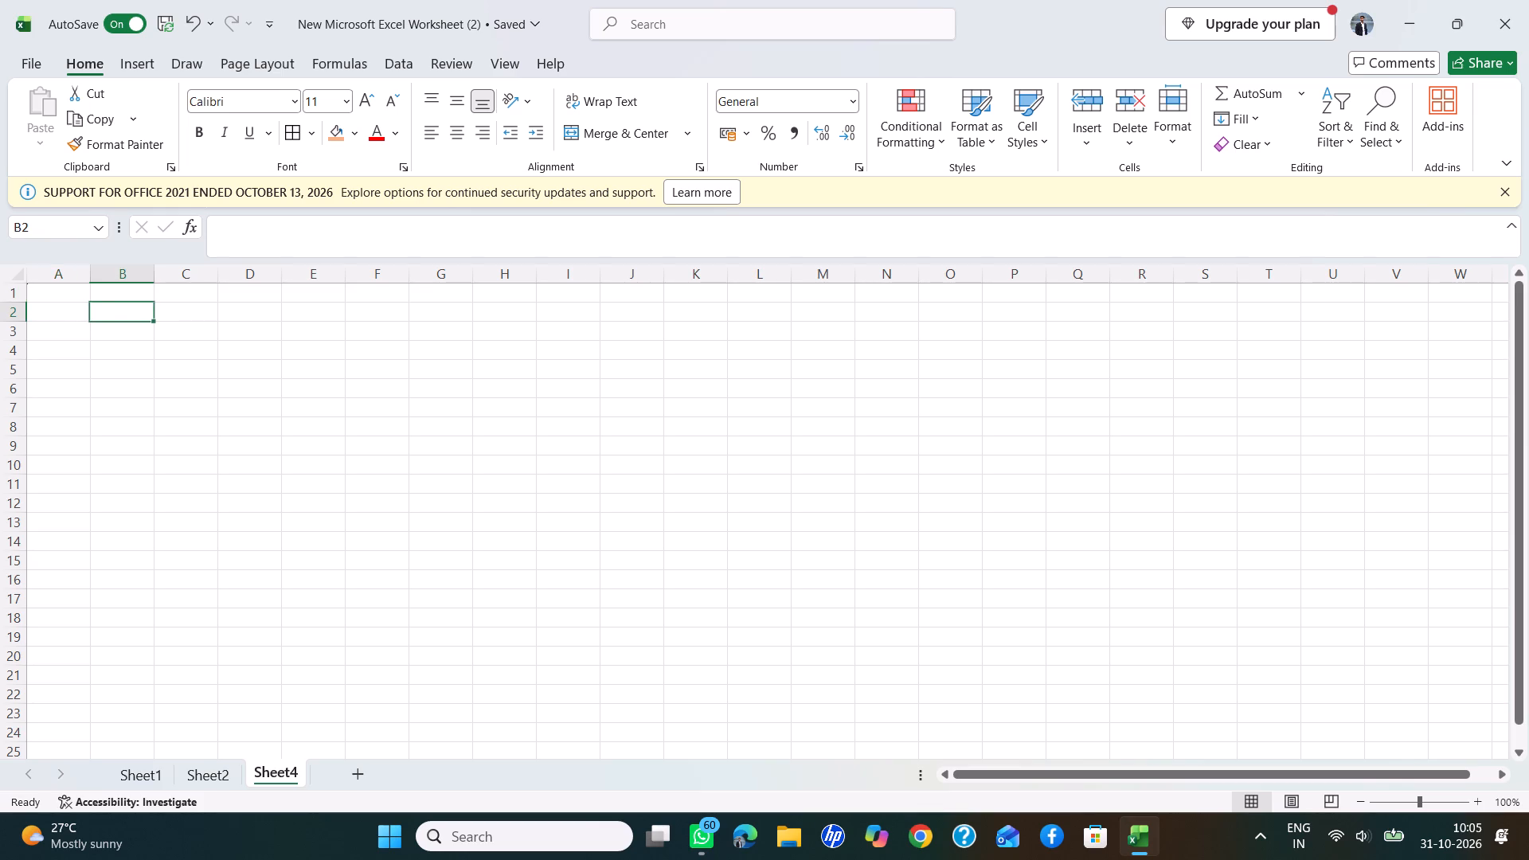
pyautogui.press('a')
pyautogui.press('g')
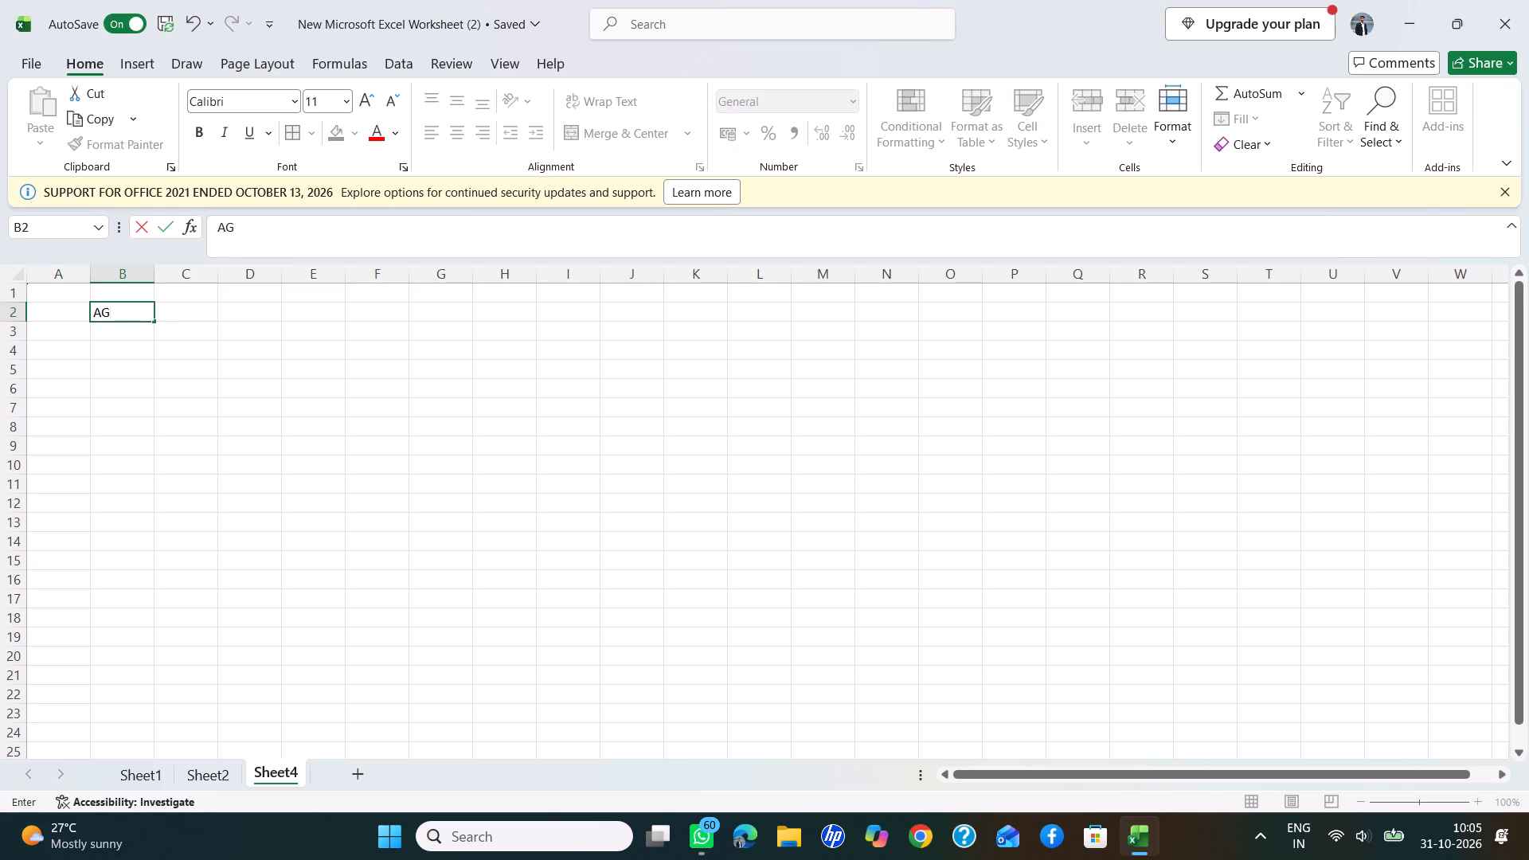
pyautogui.press('BackSpace')
pyautogui.write('GAR')
pyautogui.press('n')
pyautogui.press('BackSpace')
pyautogui.write('BA')
pyautogui.press('t')
pyautogui.press('h')
pyautogui.press('i')
pyautogui.press('BackSpace')
pyautogui.press('BackSpace')
pyautogui.press('BackSpace')
pyautogui.press('BackSpace')
pyautogui.press('BackSpace')
pyautogui.press('BackSpace')
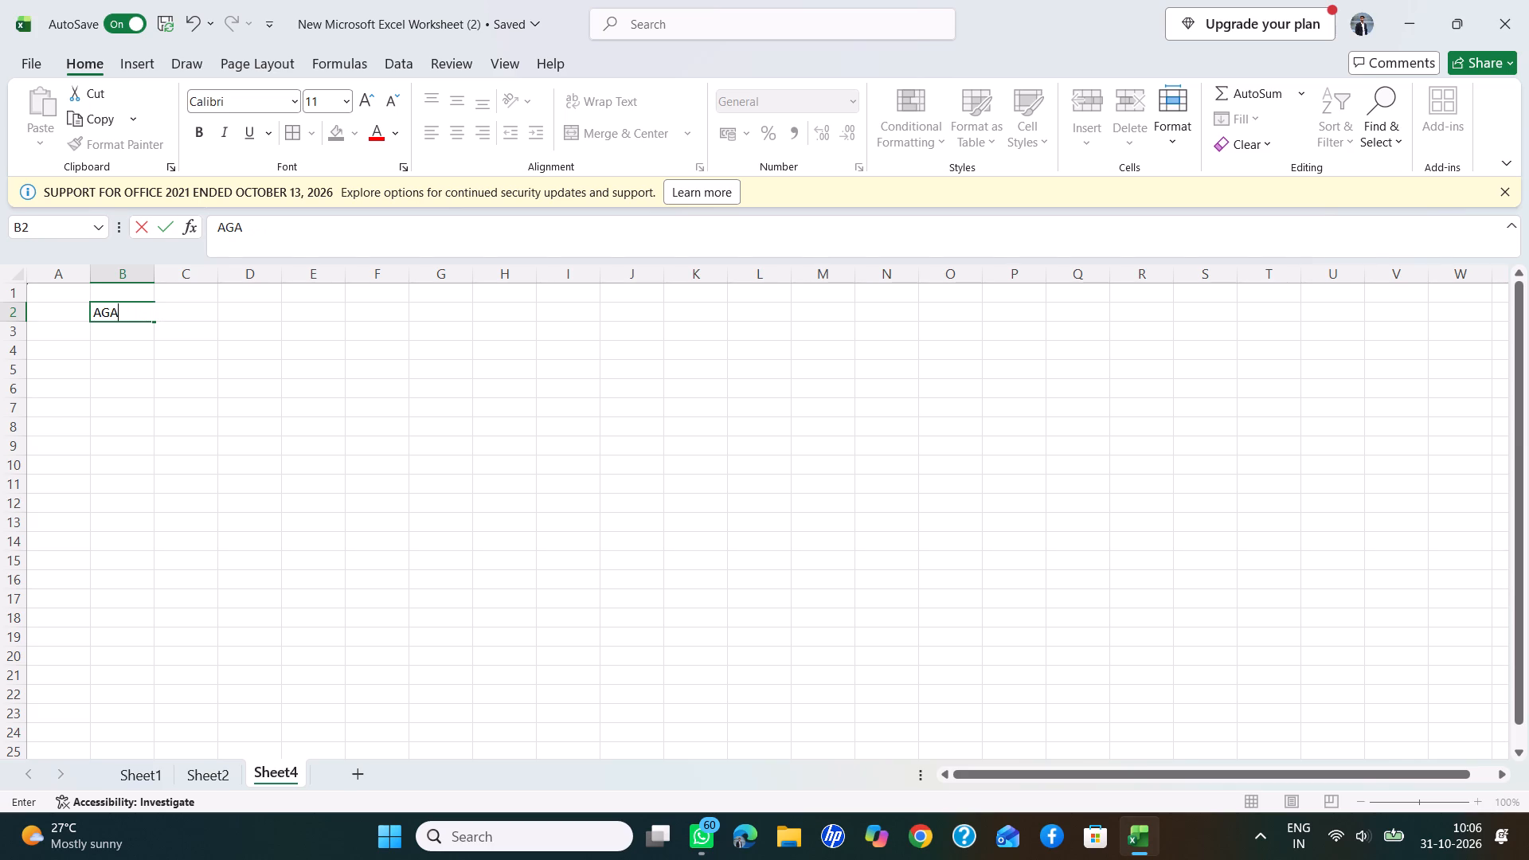
pyautogui.press('BackSpace')
pyautogui.press('BackSpace')
pyautogui.press('a')
pyautogui.press('r')
pyautogui.write('bath')
pyautogui.press('i')
pyautogui.press('Down')
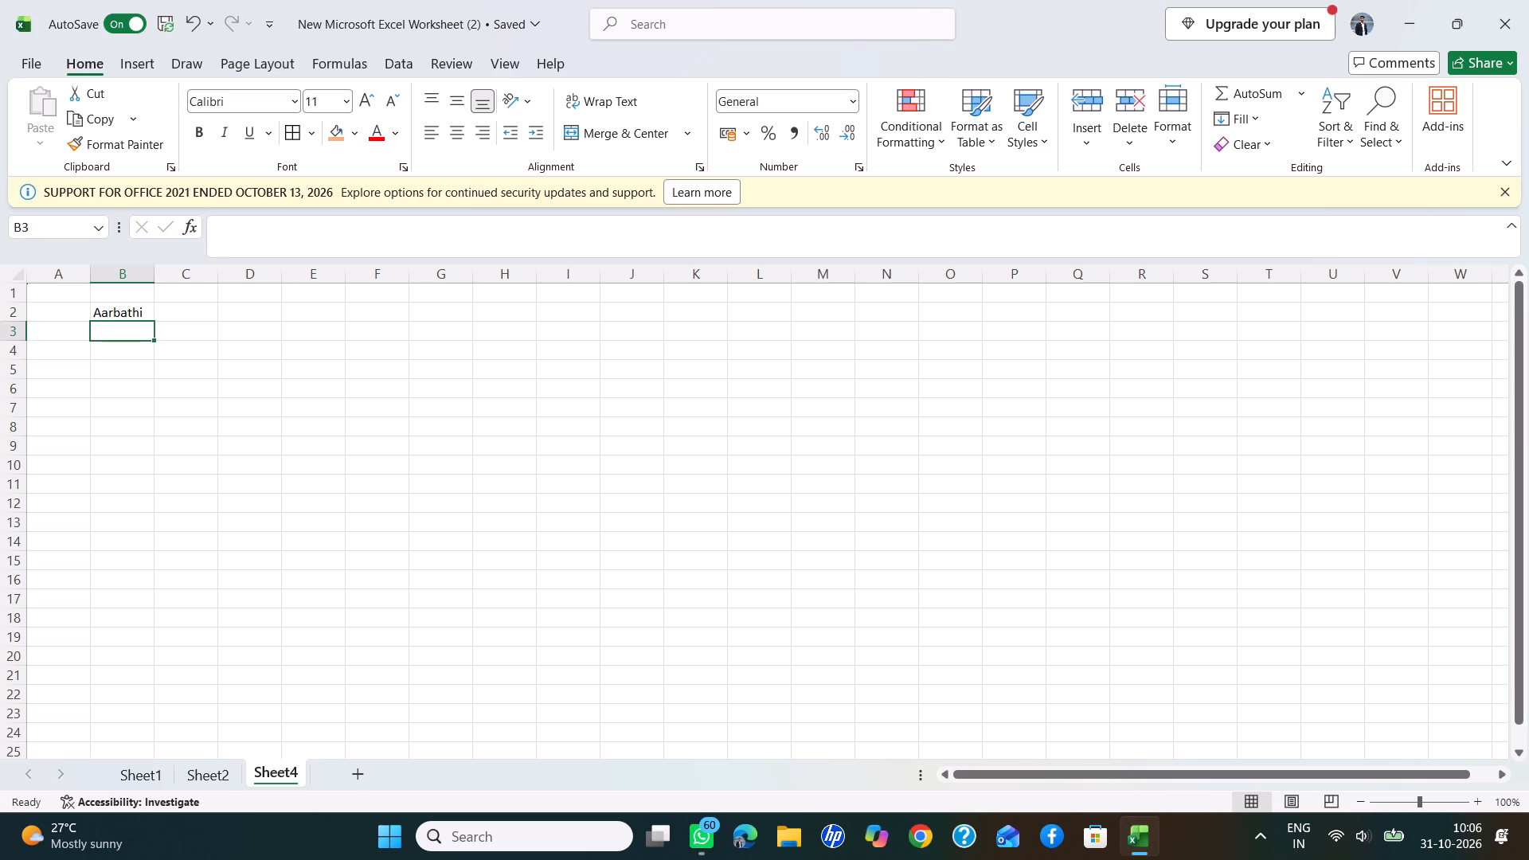
# Enter the category labels "SPPL" in cell B3 and "Ripple" in cell B4.
pyautogui.write('SPPL')
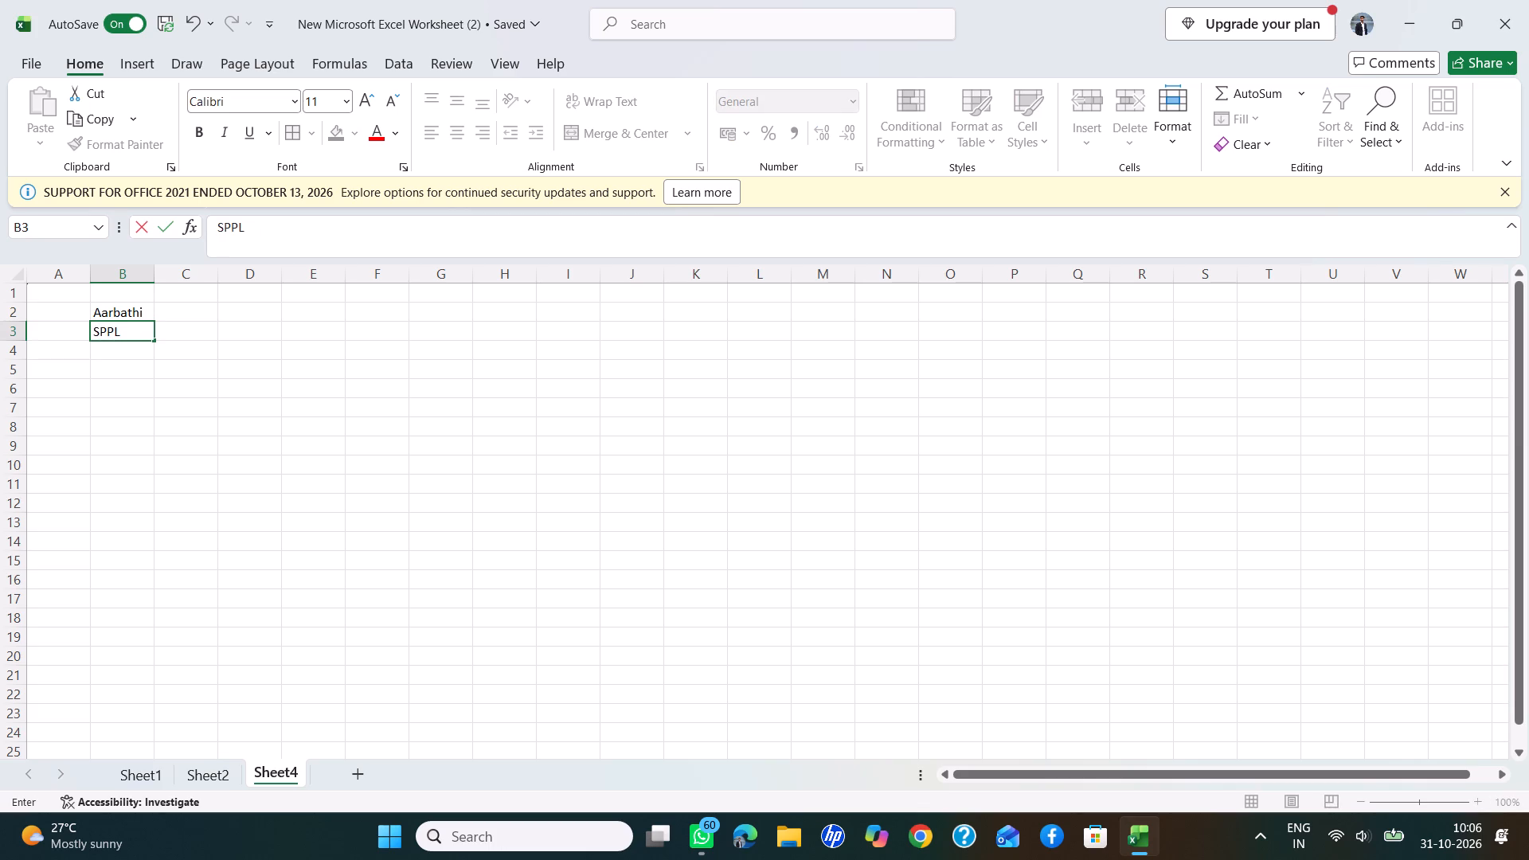
pyautogui.press('Down')
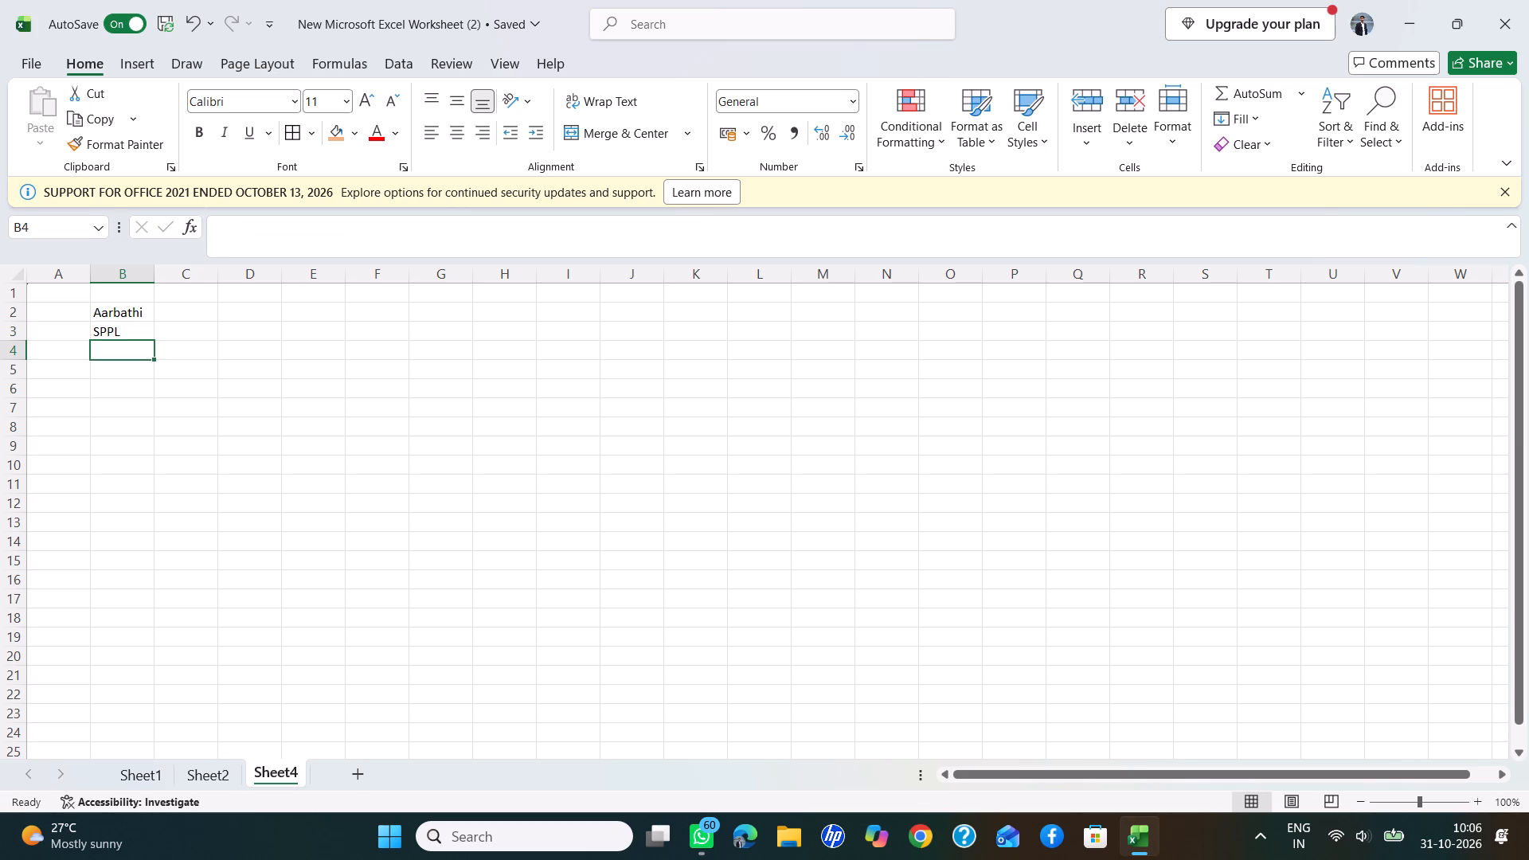
pyautogui.press('r')
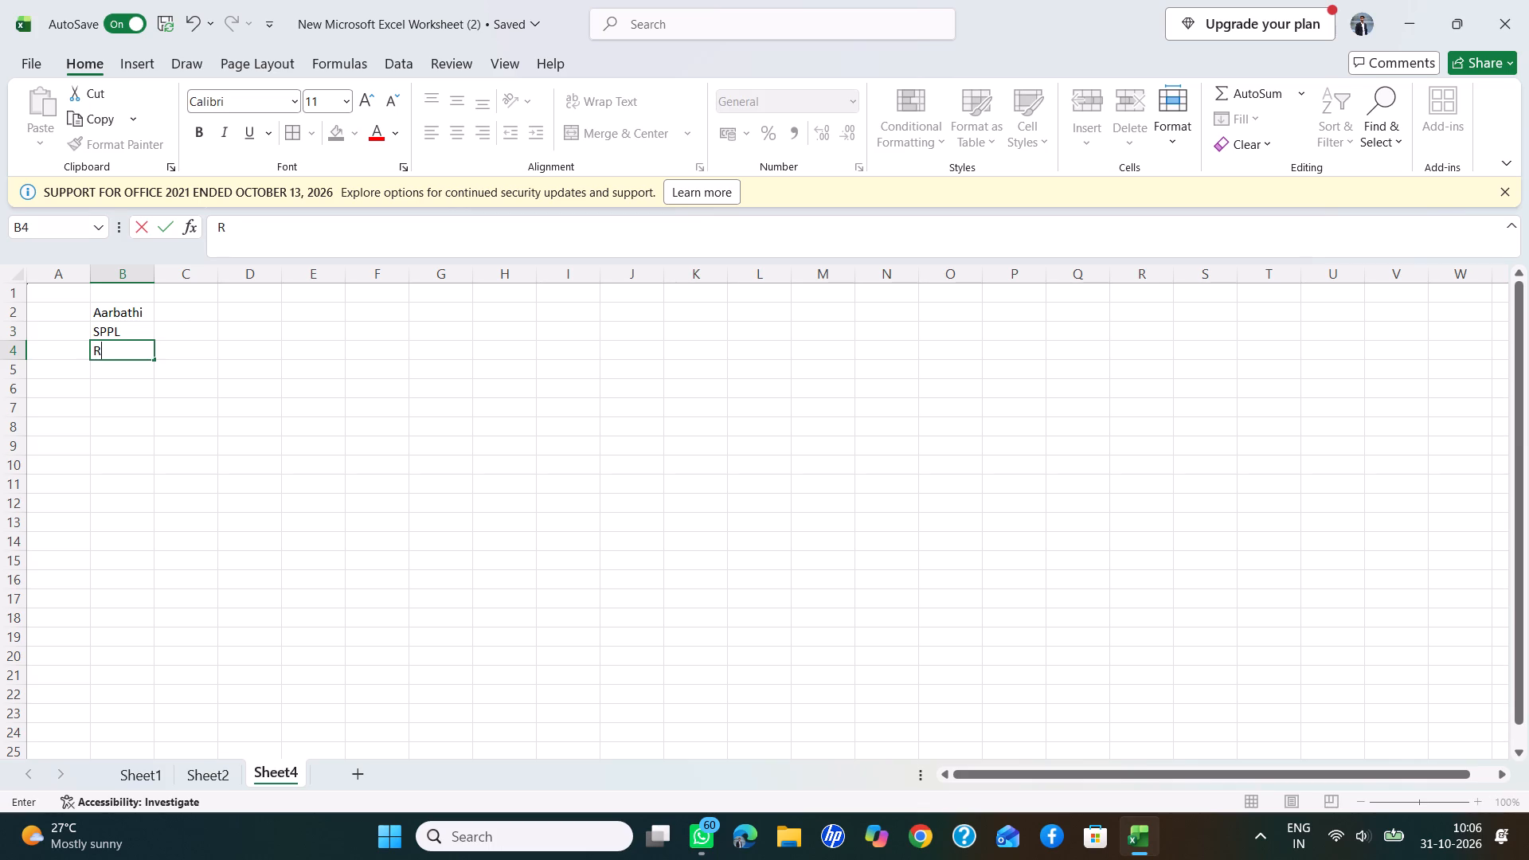
pyautogui.press('i')
pyautogui.write('pple')
pyautogui.press('Down')
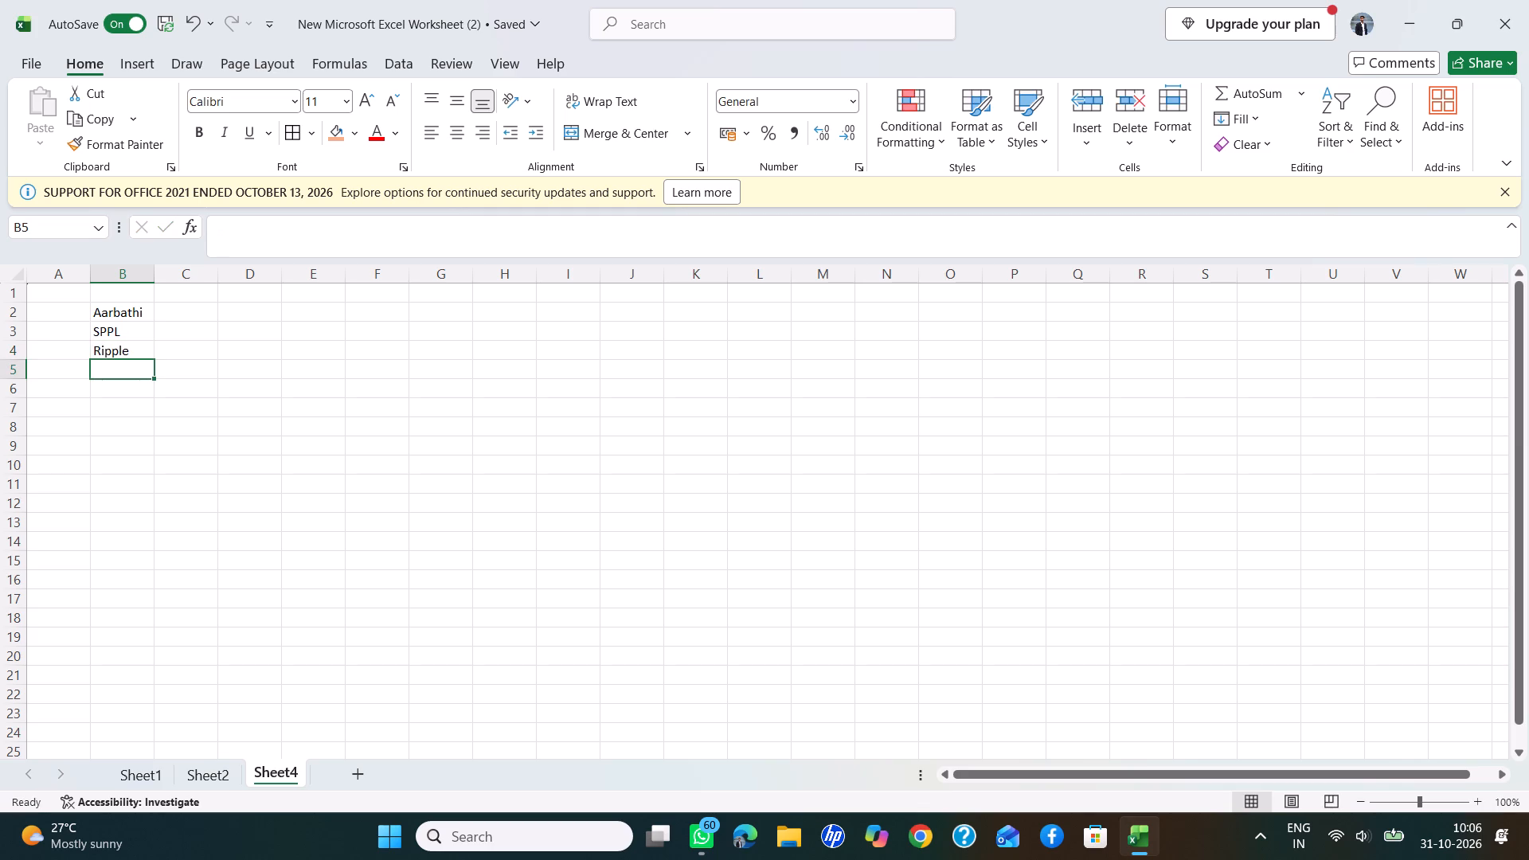
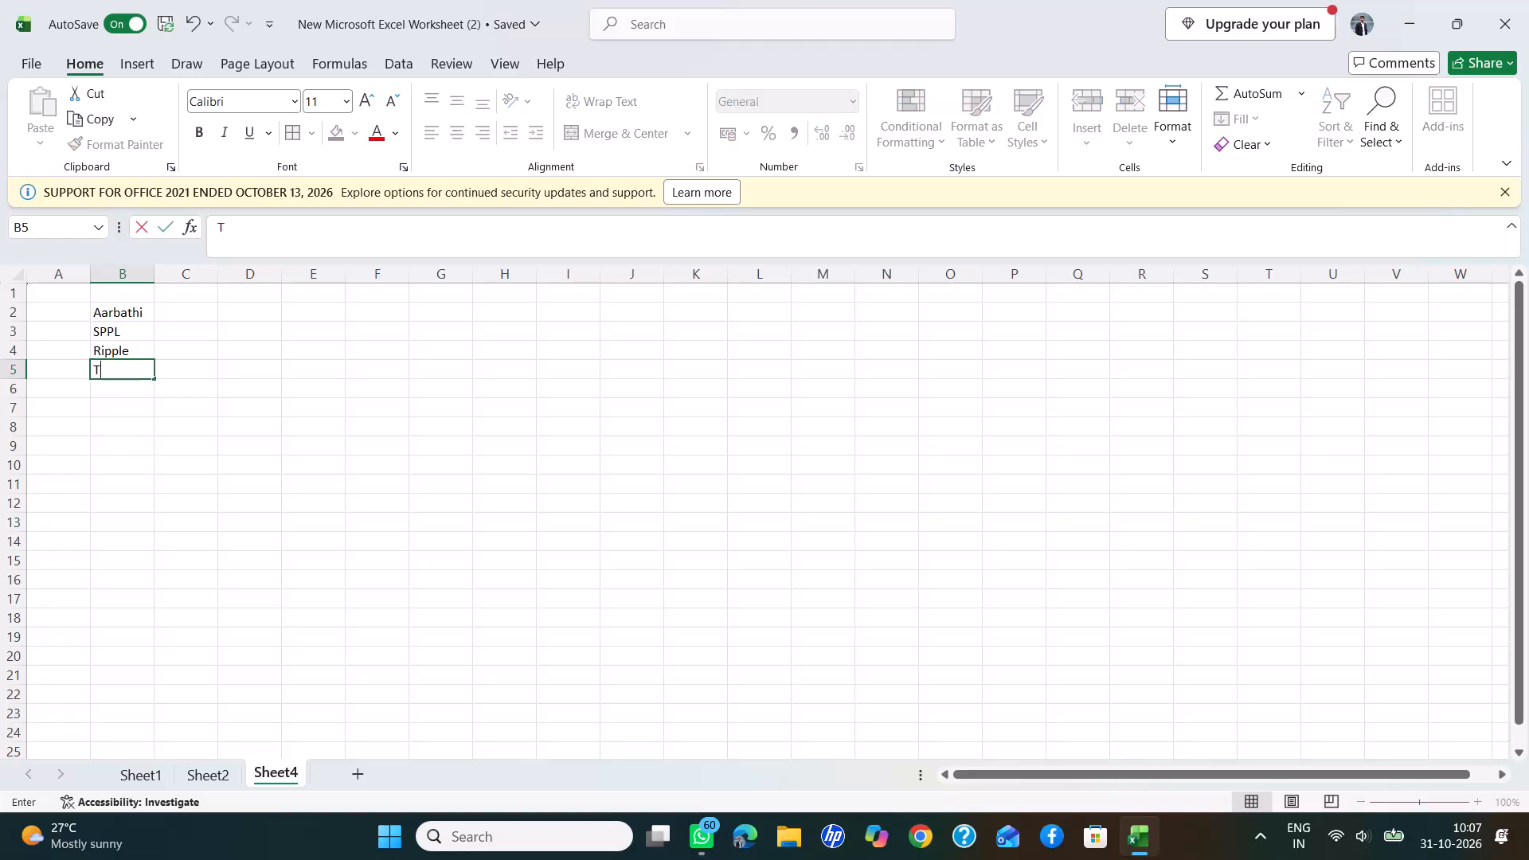
# Complete the label in cell B5 as "Total With Out Ripple".
pyautogui.write('otal')
pyautogui.press('space')
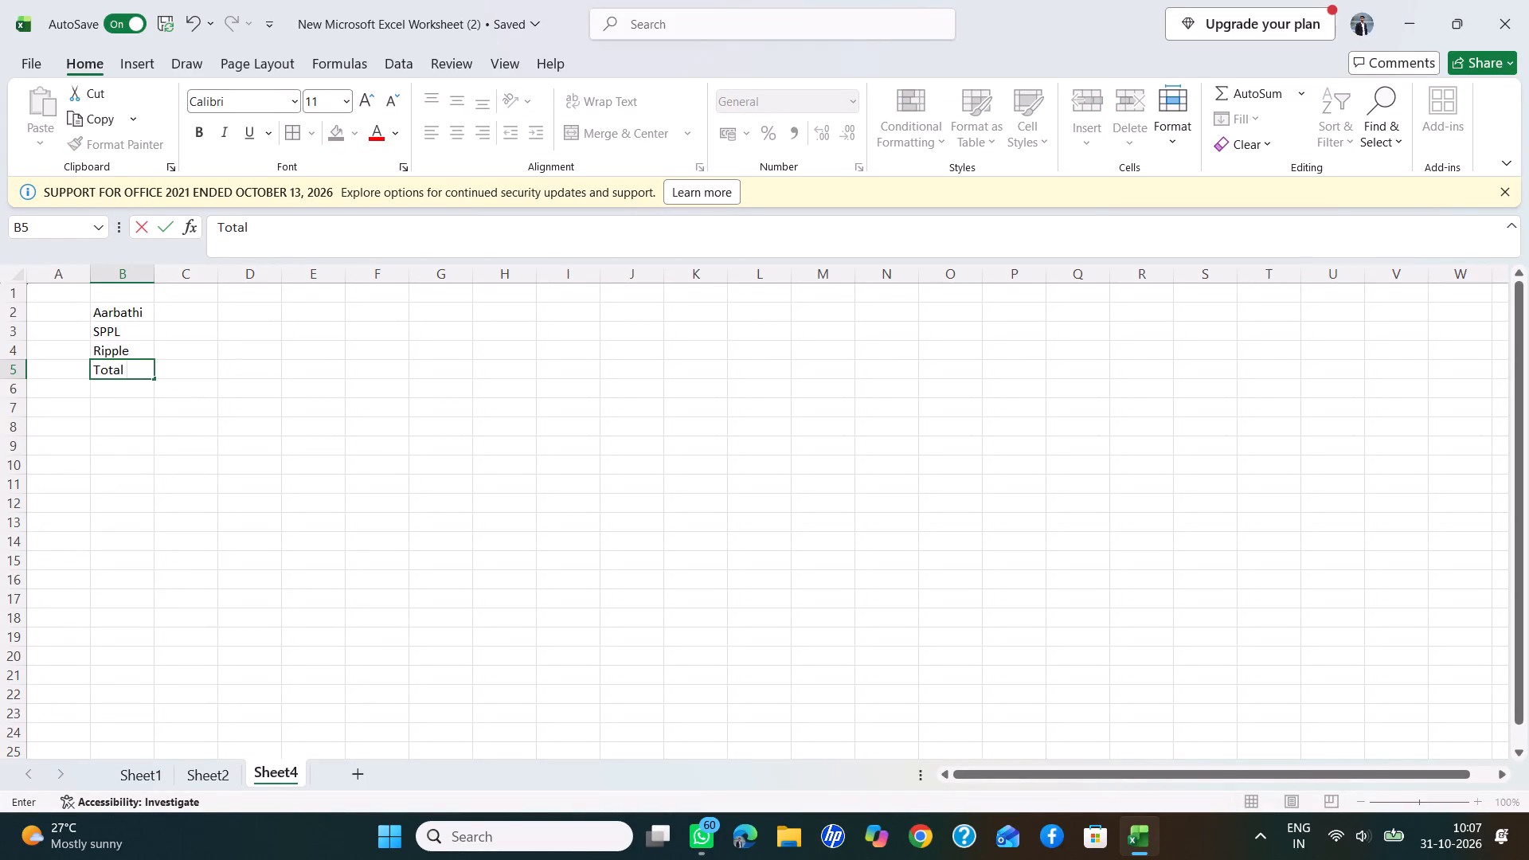
pyautogui.press('w')
pyautogui.write('ith')
pyautogui.press('space')
pyautogui.press('o')
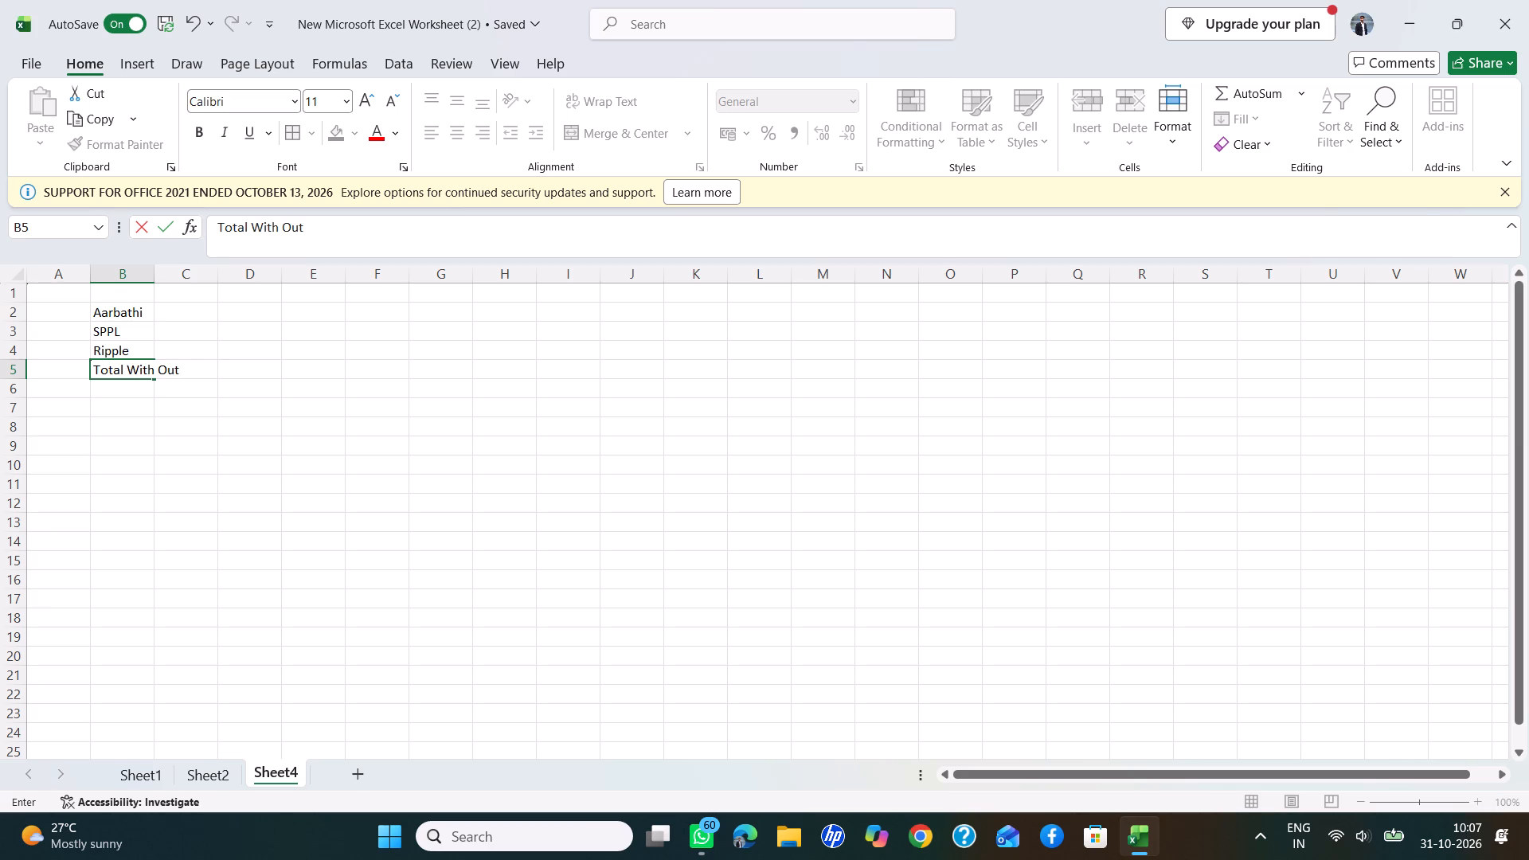
pyautogui.press('r')
pyautogui.write('ipple')
pyautogui.press('Down')
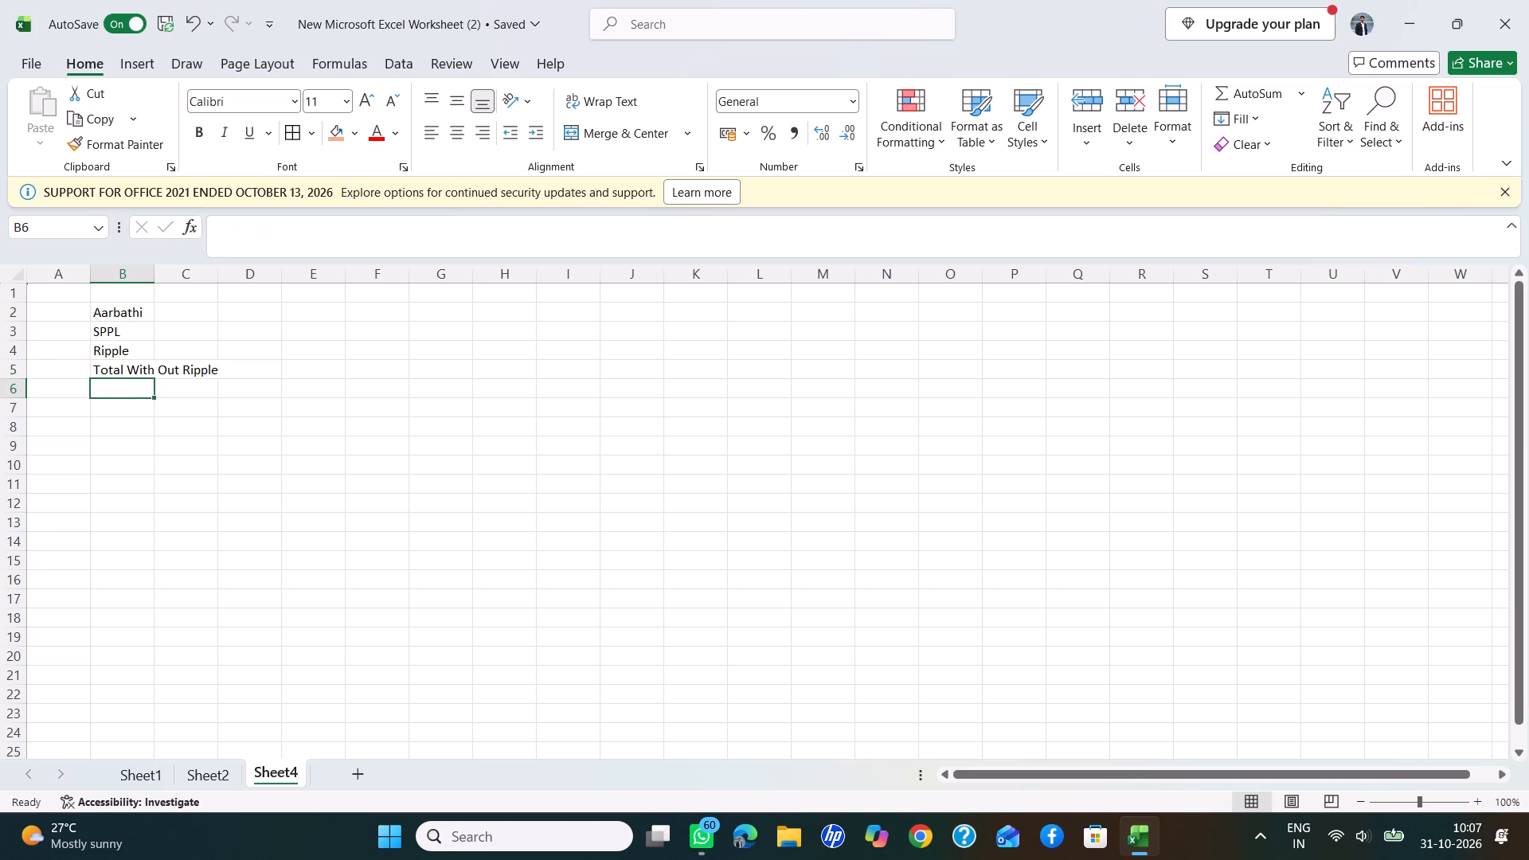
# Enter the label "Total With Ripple" in cell B6, adapting the suggested text from the label above.
pyautogui.press('t')
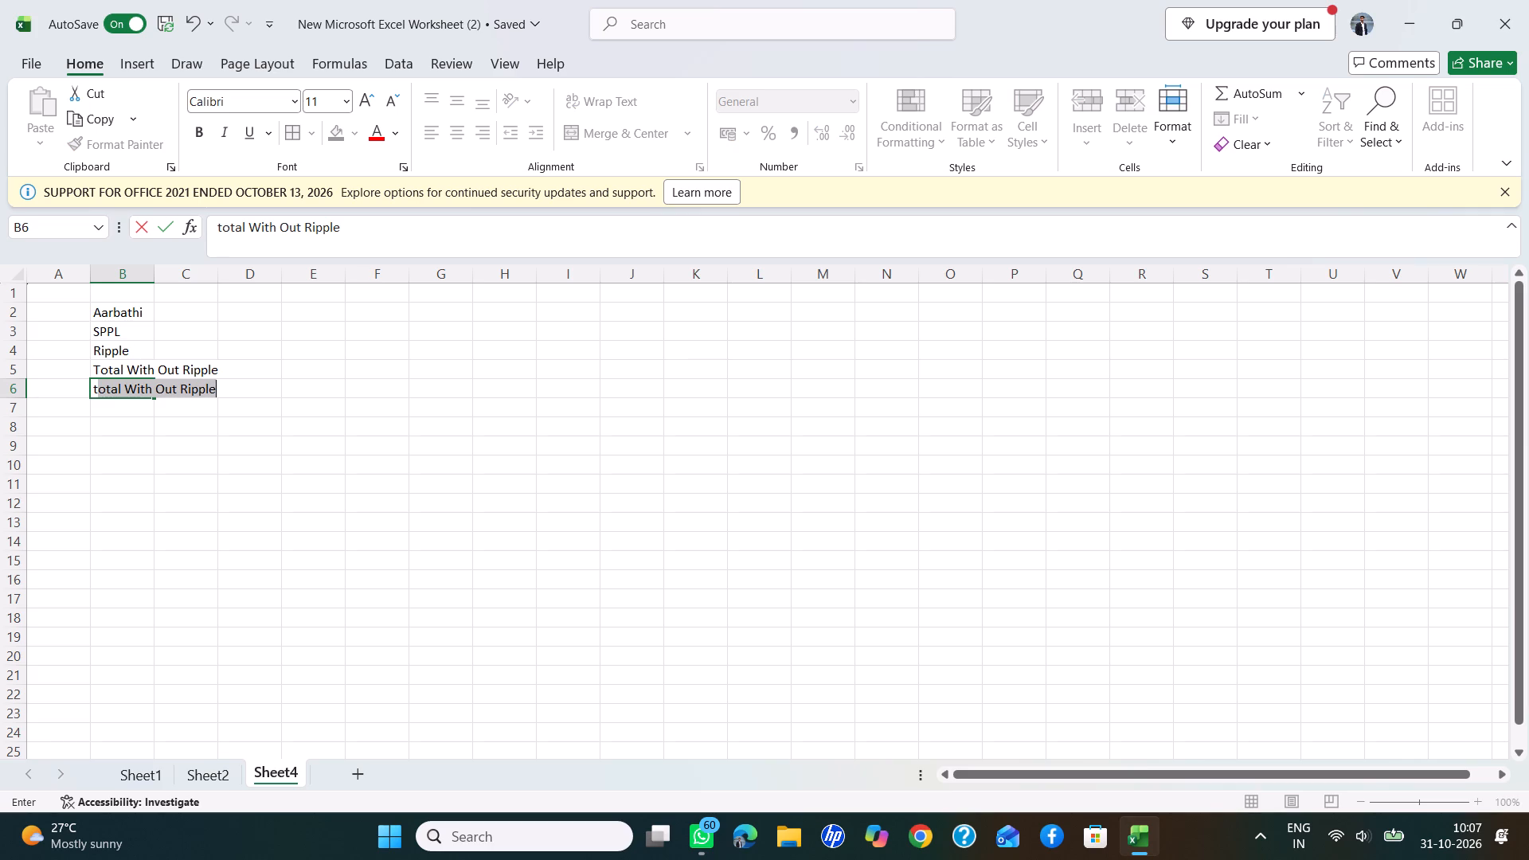
pyautogui.click(176, 390)
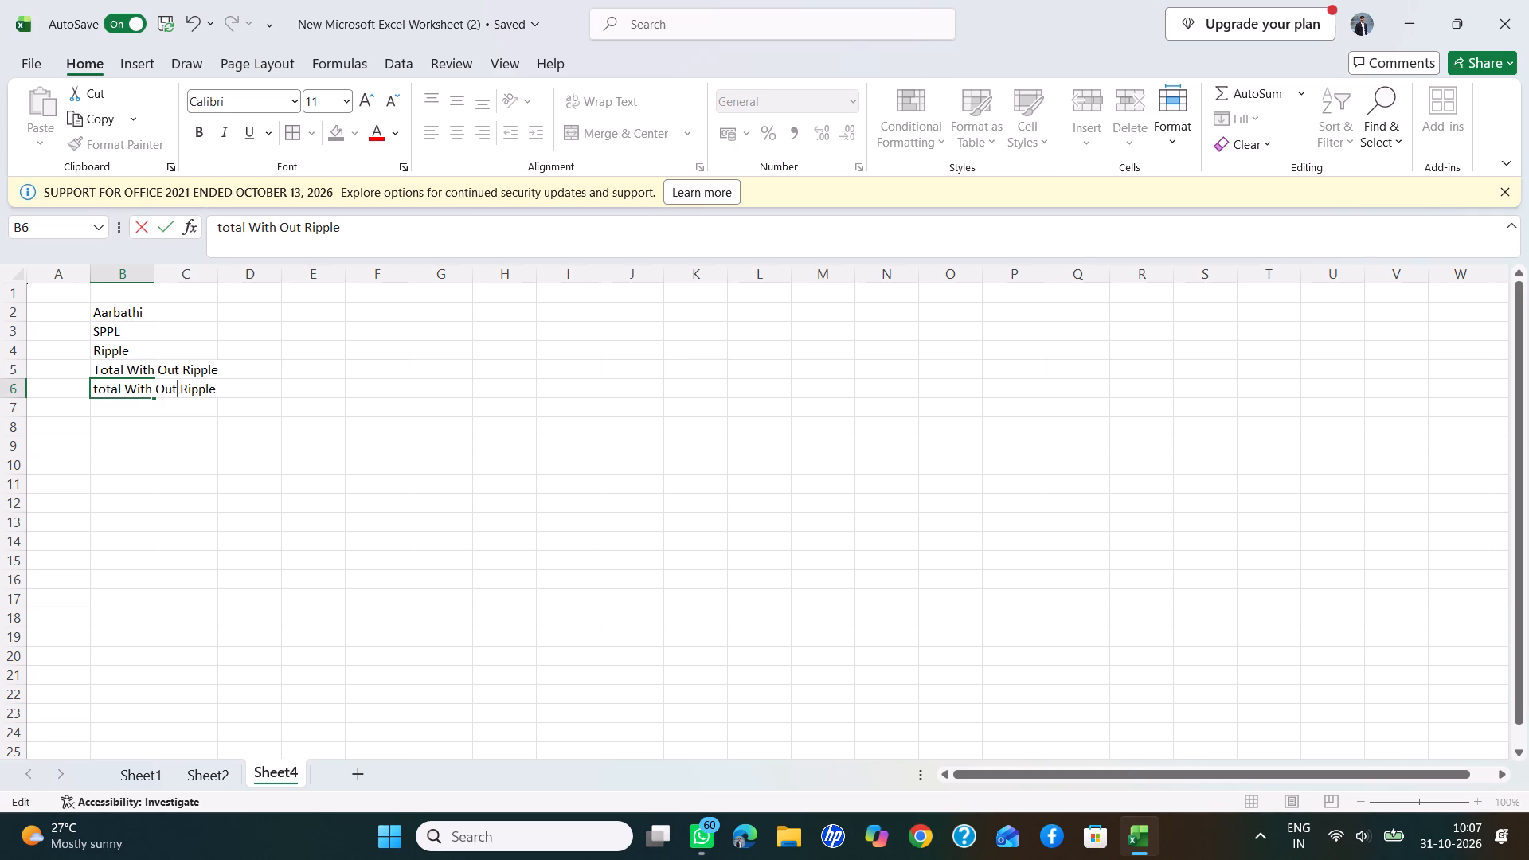
pyautogui.press('BackSpace')
pyautogui.press('BackSpace')
pyautogui.press('BackSpace')
pyautogui.click(97, 387)
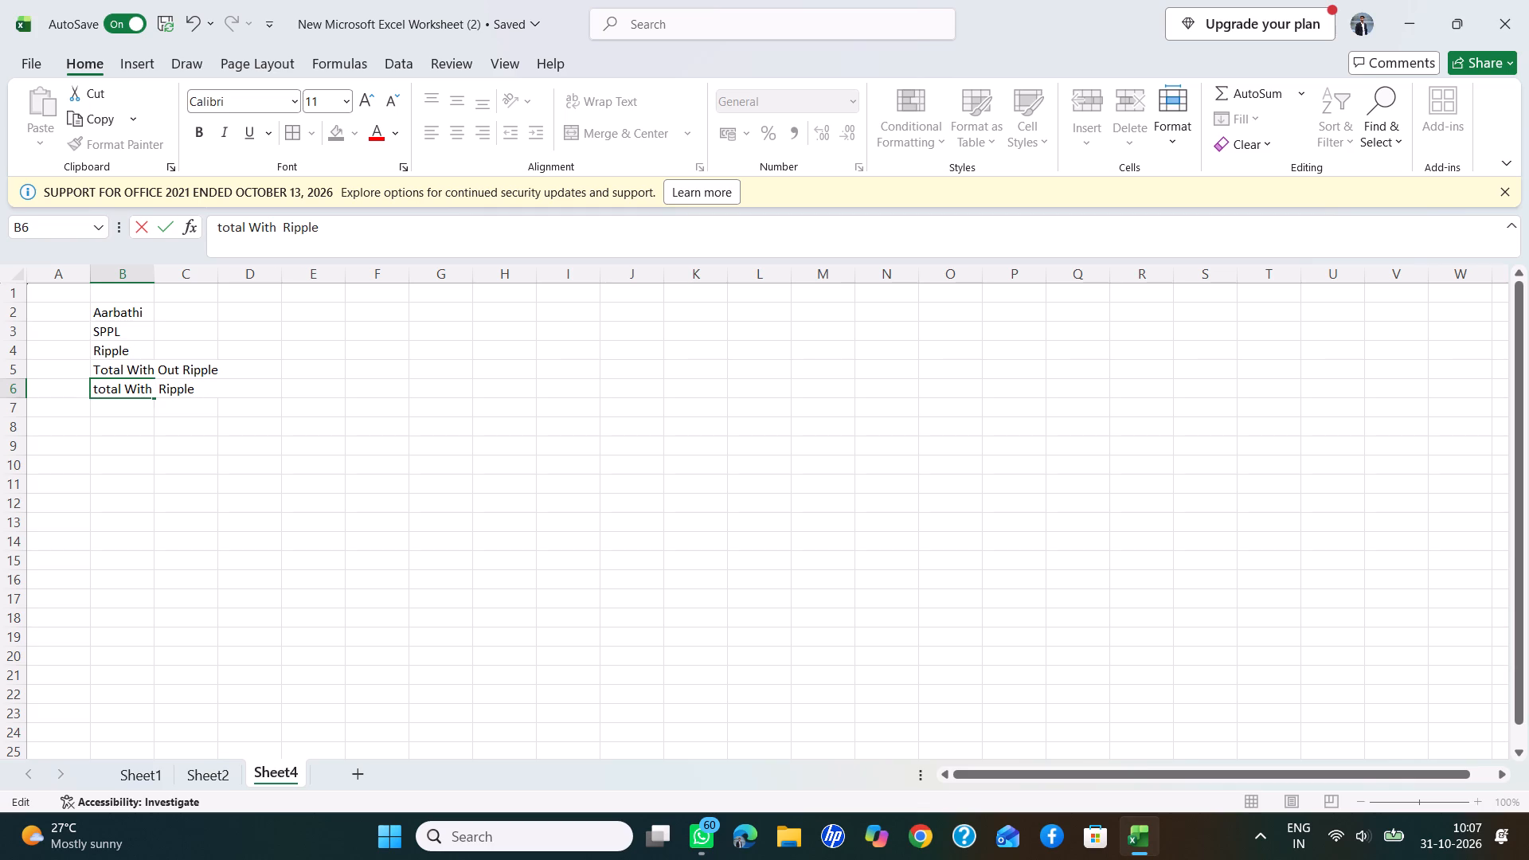
pyautogui.press('BackSpace')
pyautogui.press('t')
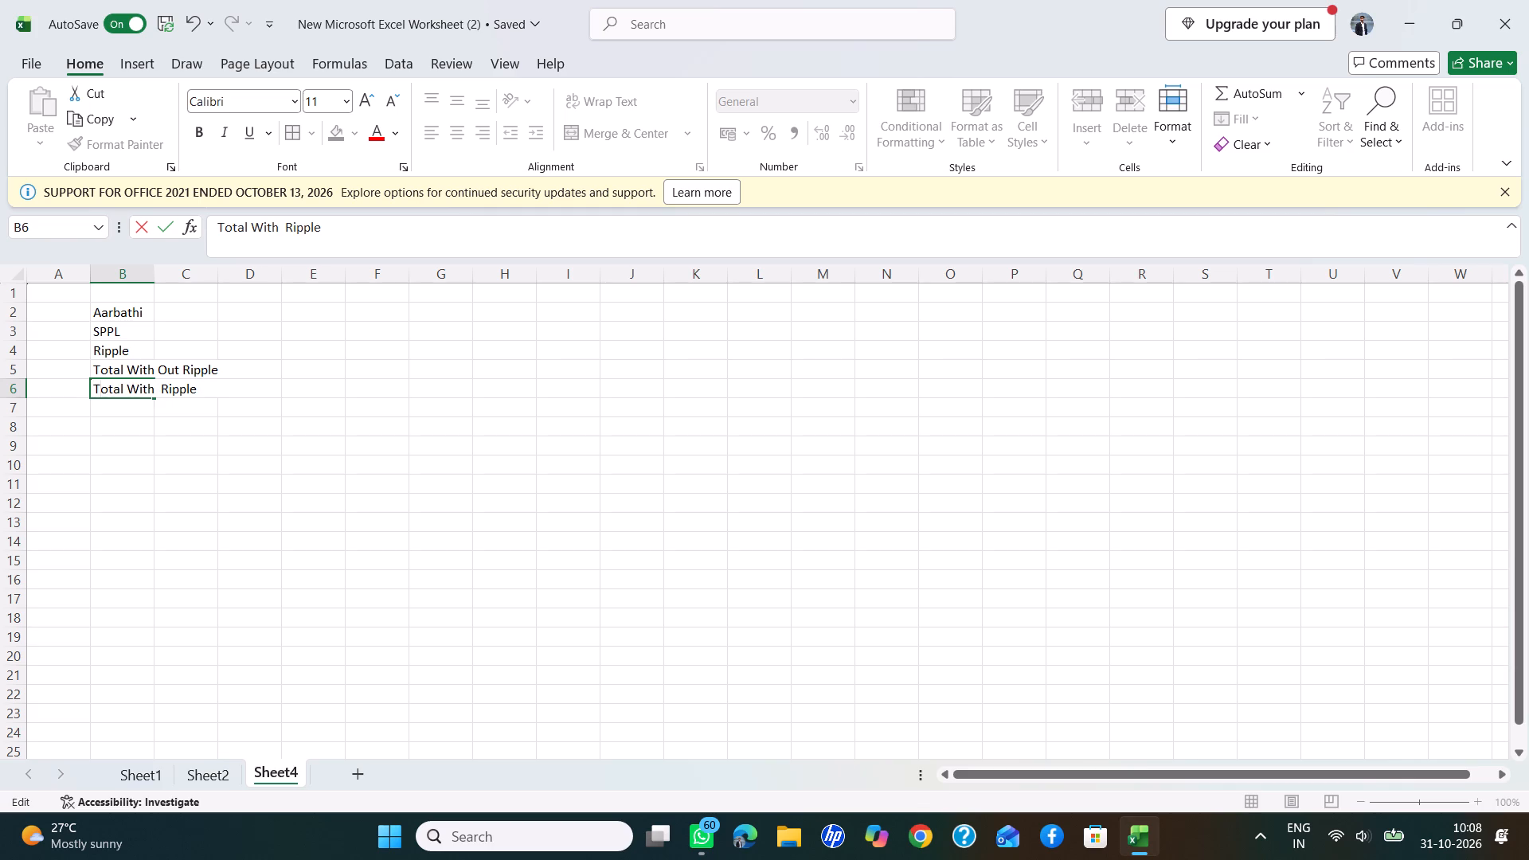
# Auto-fit the width of column B to its longest label.
pyautogui.doubleClick(153, 273)
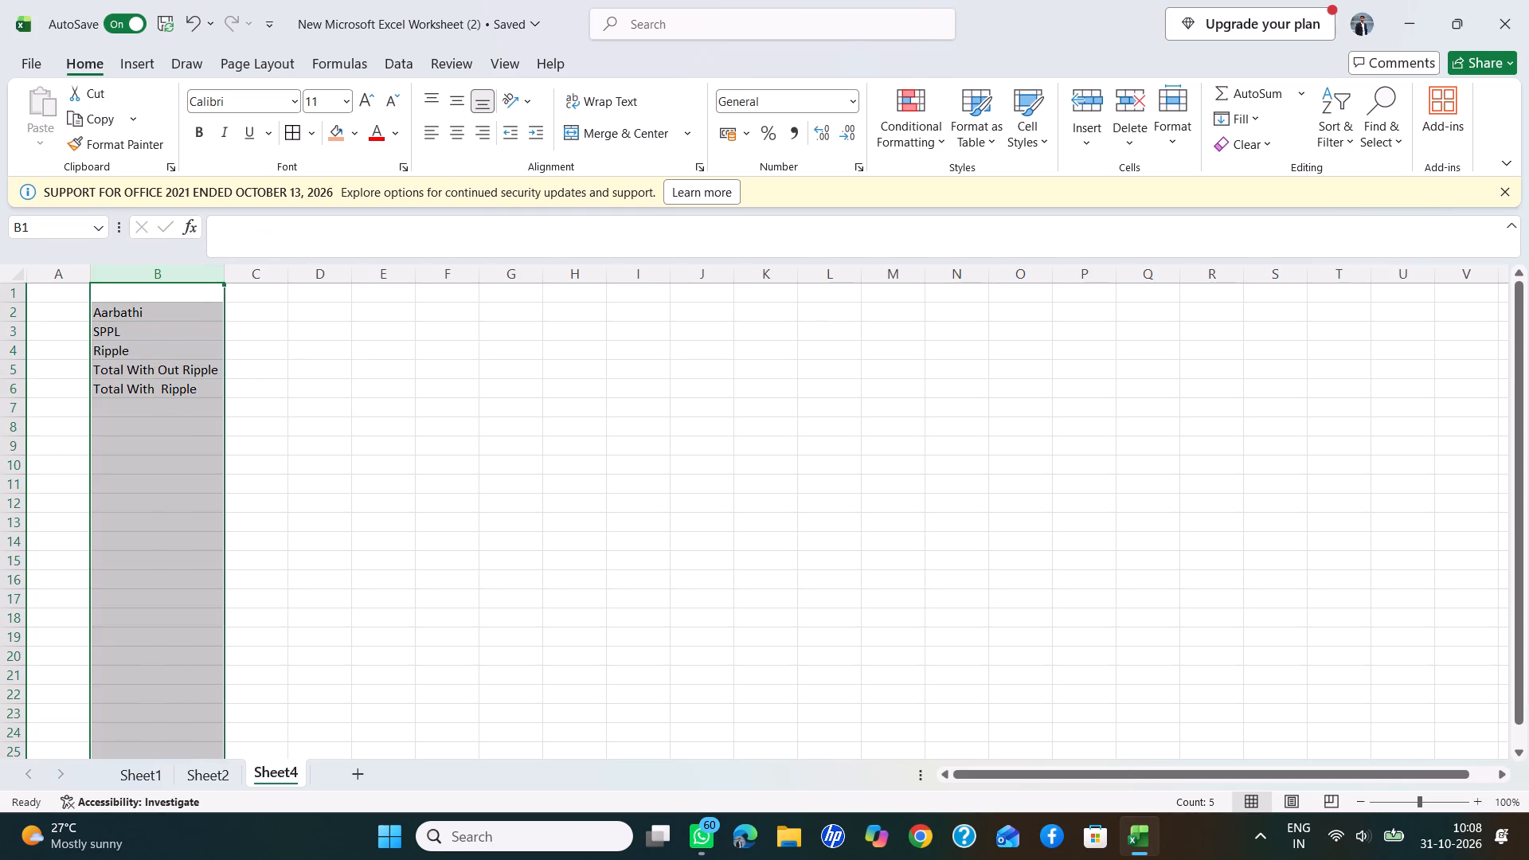
pyautogui.click(167, 389)
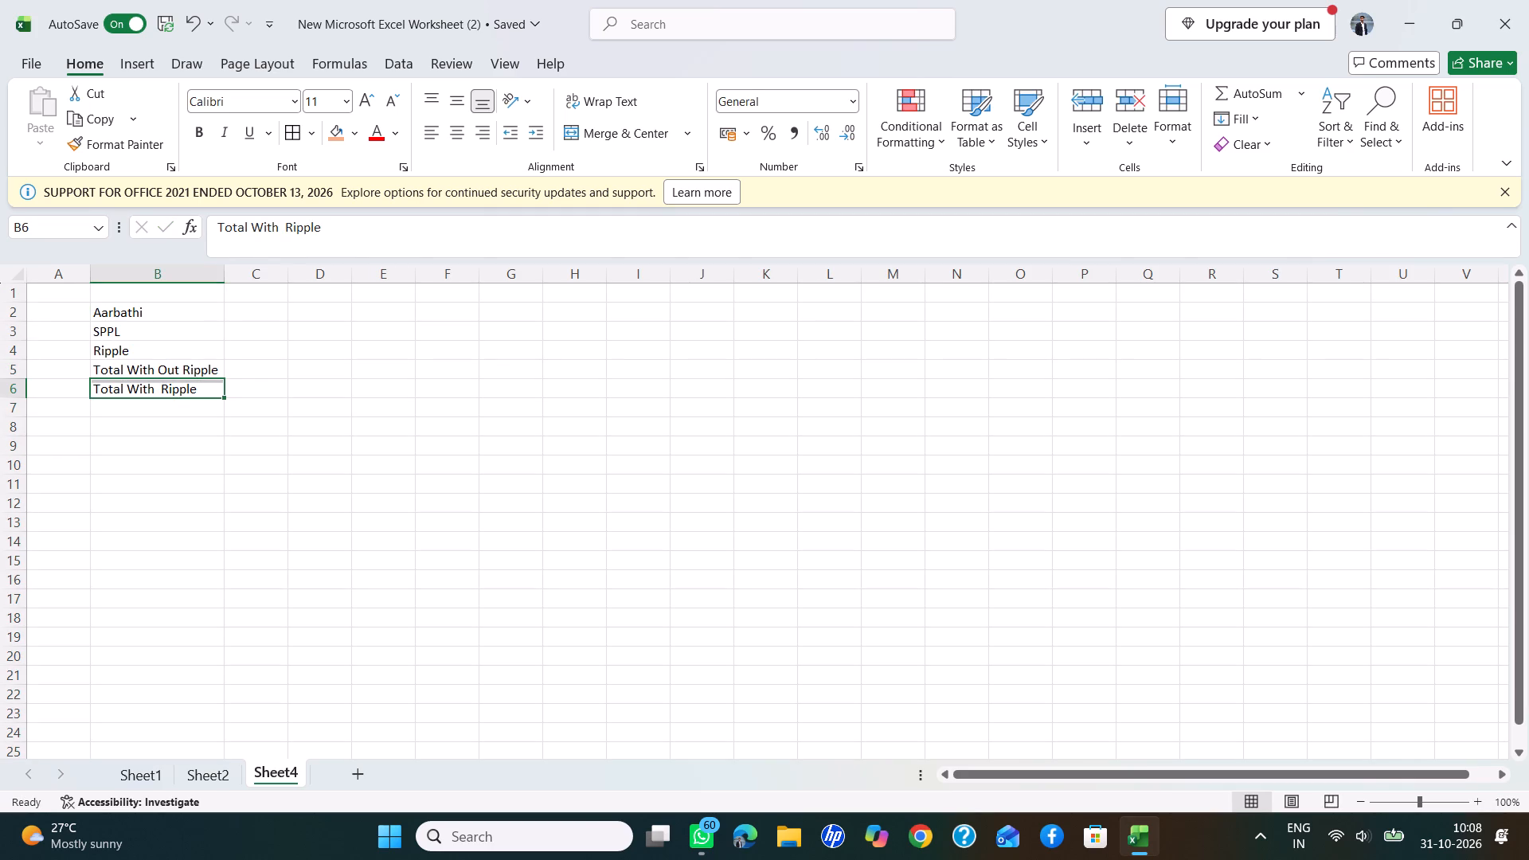
pyautogui.click(168, 312)
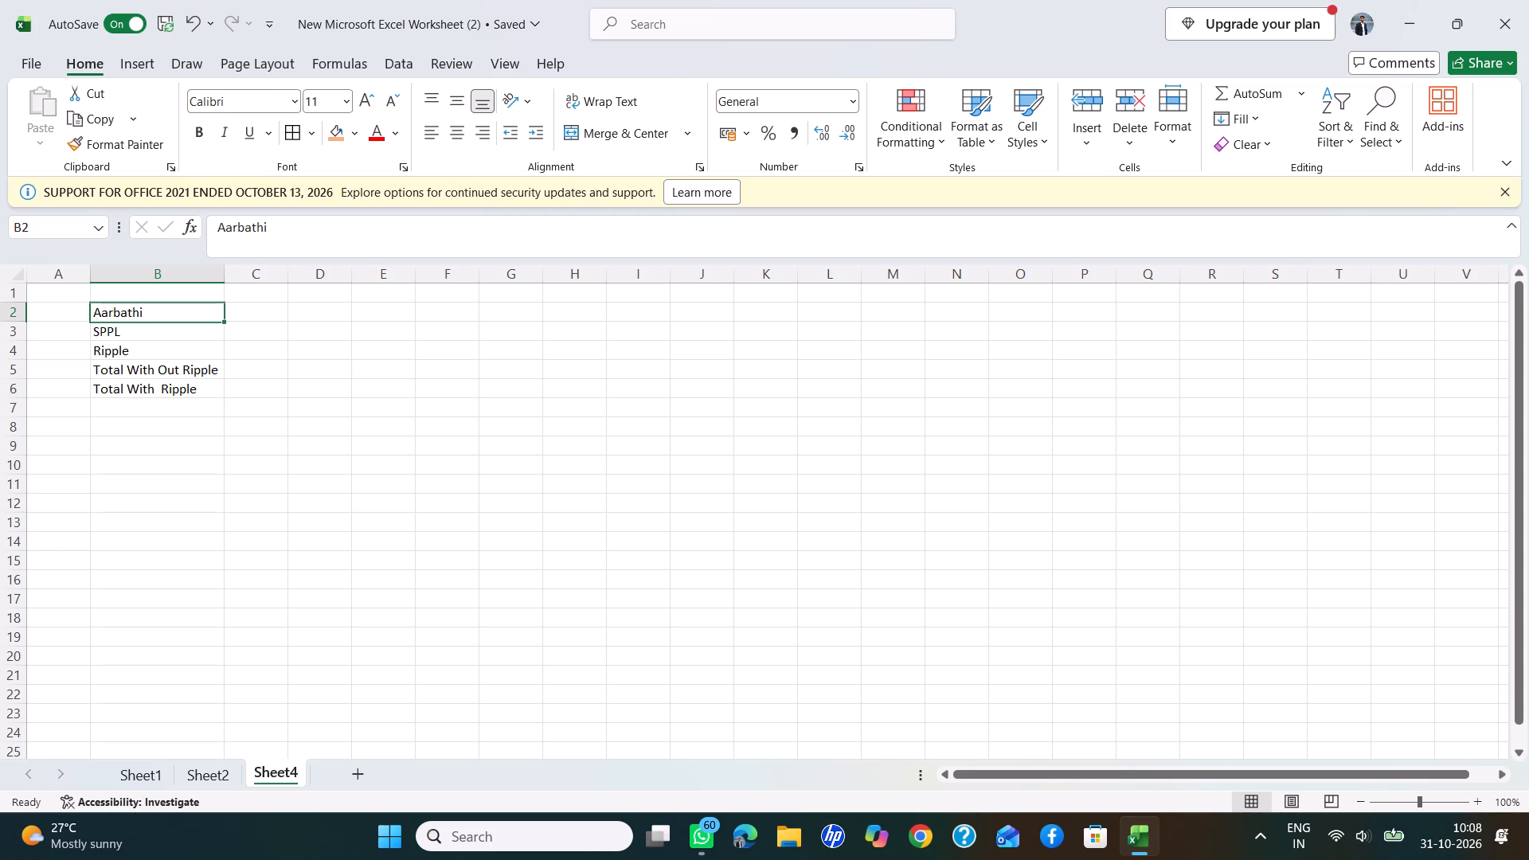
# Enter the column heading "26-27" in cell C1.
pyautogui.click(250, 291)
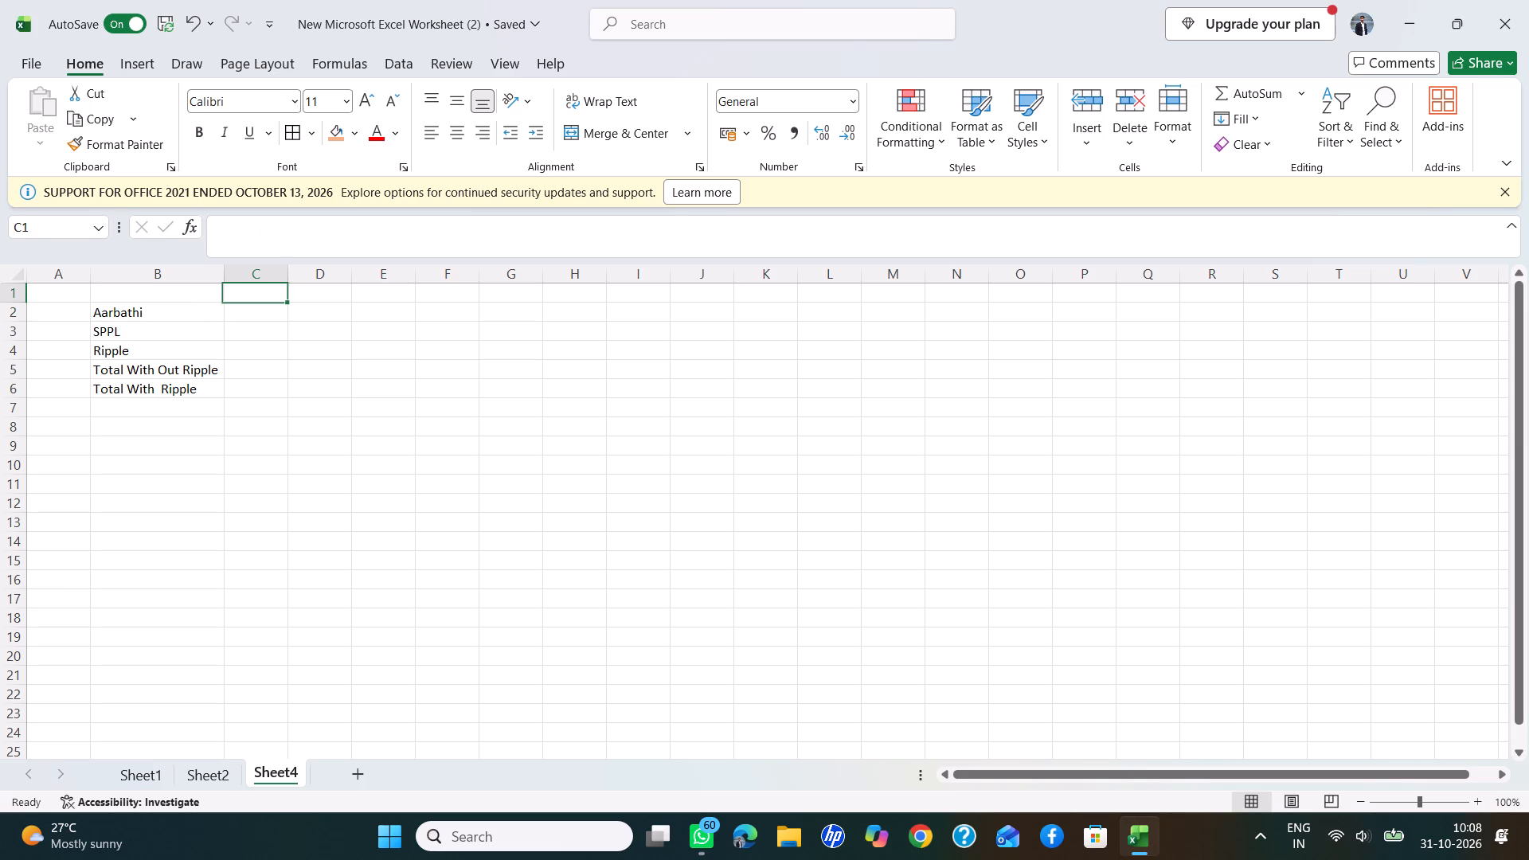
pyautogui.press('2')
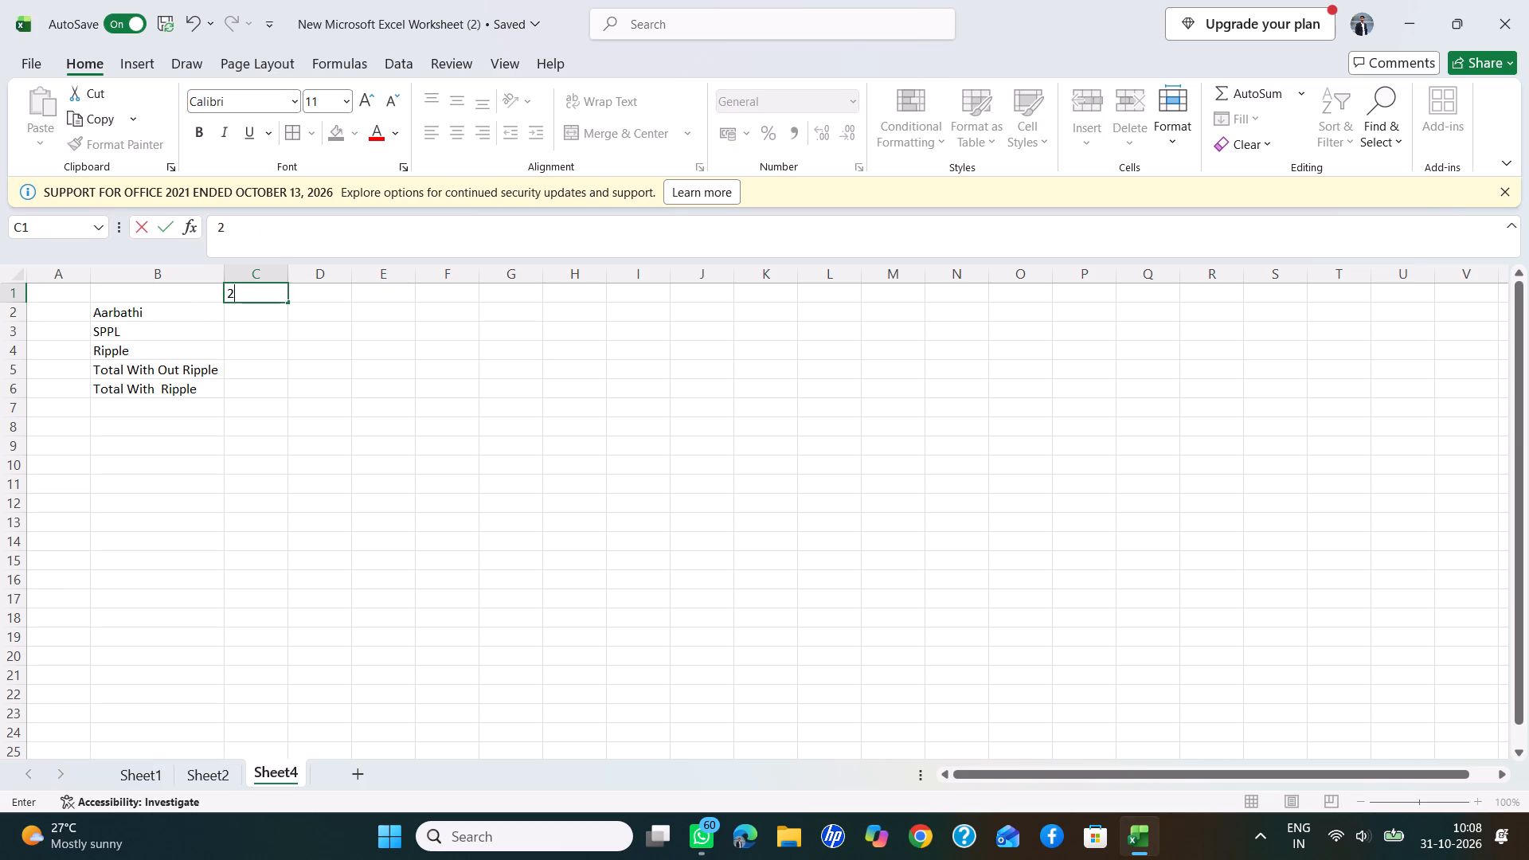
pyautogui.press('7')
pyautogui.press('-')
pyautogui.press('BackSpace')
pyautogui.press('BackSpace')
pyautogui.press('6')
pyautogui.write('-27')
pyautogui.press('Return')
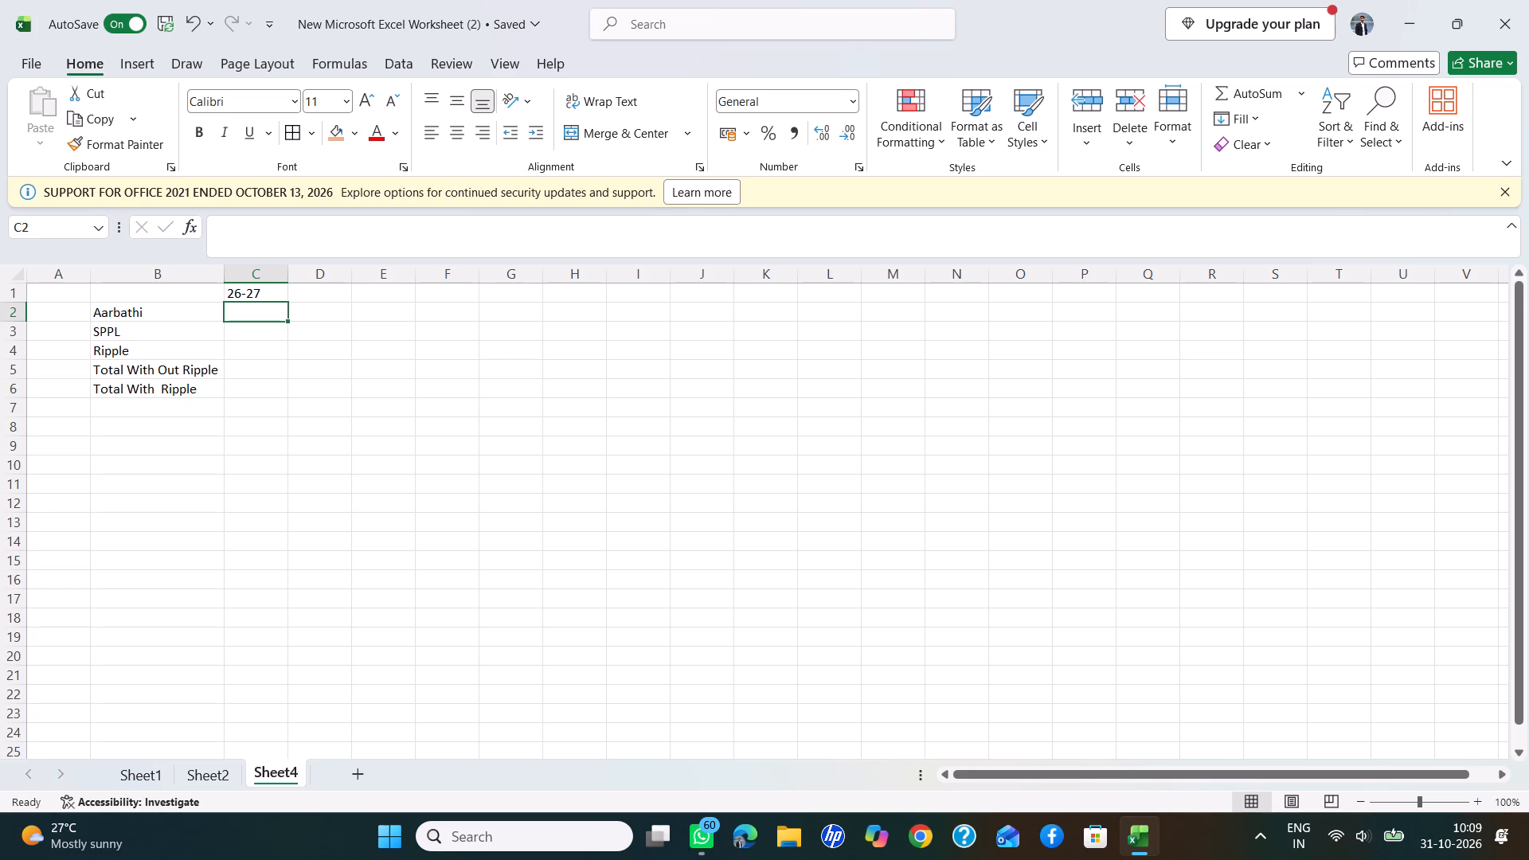
# Replace the heading in cell C1 with "26-27 PLAN", preceded by a space.
pyautogui.press('Up')
pyautogui.press('space')
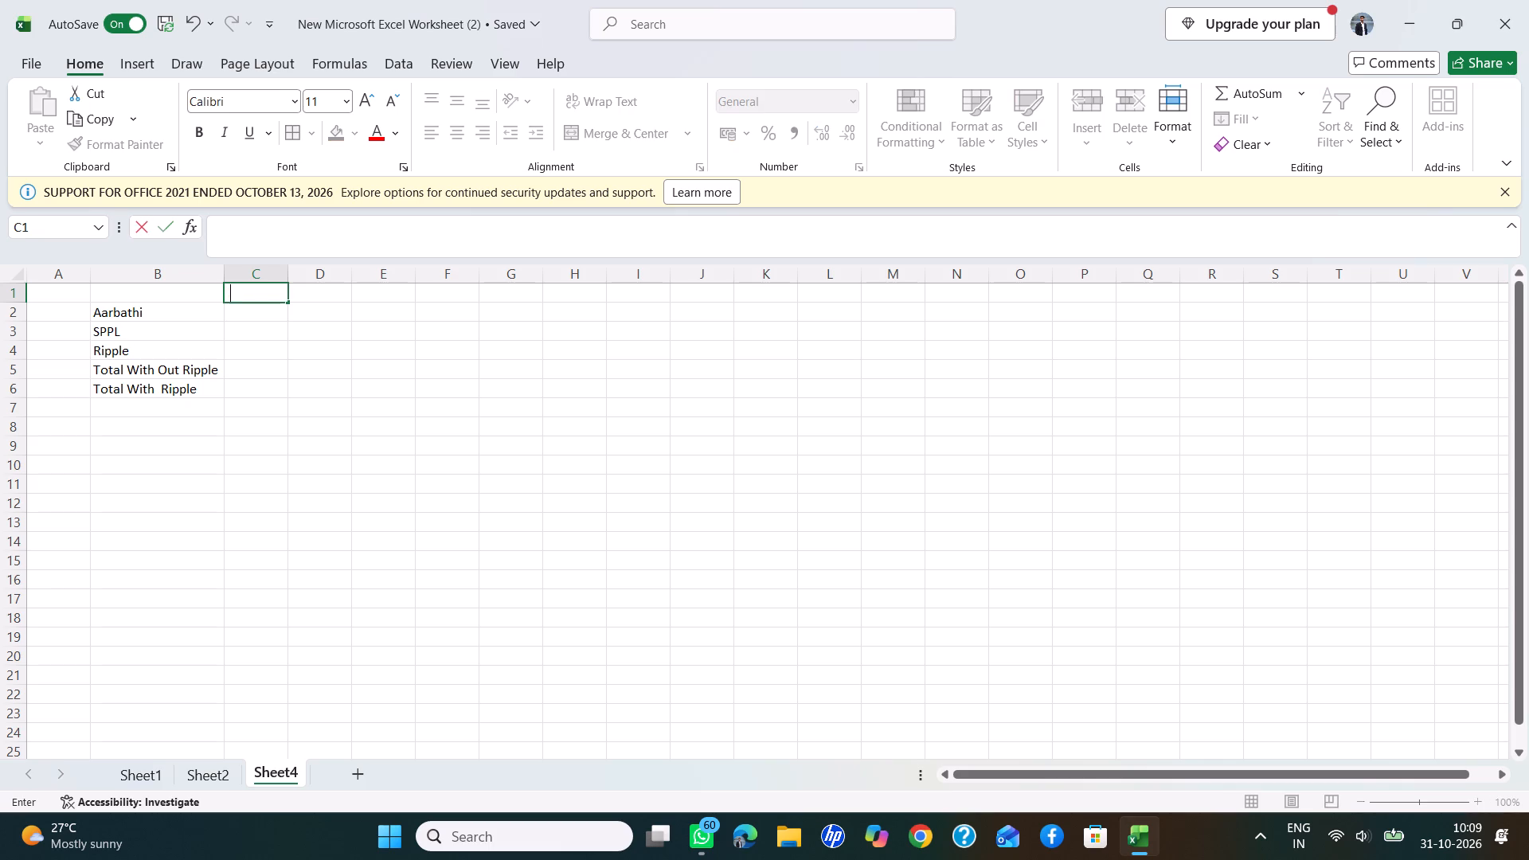
pyautogui.press('2')
pyautogui.write('6-27 PLAN')
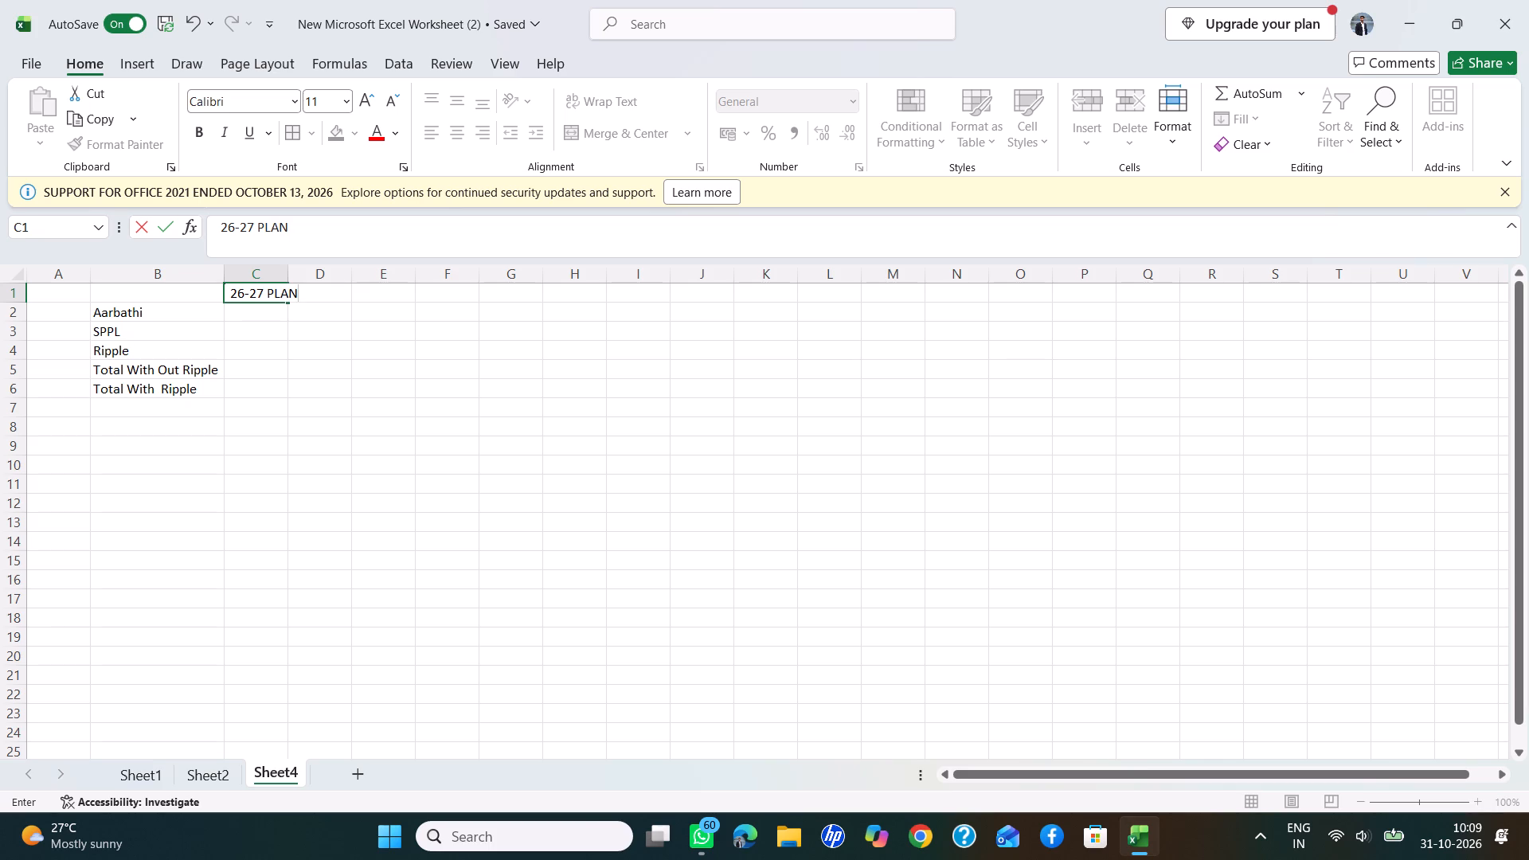
pyautogui.click(329, 288)
pyautogui.click(275, 313)
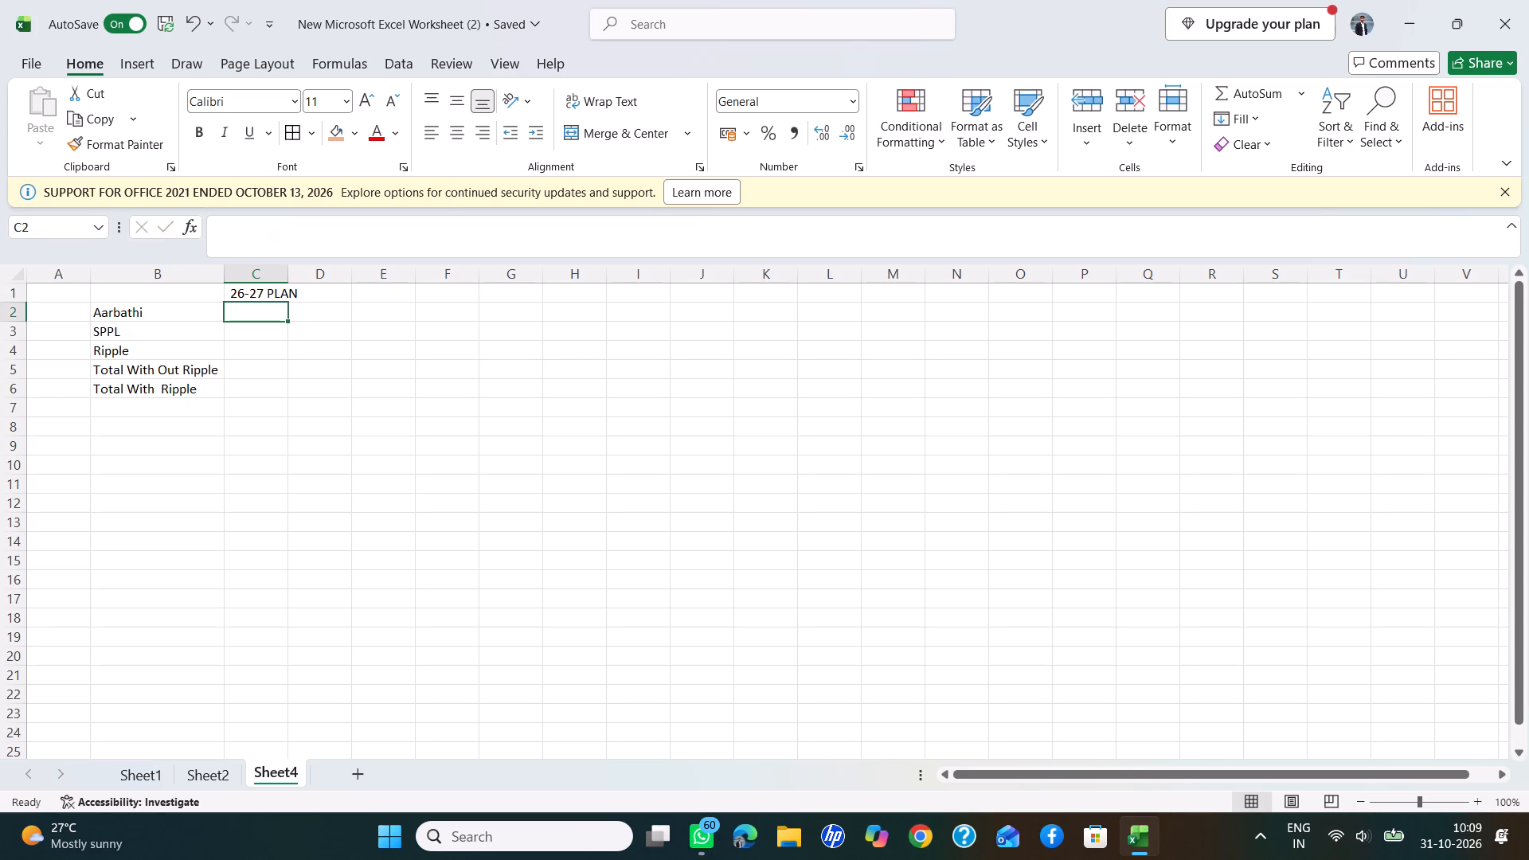
# Increase the height of heading row 1 to a little more than double its default height.
pyautogui.click(269, 292)
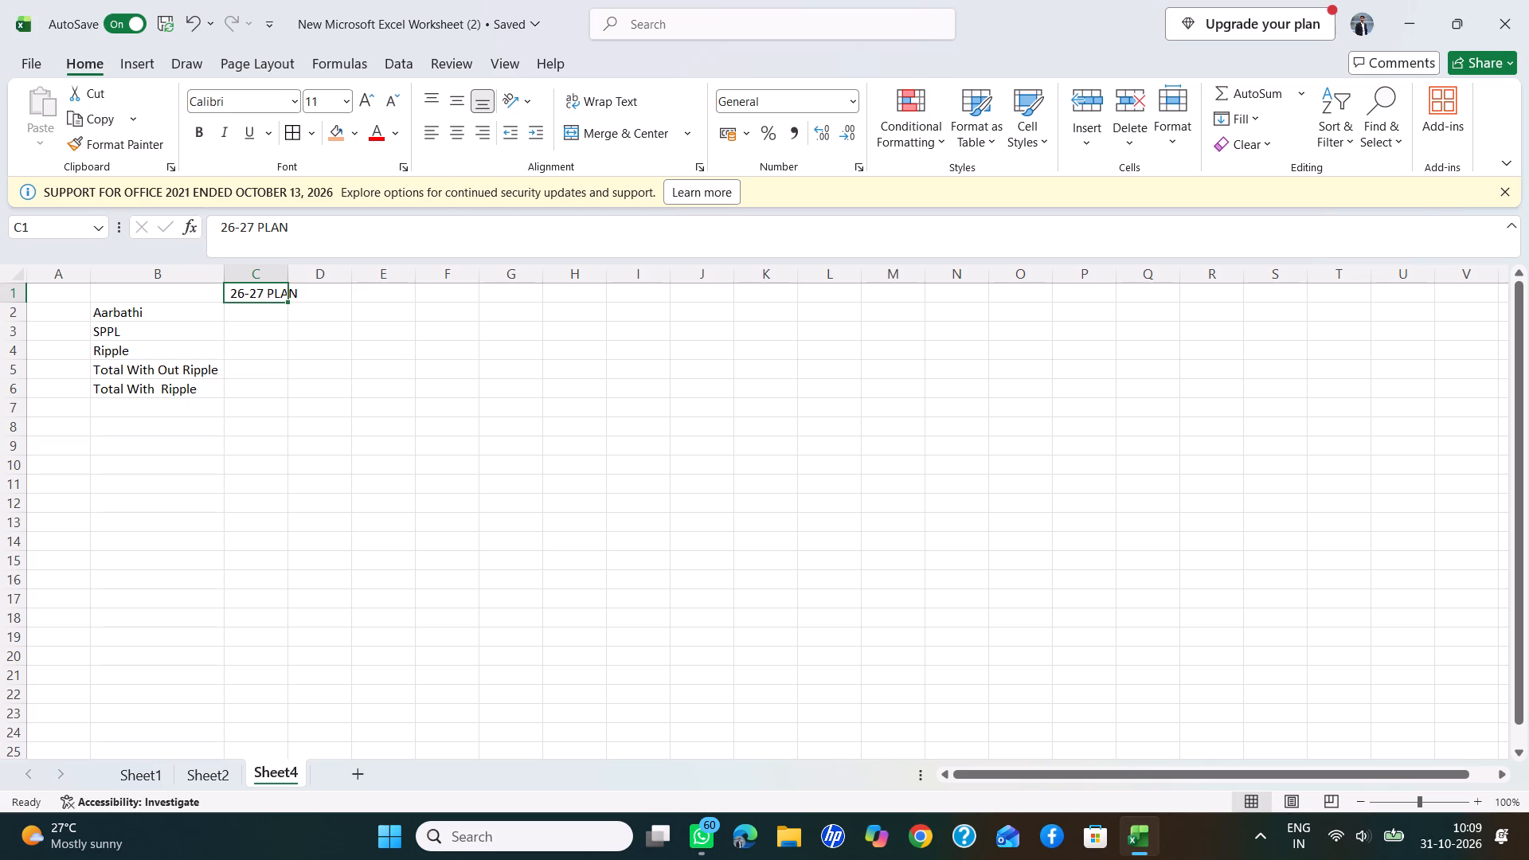
pyautogui.click(24, 303)
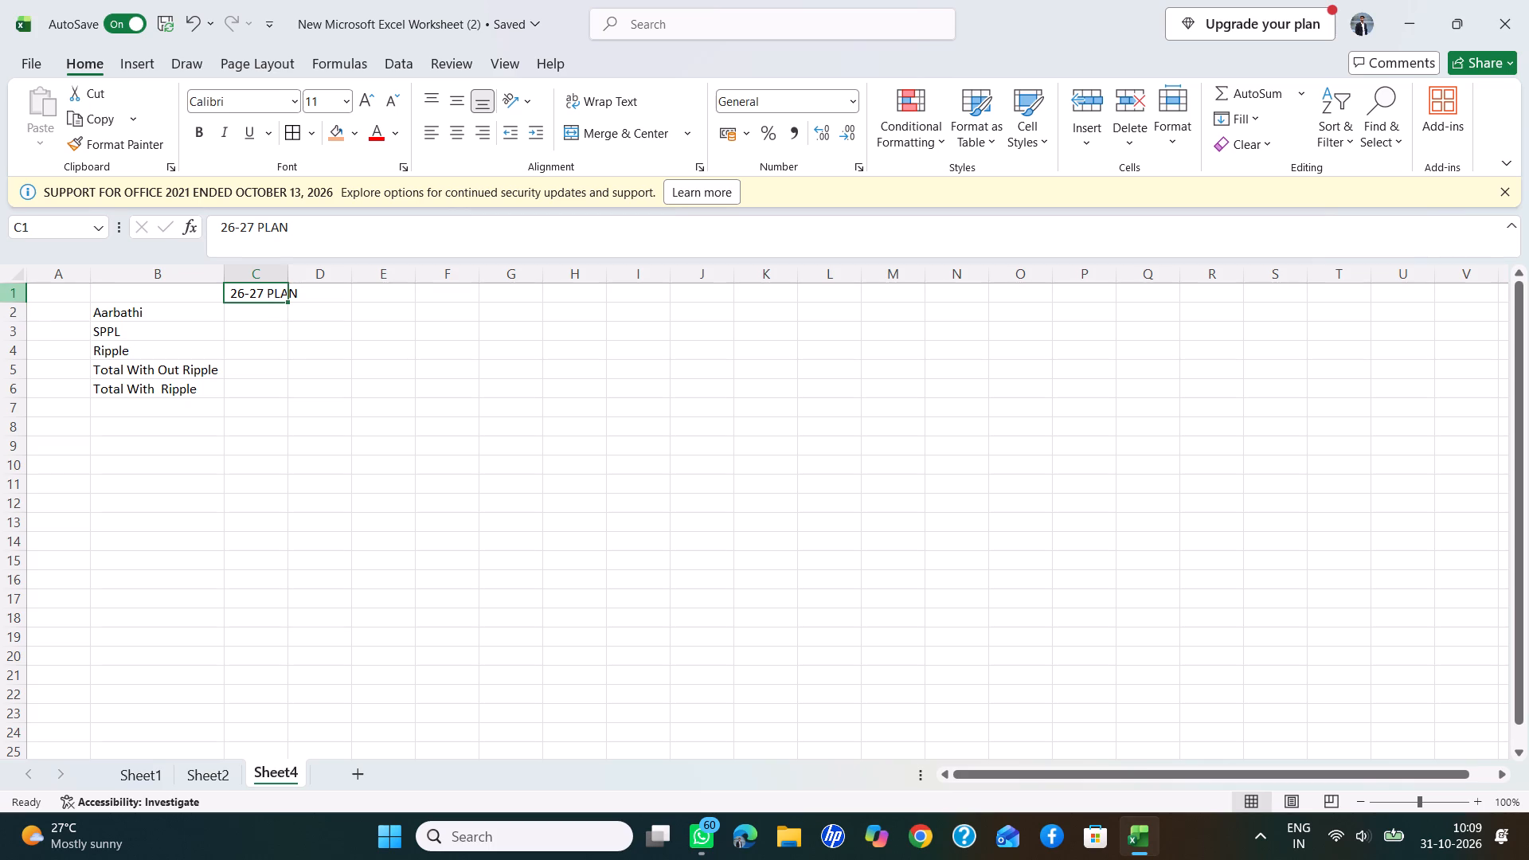
pyautogui.click(13, 303)
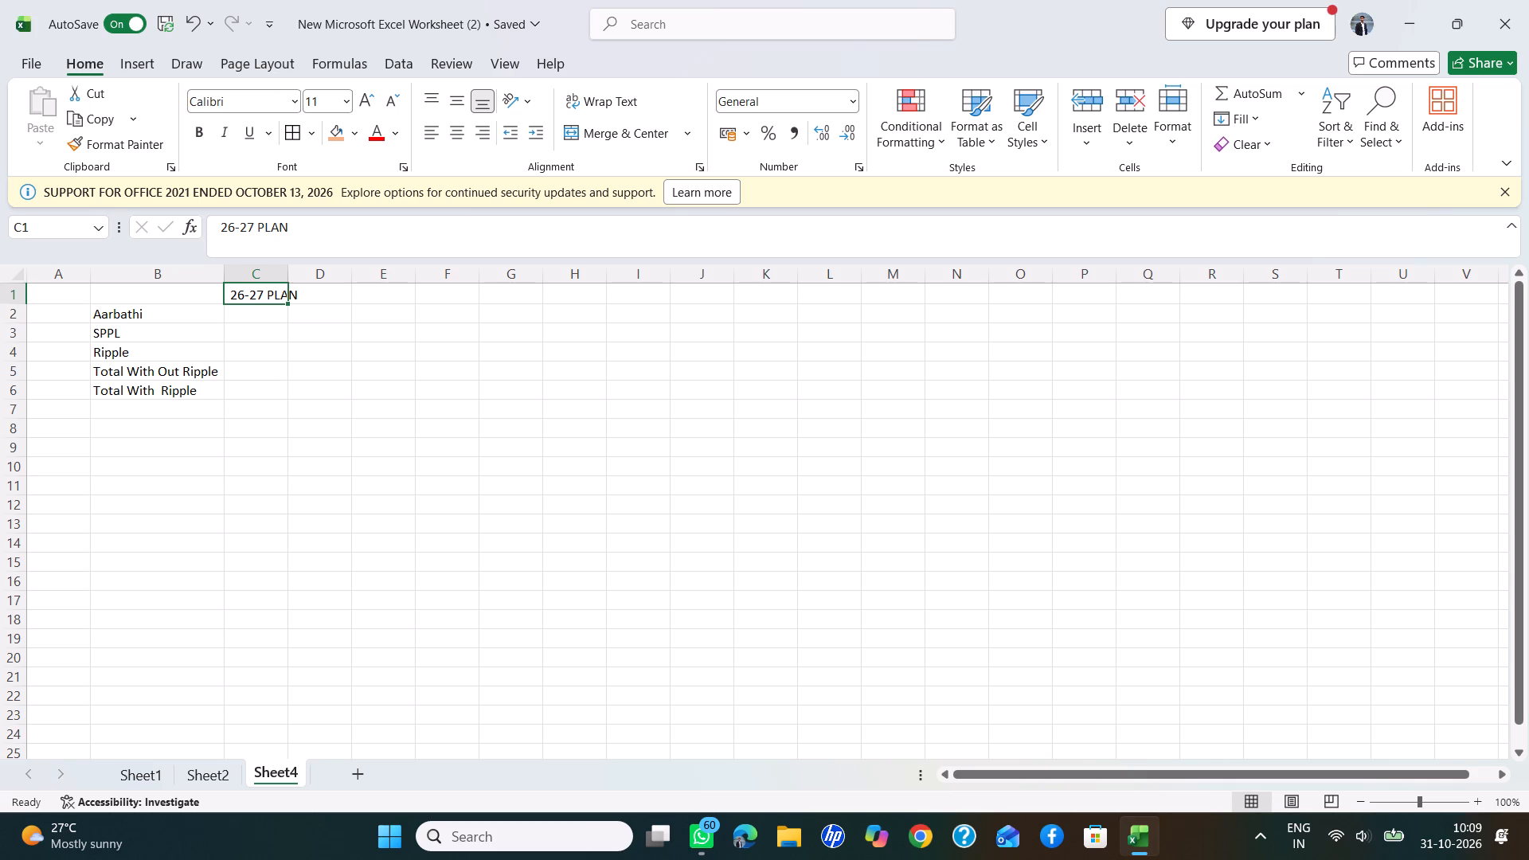
pyautogui.moveTo(20, 300); pyautogui.dragTo(18, 303)
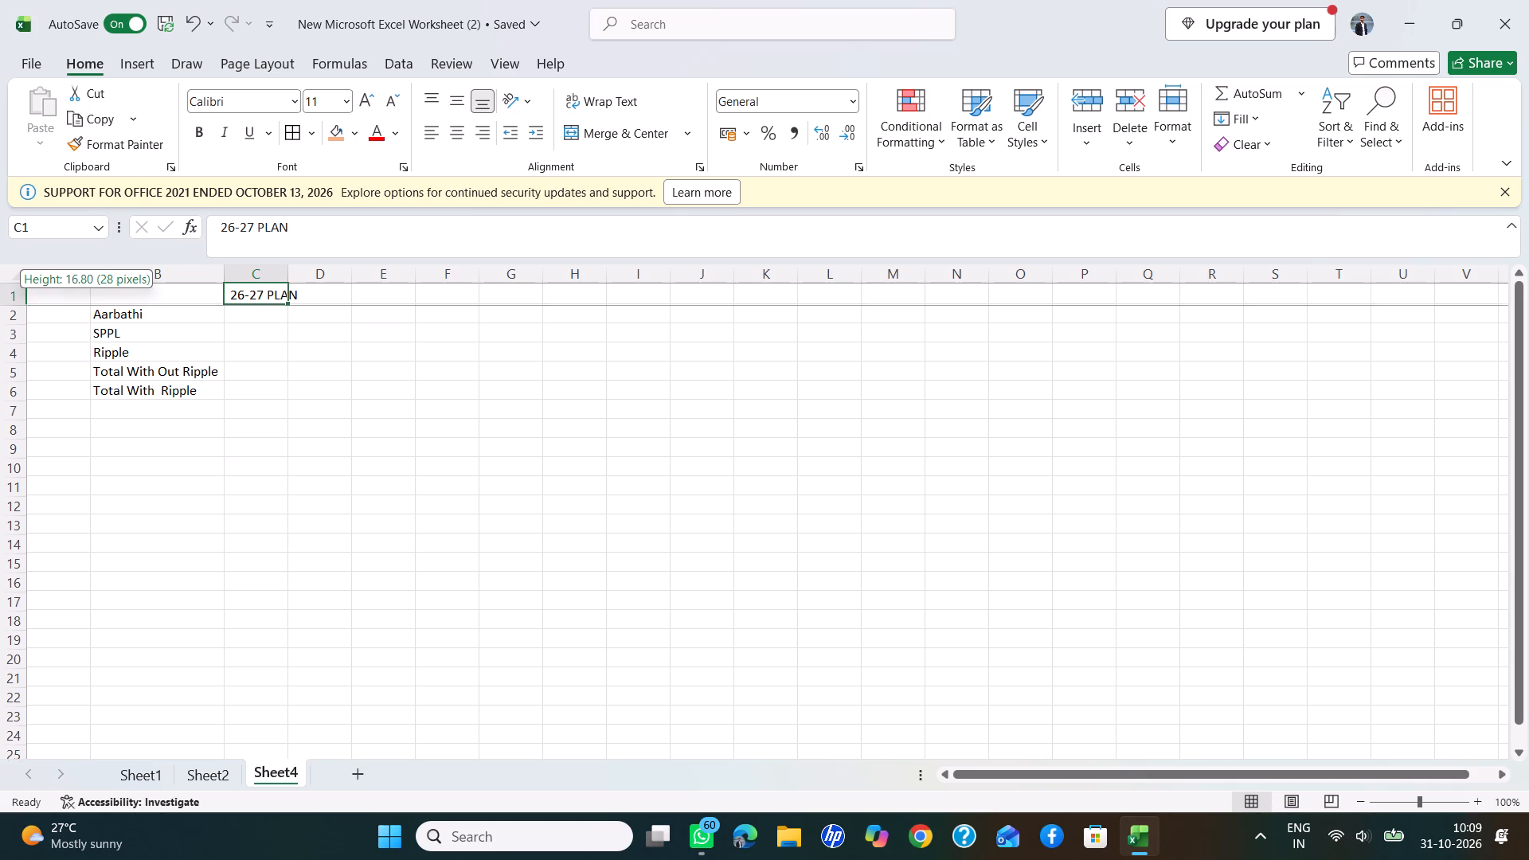
pyautogui.moveTo(18, 303); pyautogui.dragTo(18, 324)
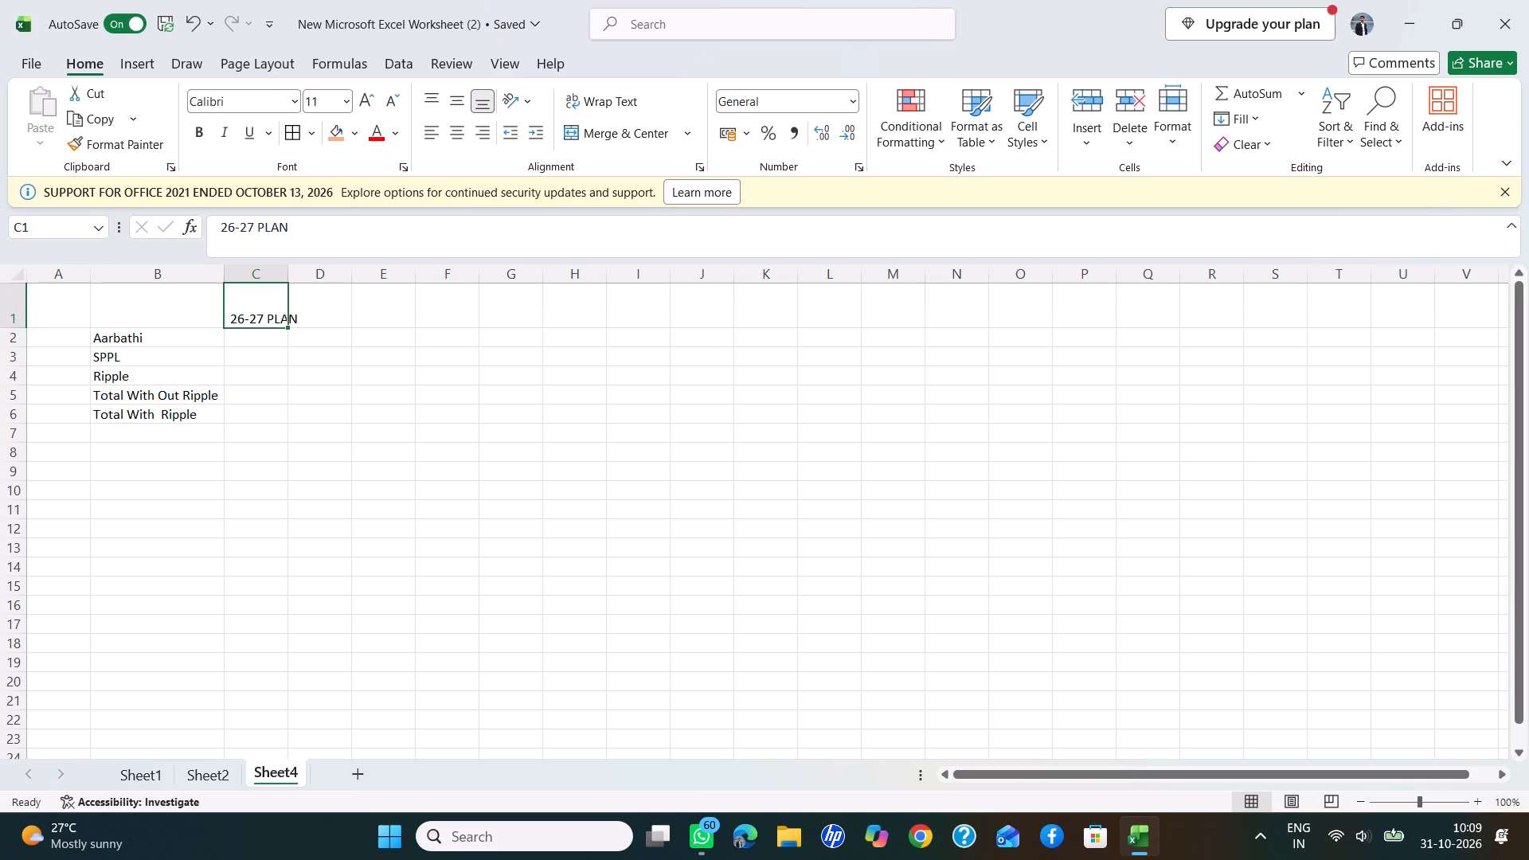
pyautogui.click(256, 294)
# Clear the column heading from cell C1, leaving the cell empty.
pyautogui.moveTo(252, 326); pyautogui.dragTo(249, 314)
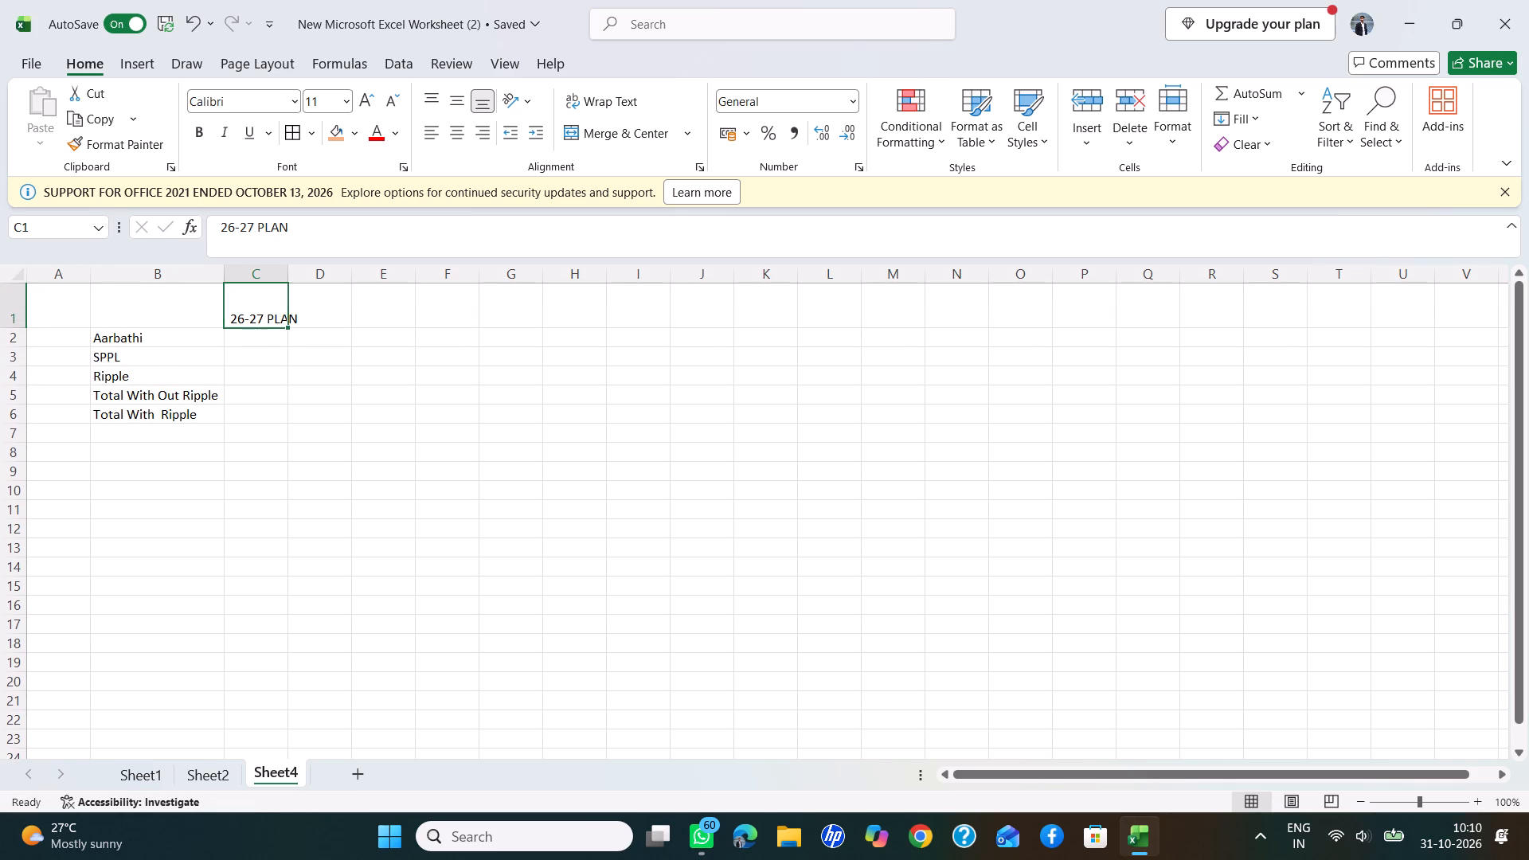
pyautogui.click(249, 314)
pyautogui.press('BackSpace')
pyautogui.click(236, 287)
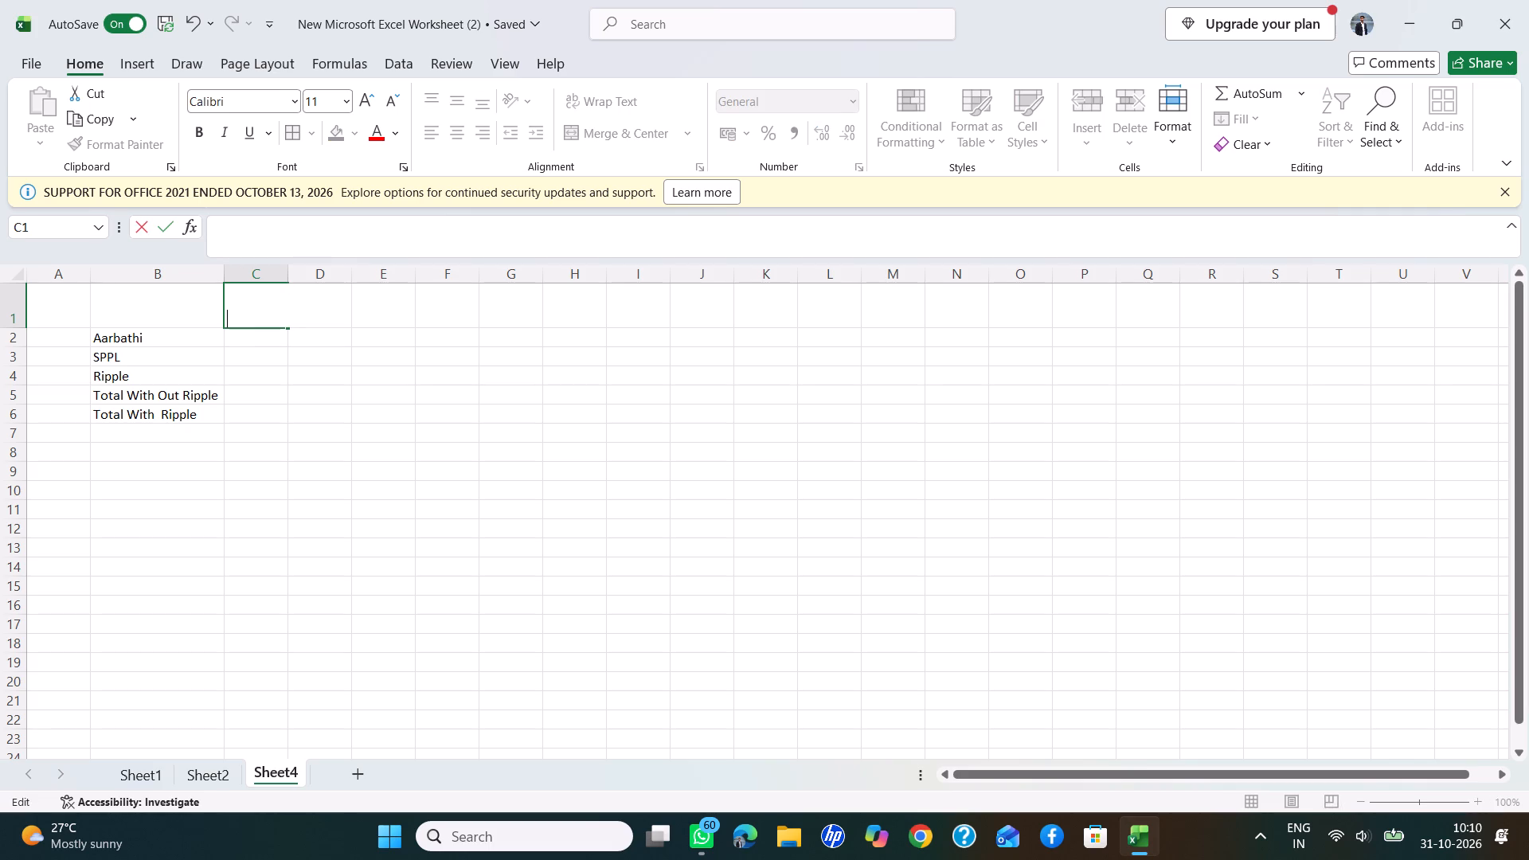
pyautogui.click(236, 287)
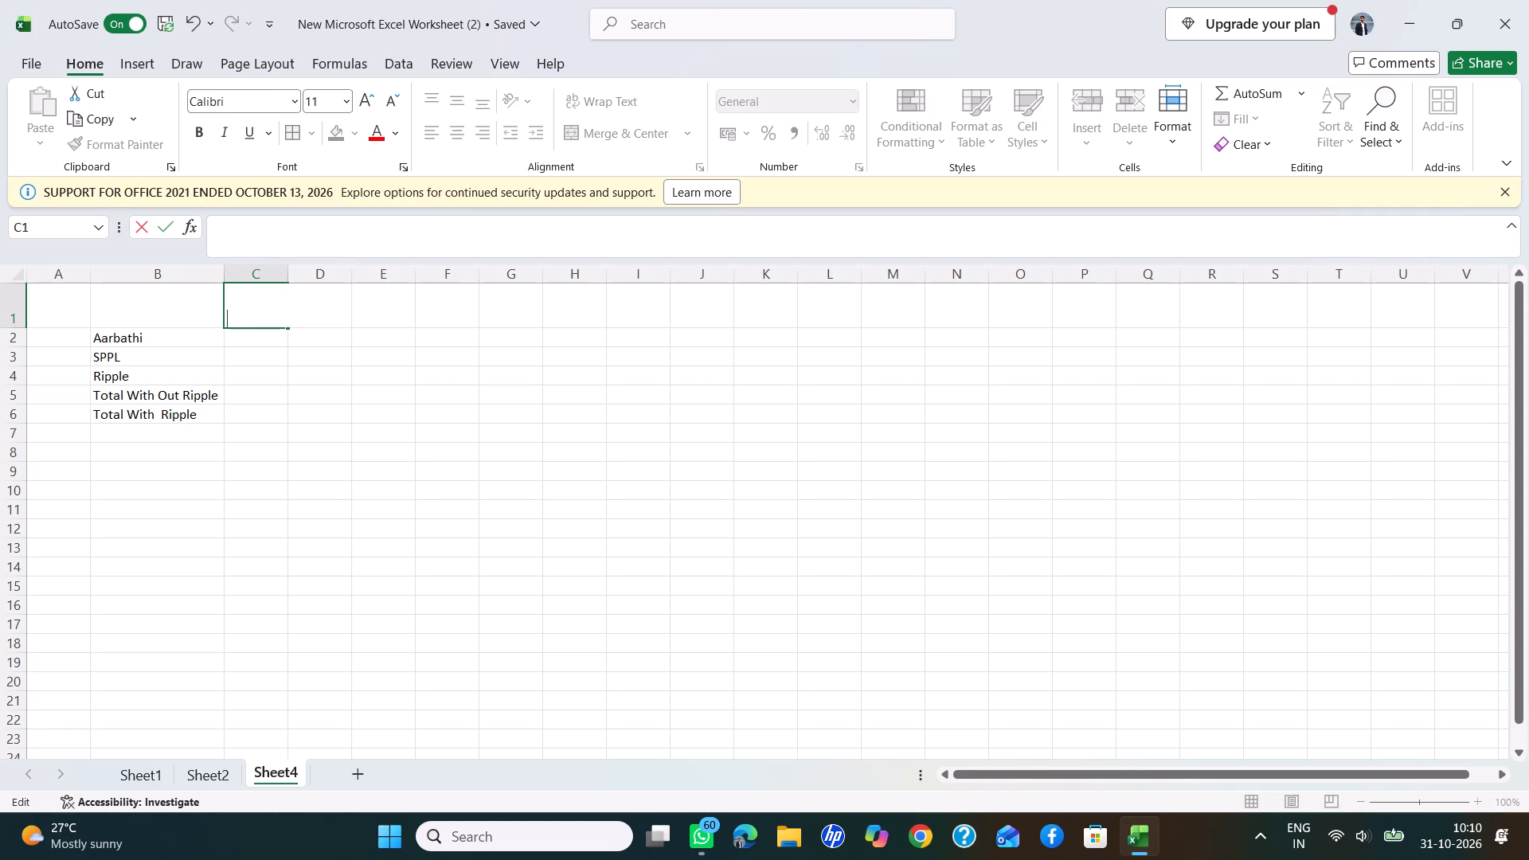
pyautogui.doubleClick(234, 289)
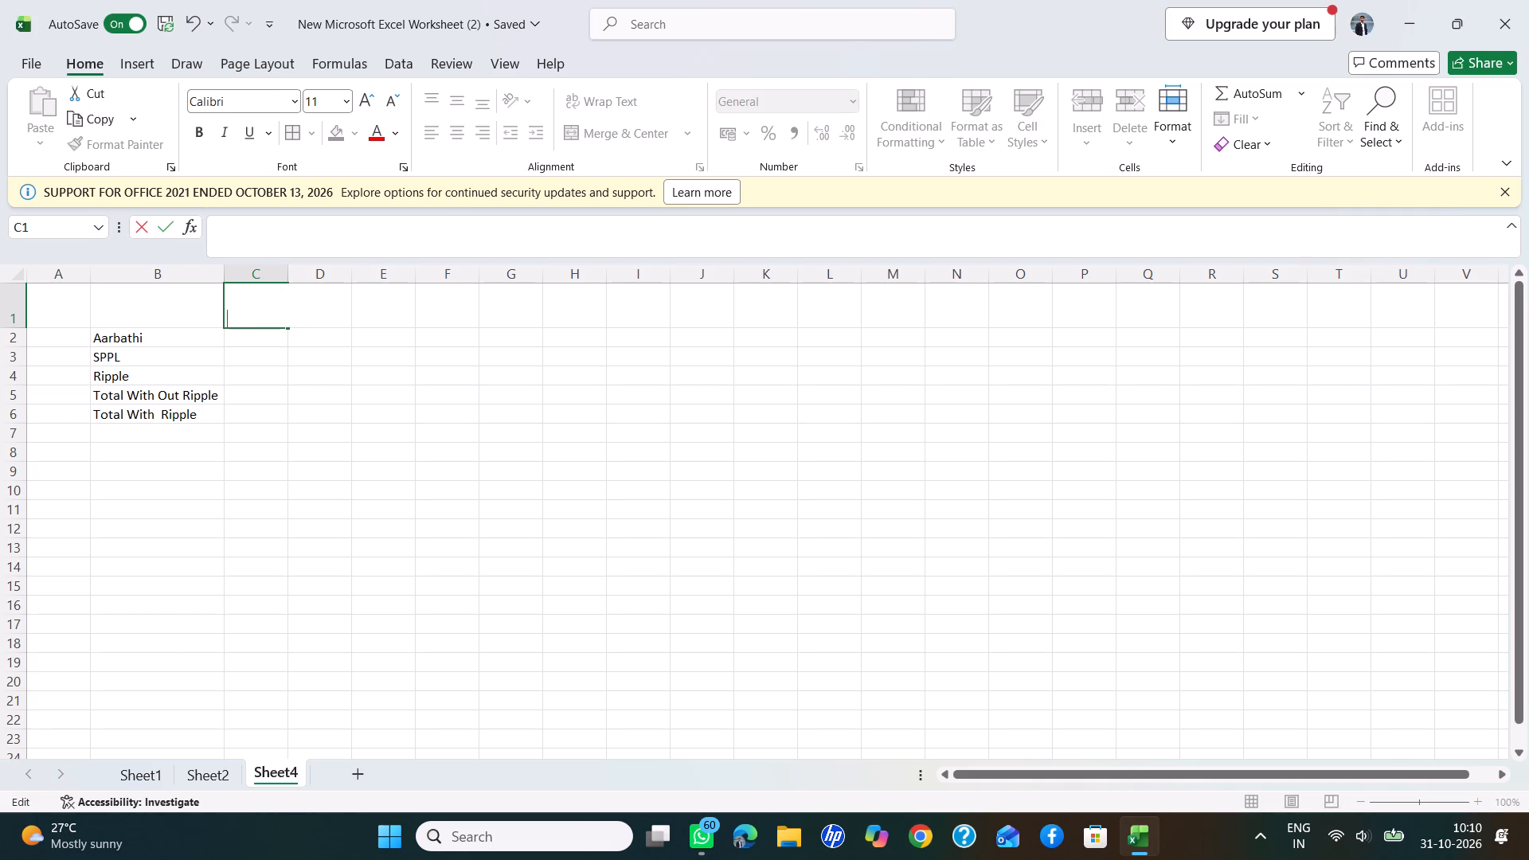
pyautogui.tripleClick(234, 289)
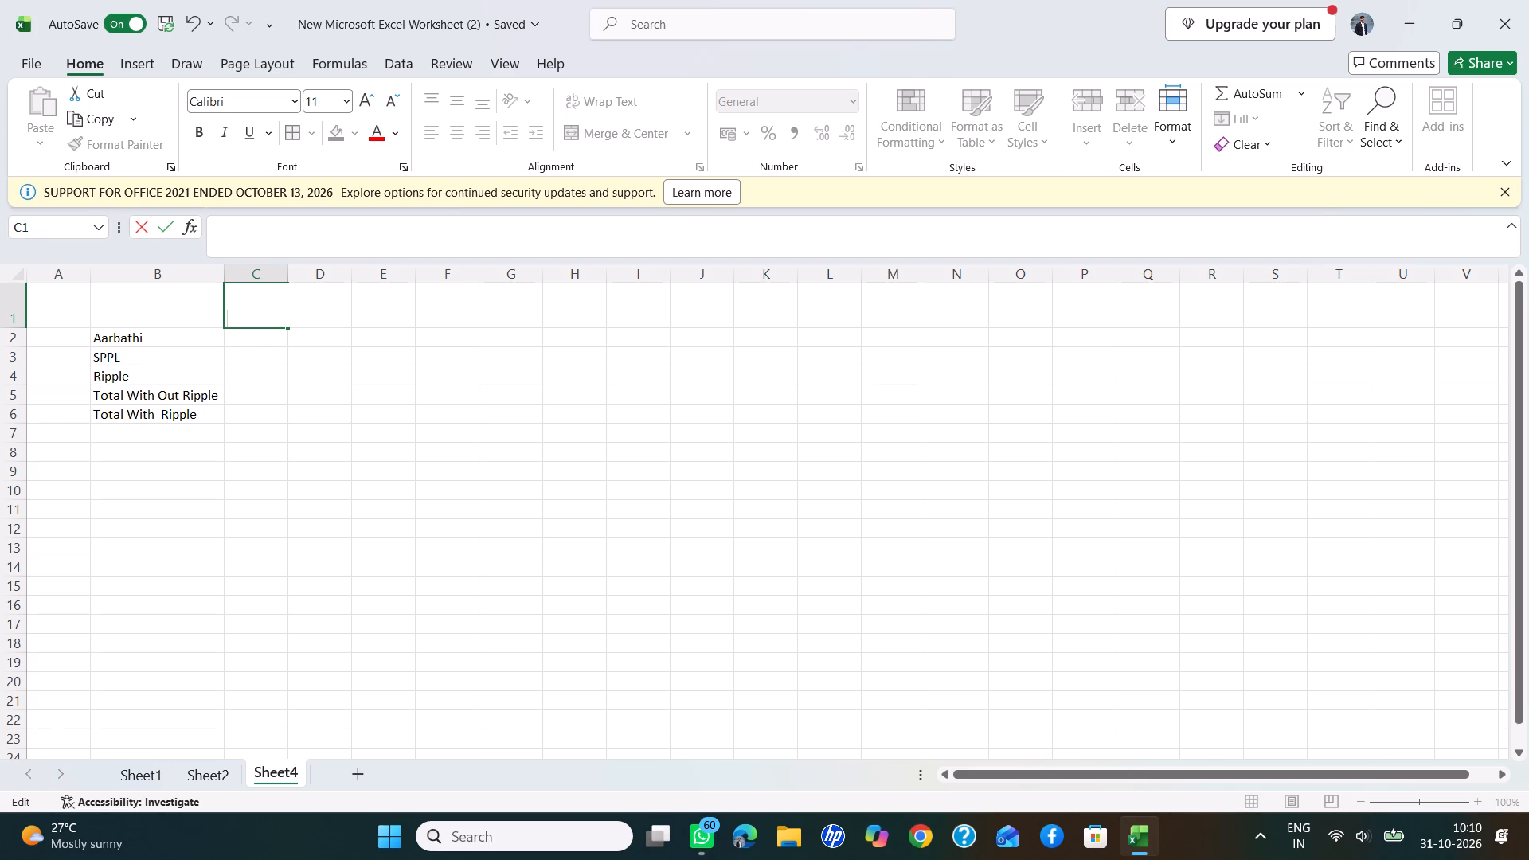
pyautogui.doubleClick(234, 289)
pyautogui.moveTo(234, 289); pyautogui.dragTo(172, 290)
pyautogui.click(172, 290)
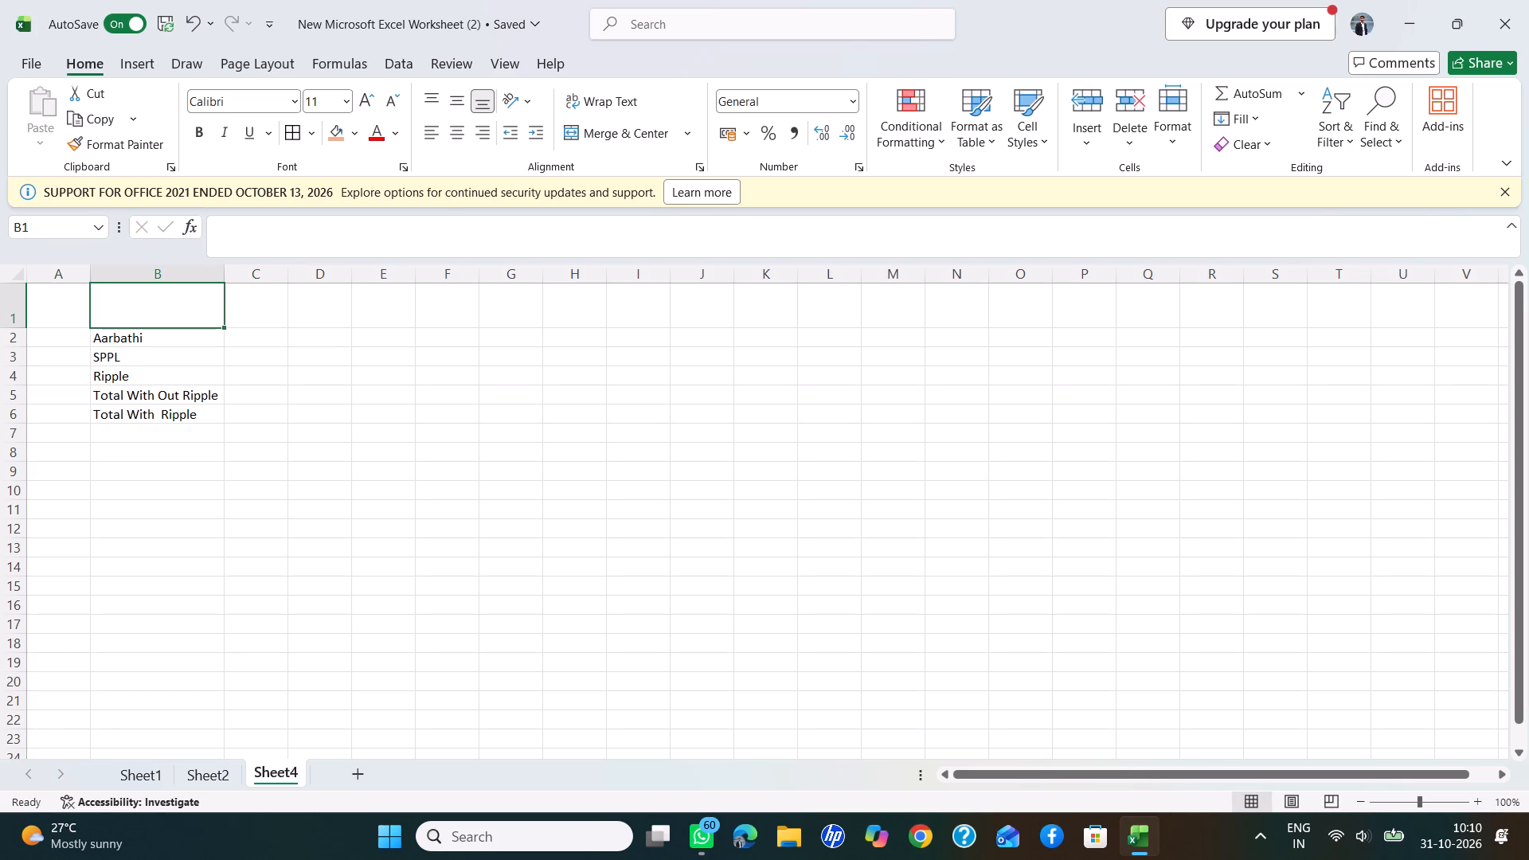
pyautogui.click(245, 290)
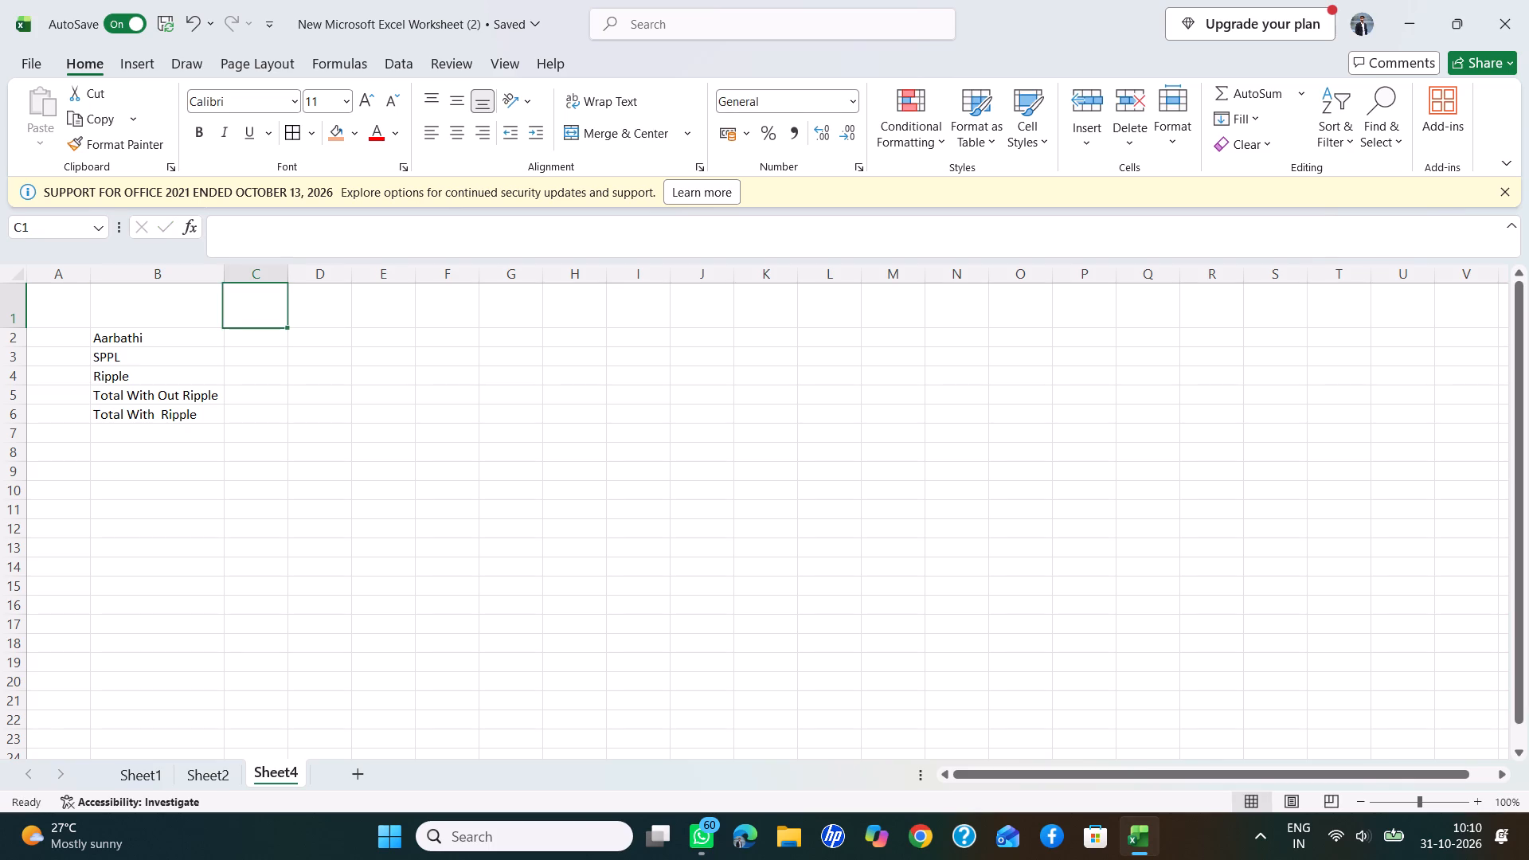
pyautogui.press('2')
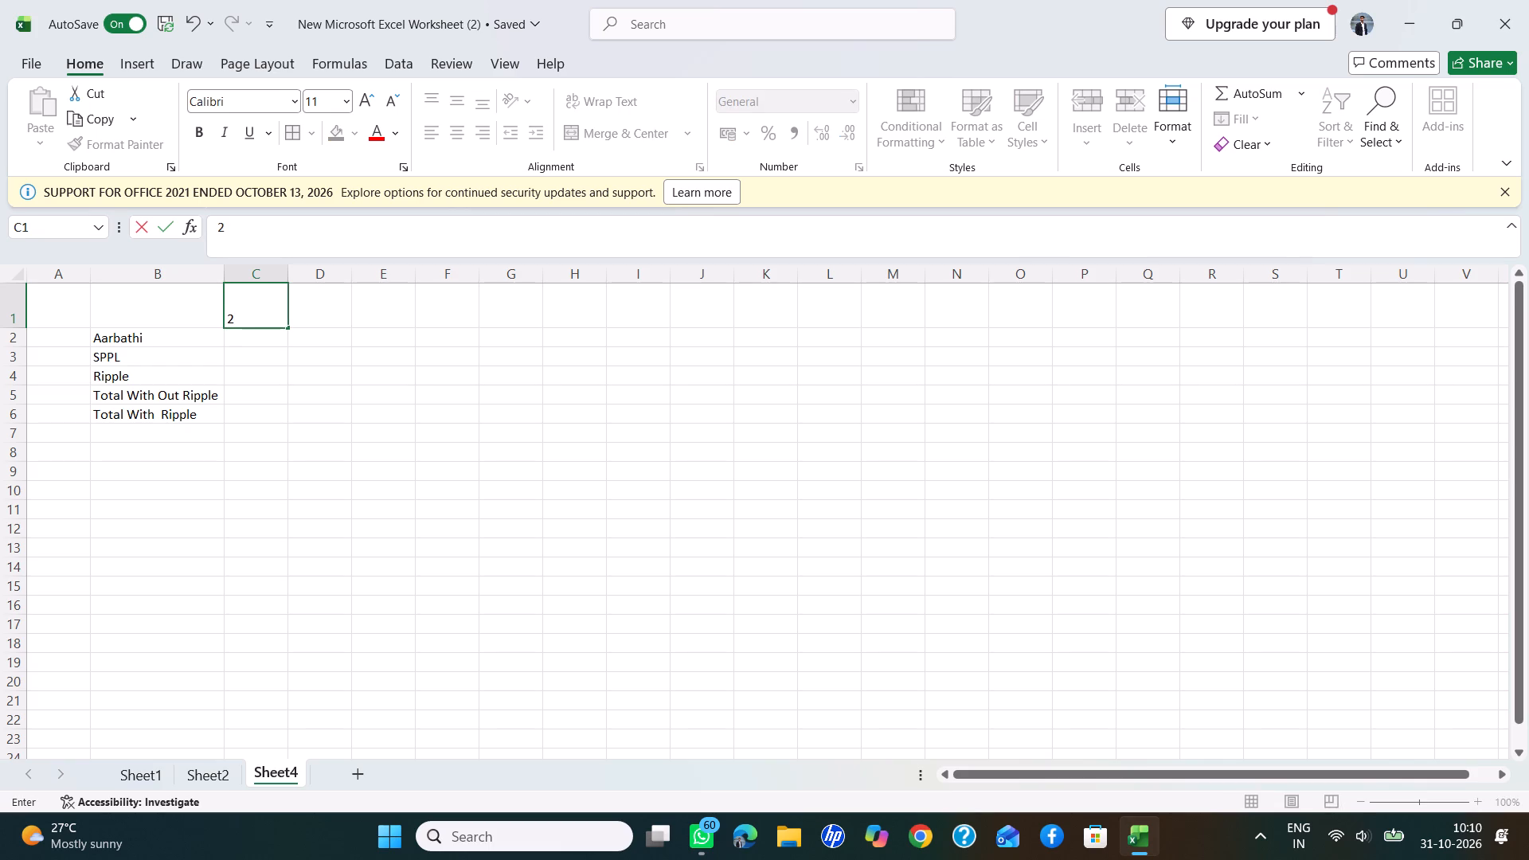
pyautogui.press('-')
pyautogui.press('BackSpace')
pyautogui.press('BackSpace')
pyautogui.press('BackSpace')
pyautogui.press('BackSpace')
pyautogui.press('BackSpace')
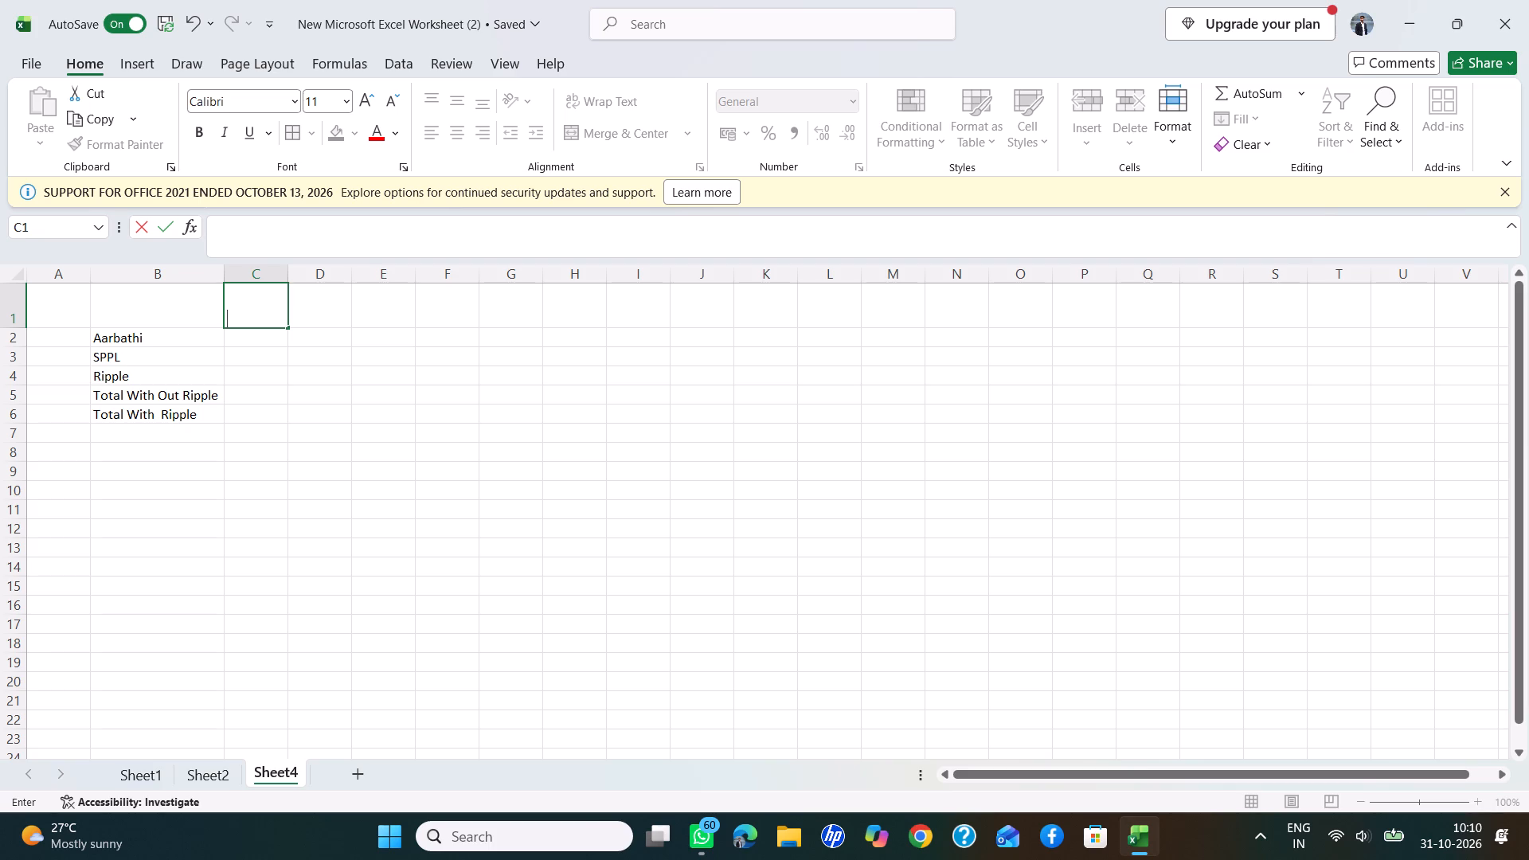
# Enter the column heading "26-27" in cell C1 without a leading space.
pyautogui.doubleClick(245, 291)
pyautogui.write('26')
pyautogui.press('-')
pyautogui.press('2')
pyautogui.press('7')
pyautogui.press('Return')
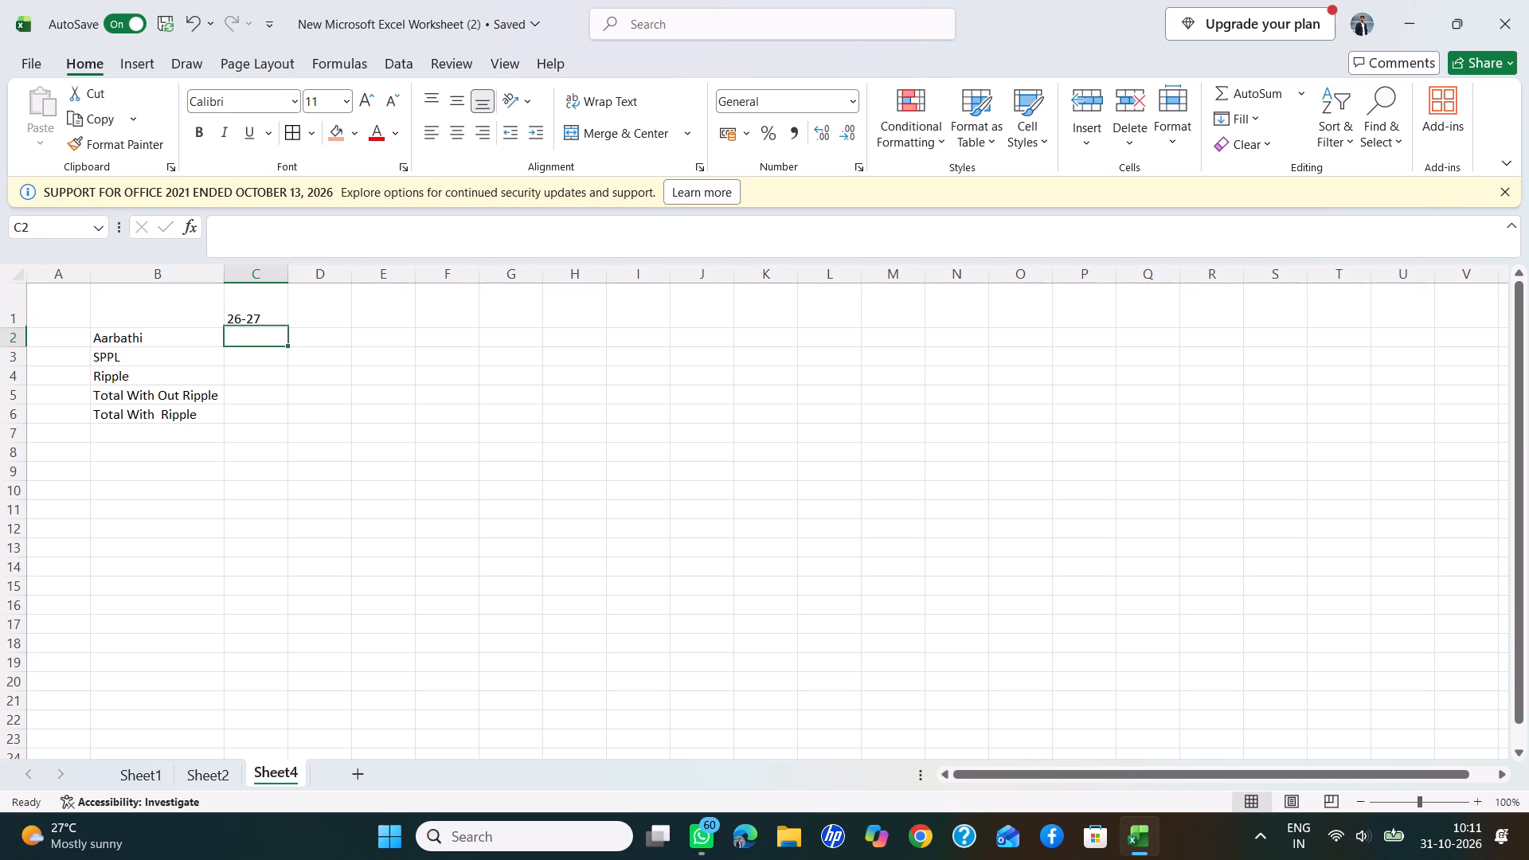
# Clear the heading in cell C1 for a fresh entry.
pyautogui.click(249, 324)
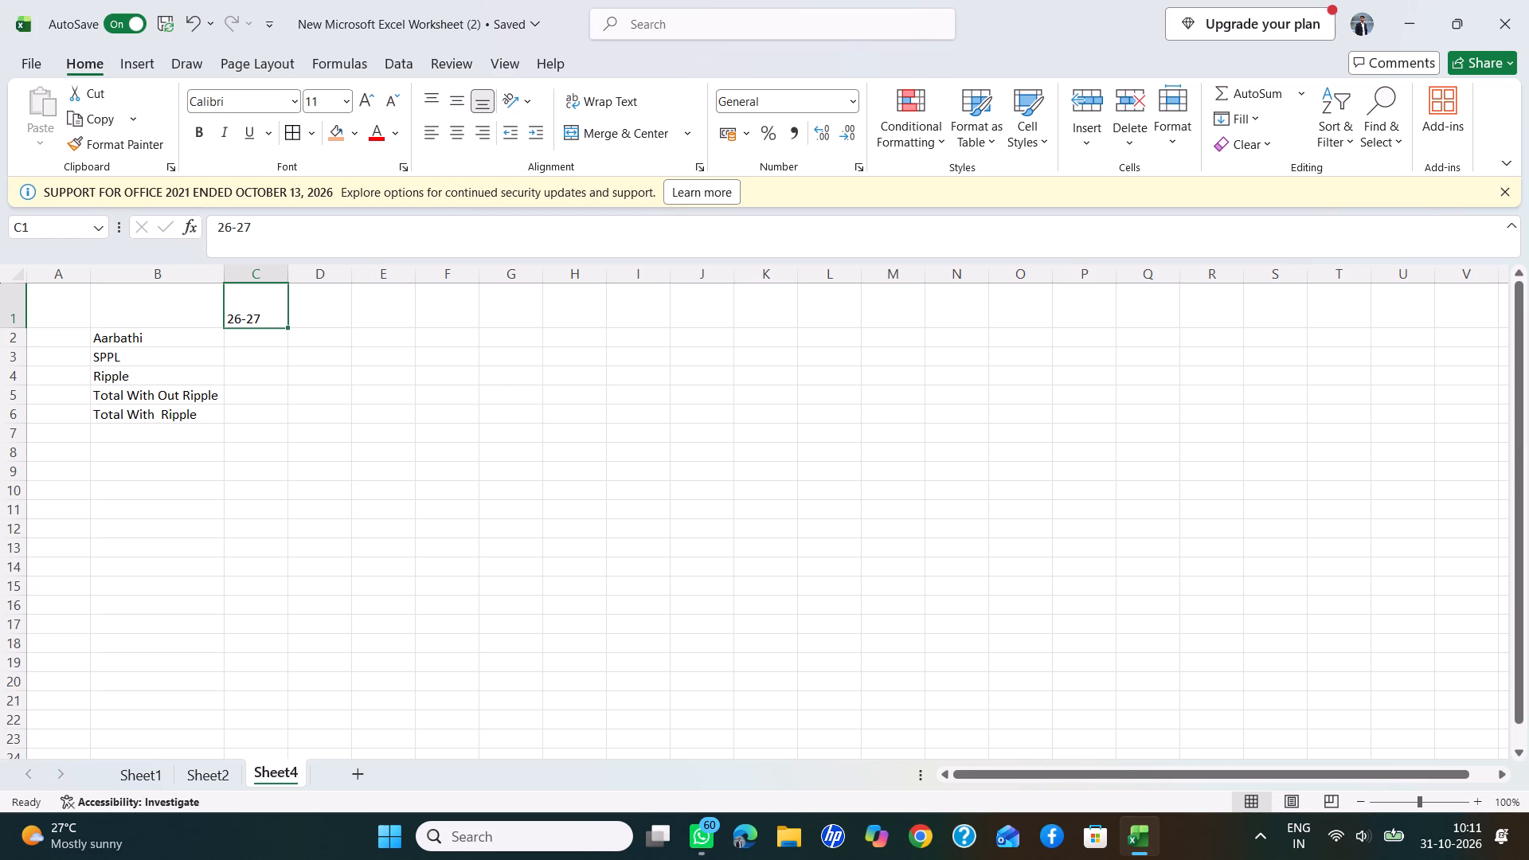
pyautogui.click(249, 324)
pyautogui.hotkey('shift', '@')
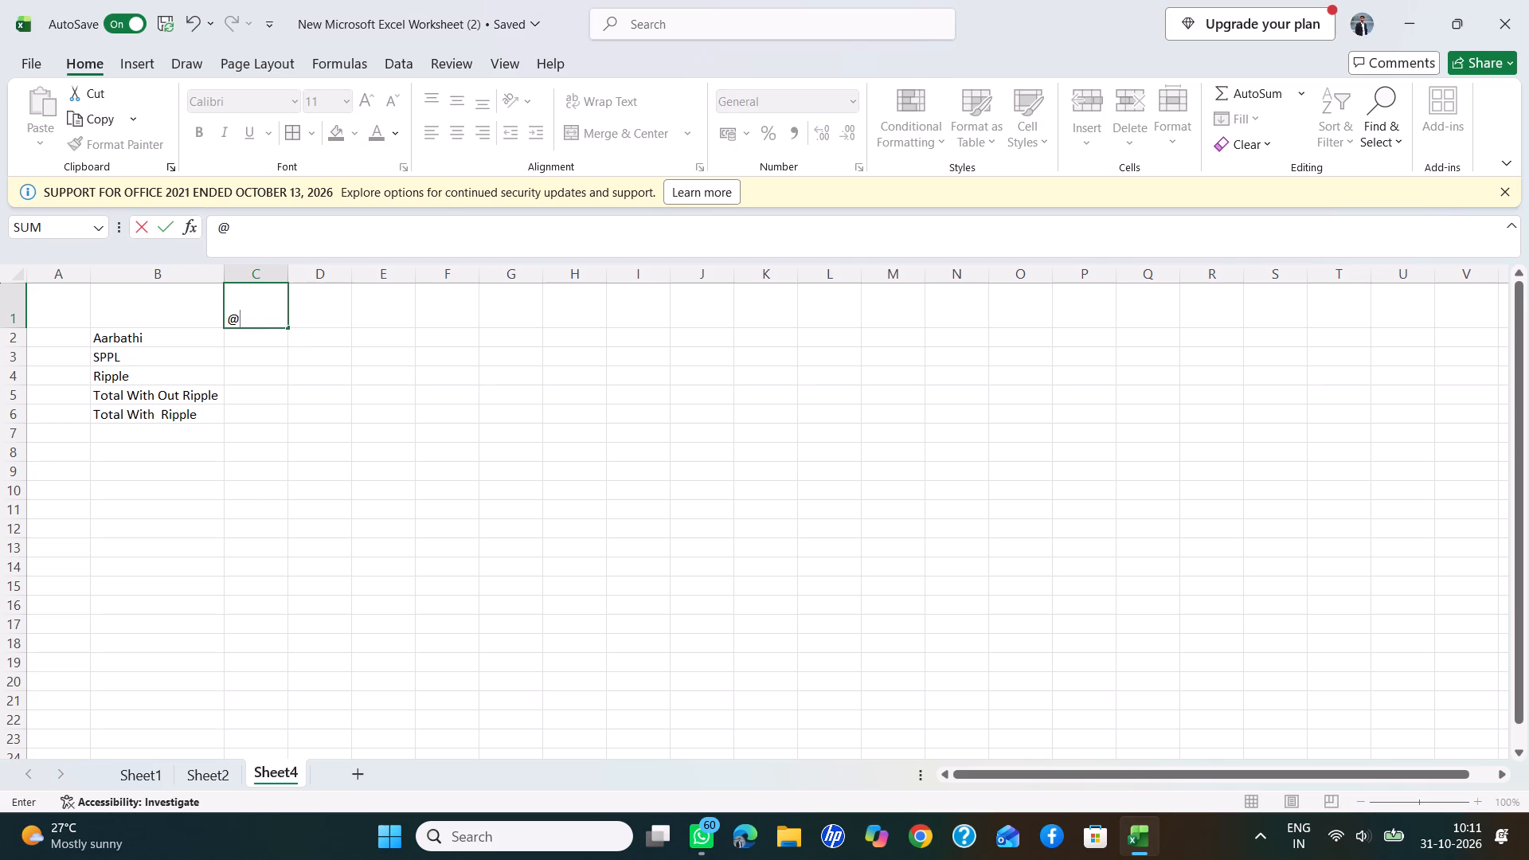
pyautogui.press('BackSpace')
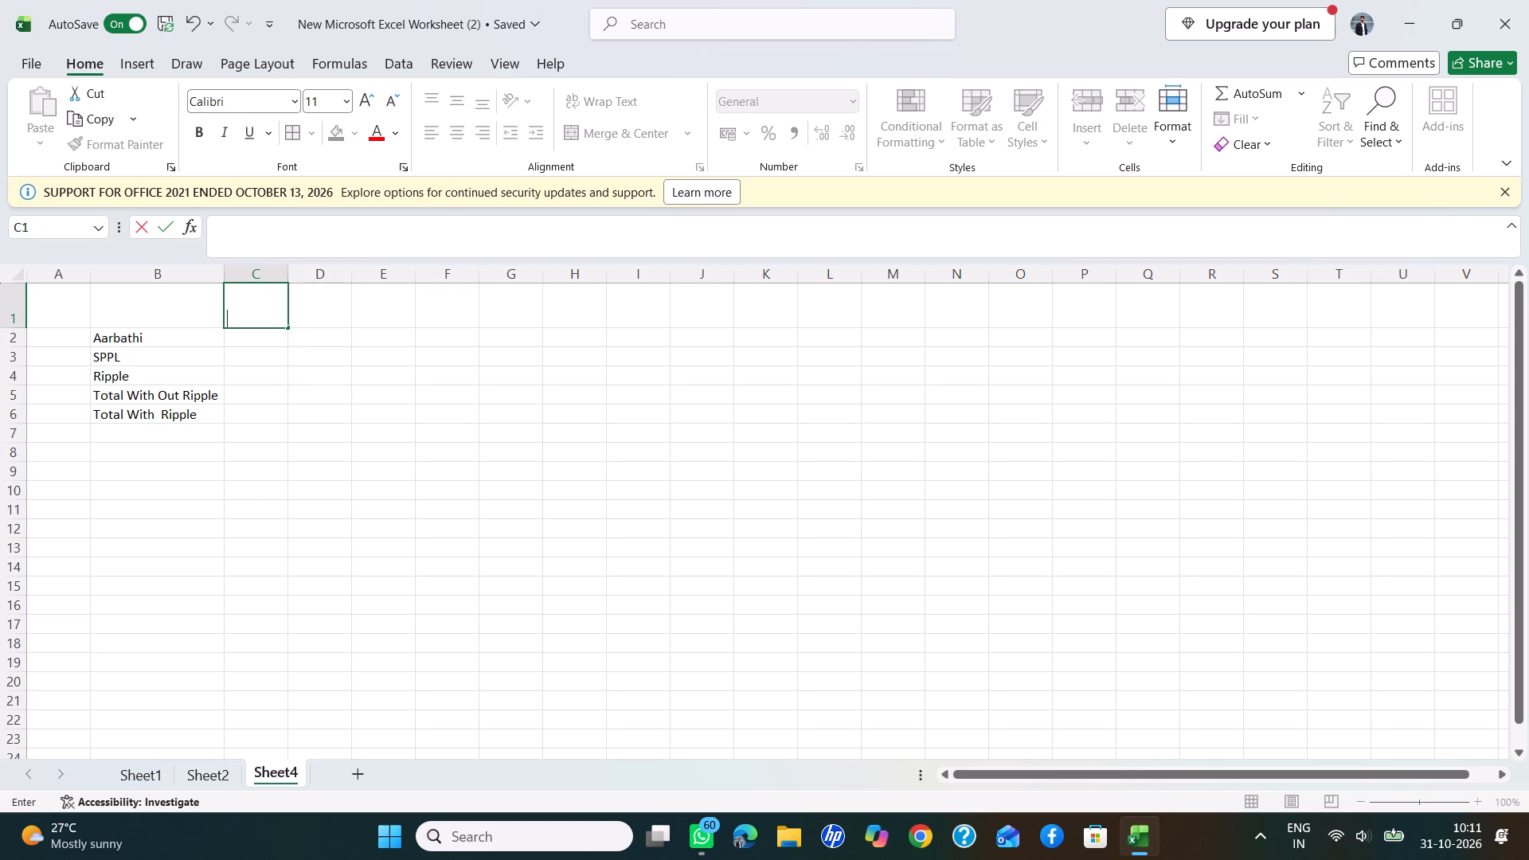
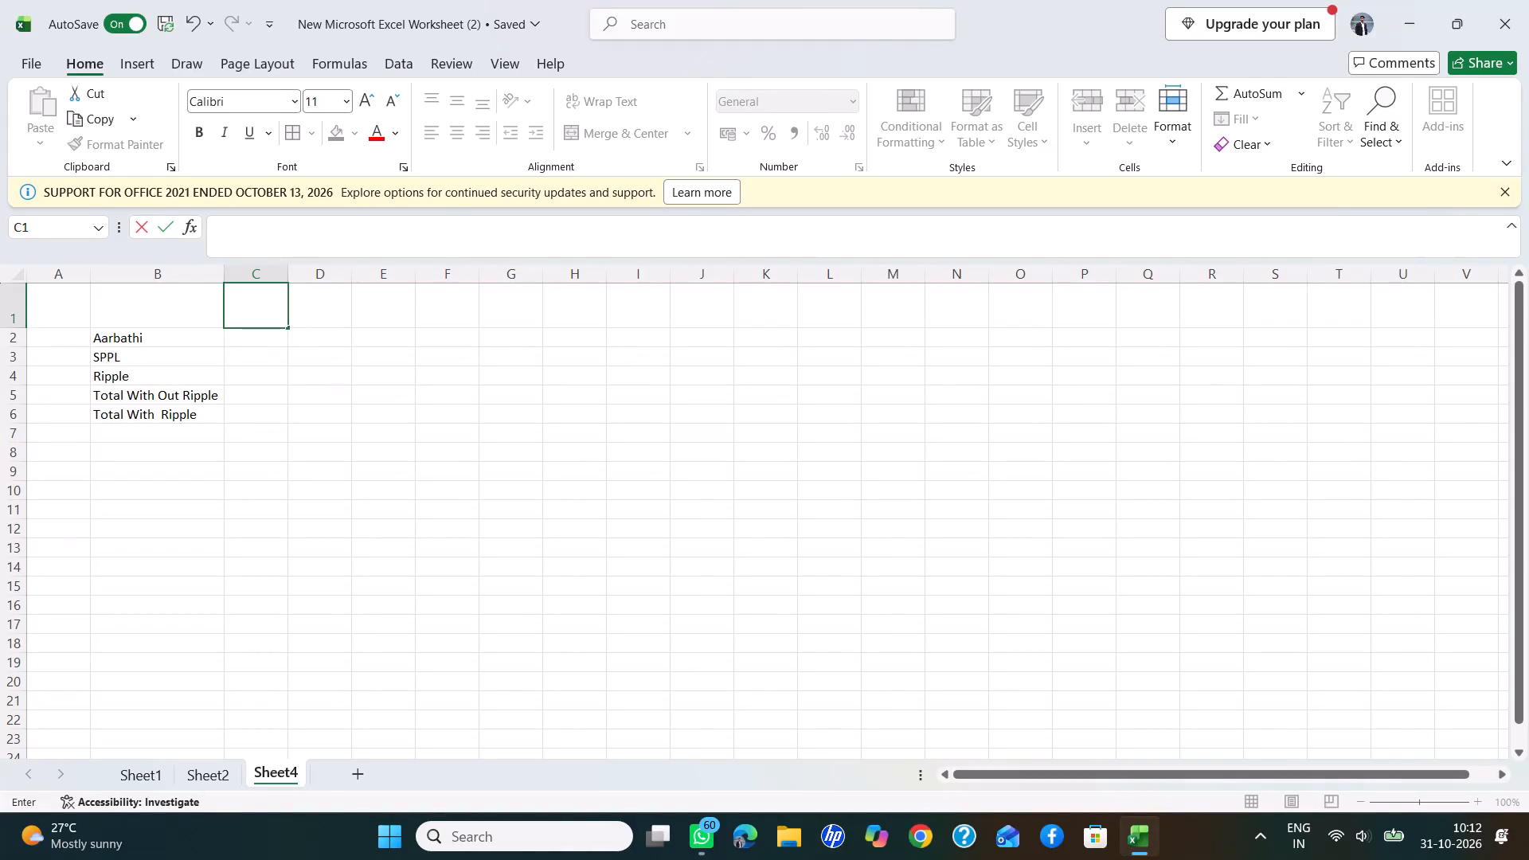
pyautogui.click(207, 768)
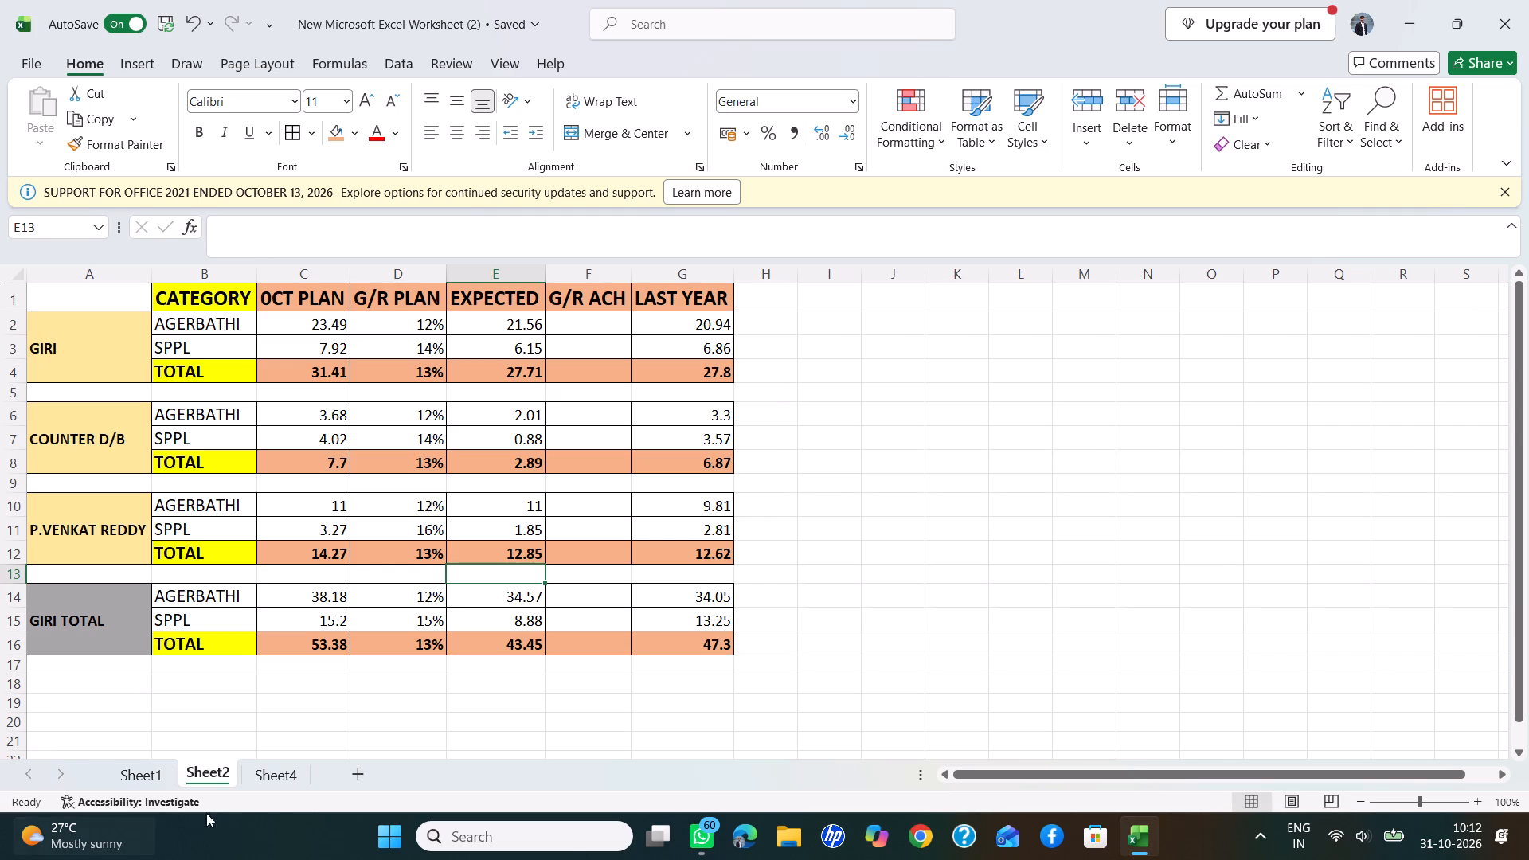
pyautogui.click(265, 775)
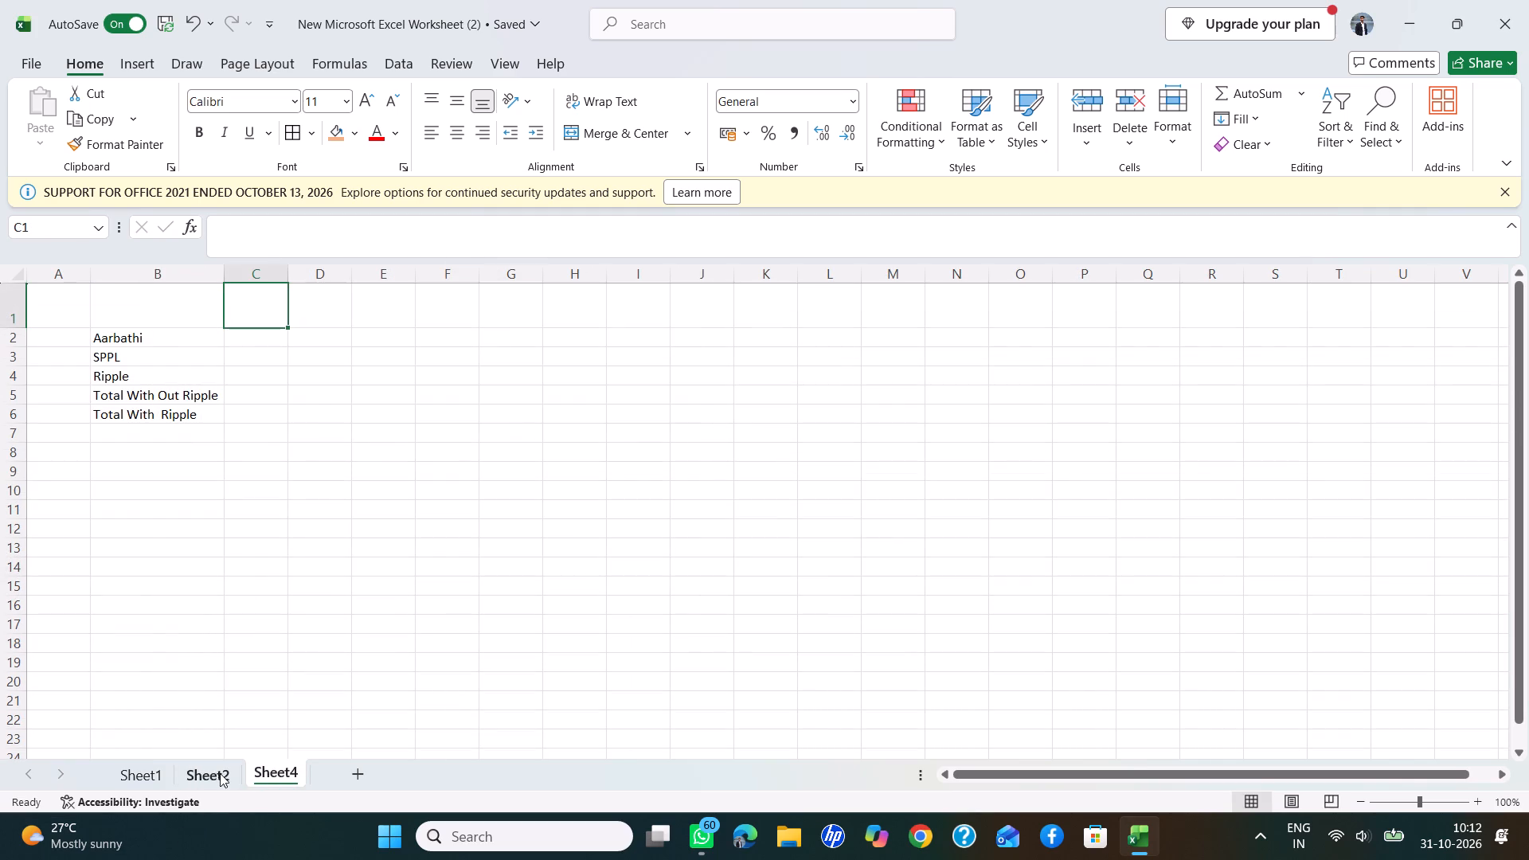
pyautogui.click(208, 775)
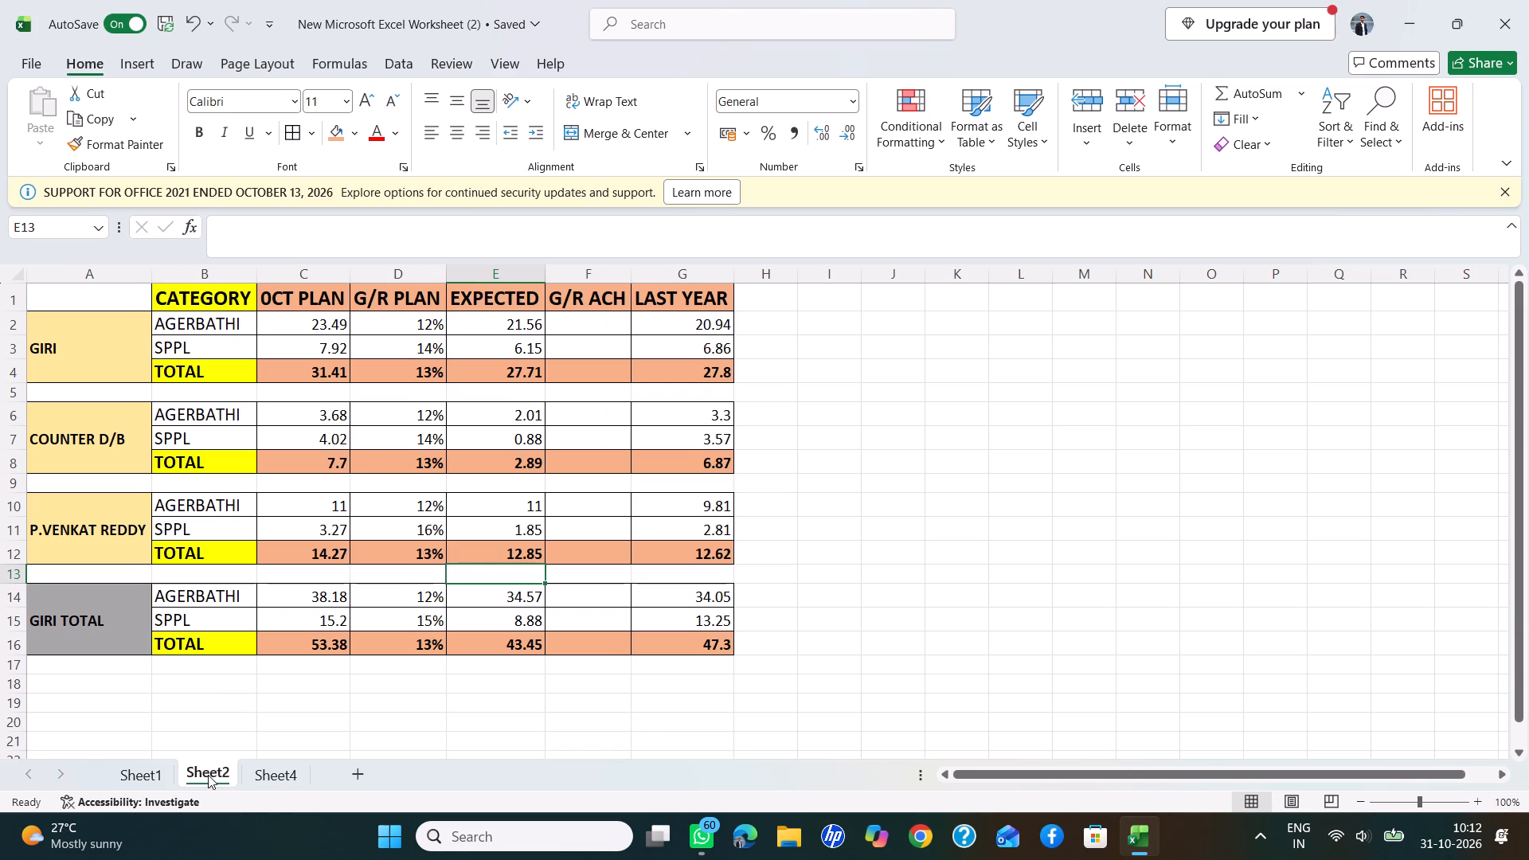
# Permanently delete the Sheet4 worksheet with its unfinished category table.
pyautogui.click(276, 788)
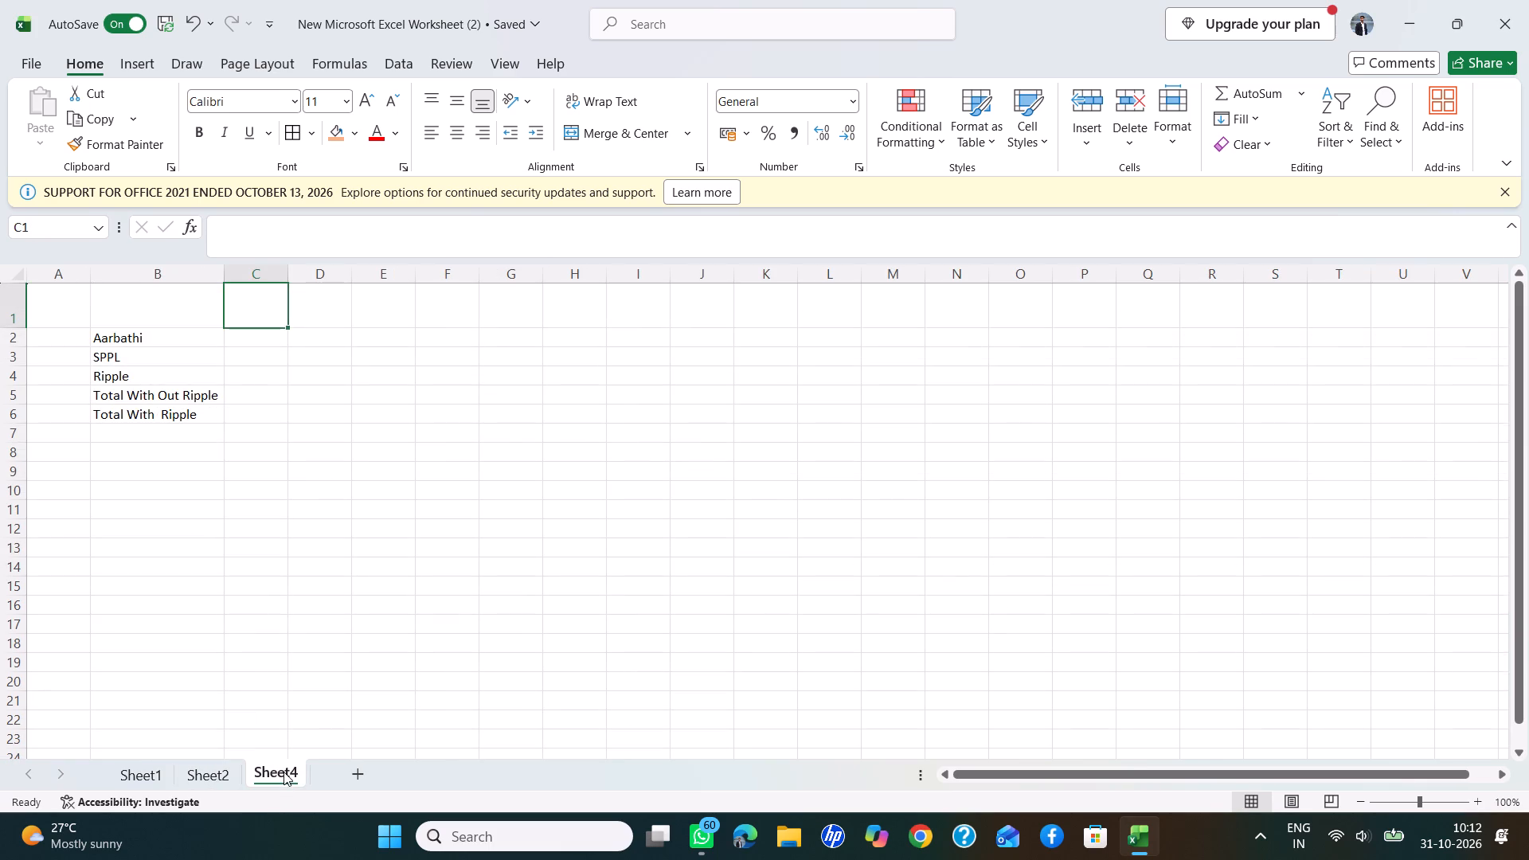
pyautogui.rightClick(284, 772)
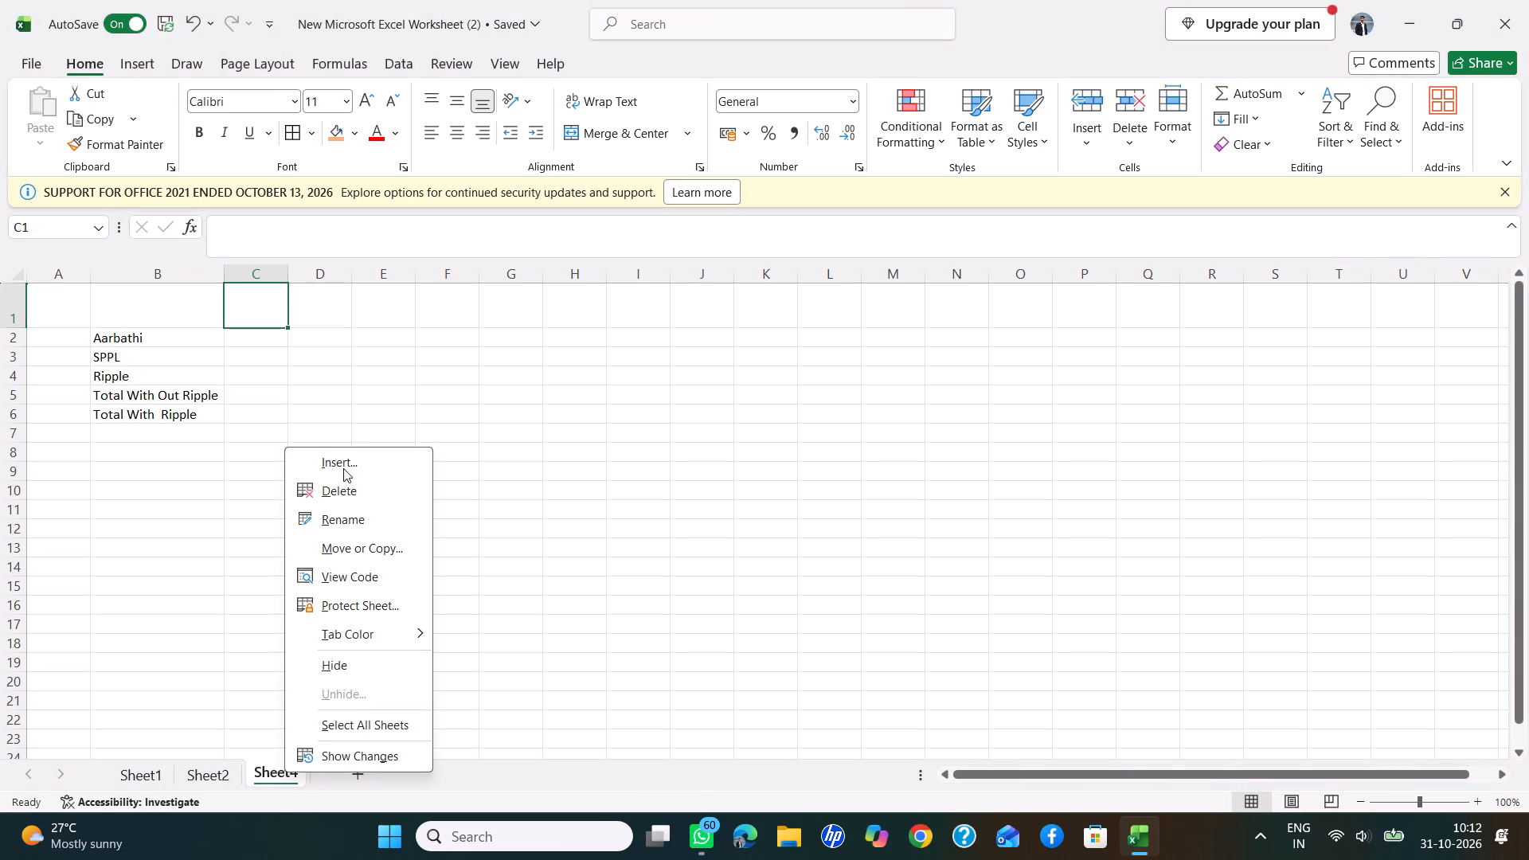
pyautogui.click(339, 495)
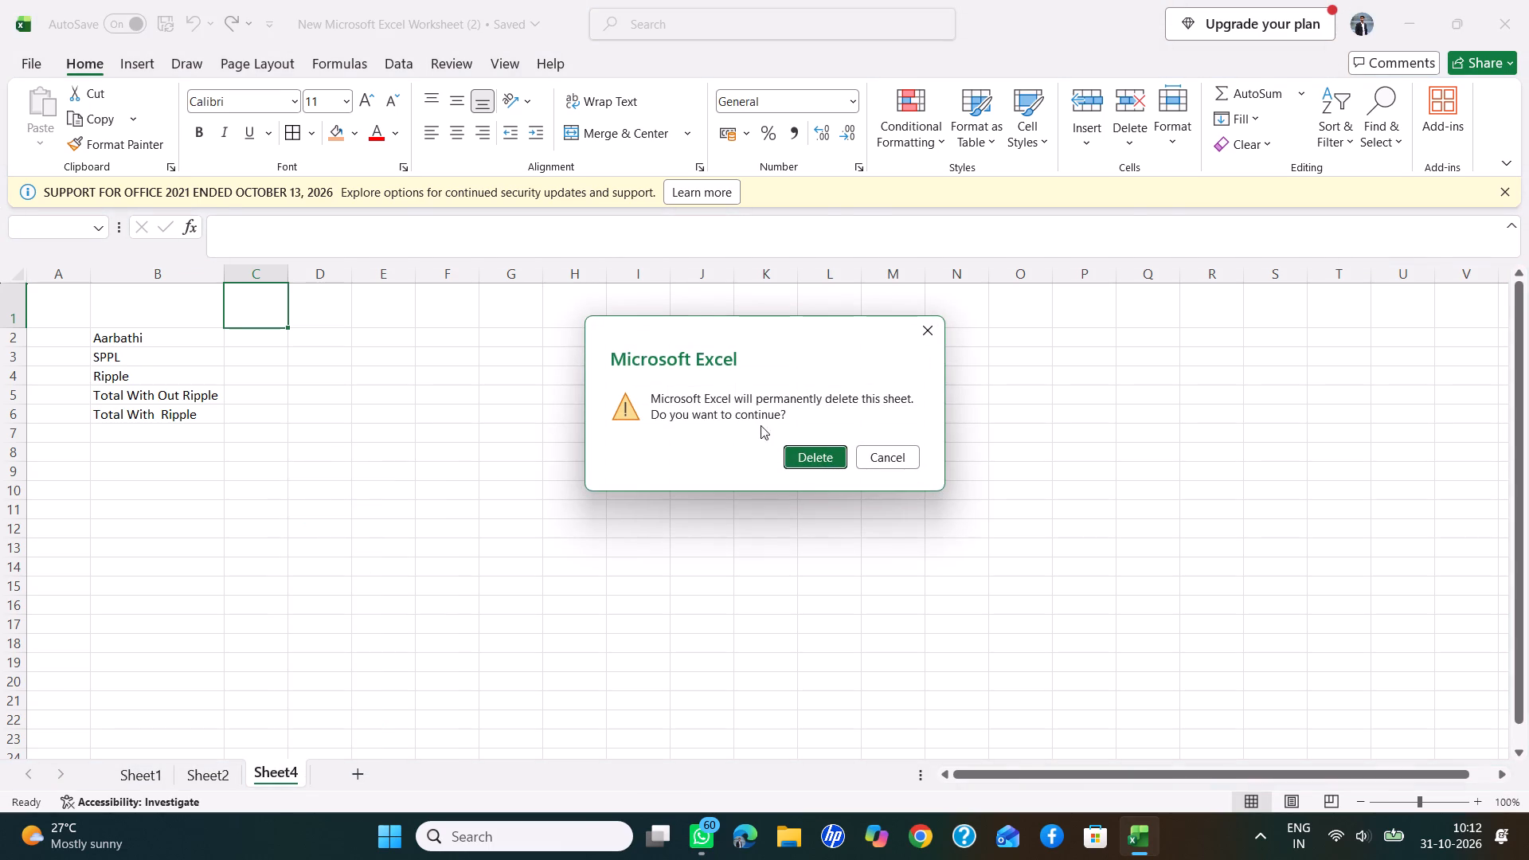
pyautogui.click(800, 456)
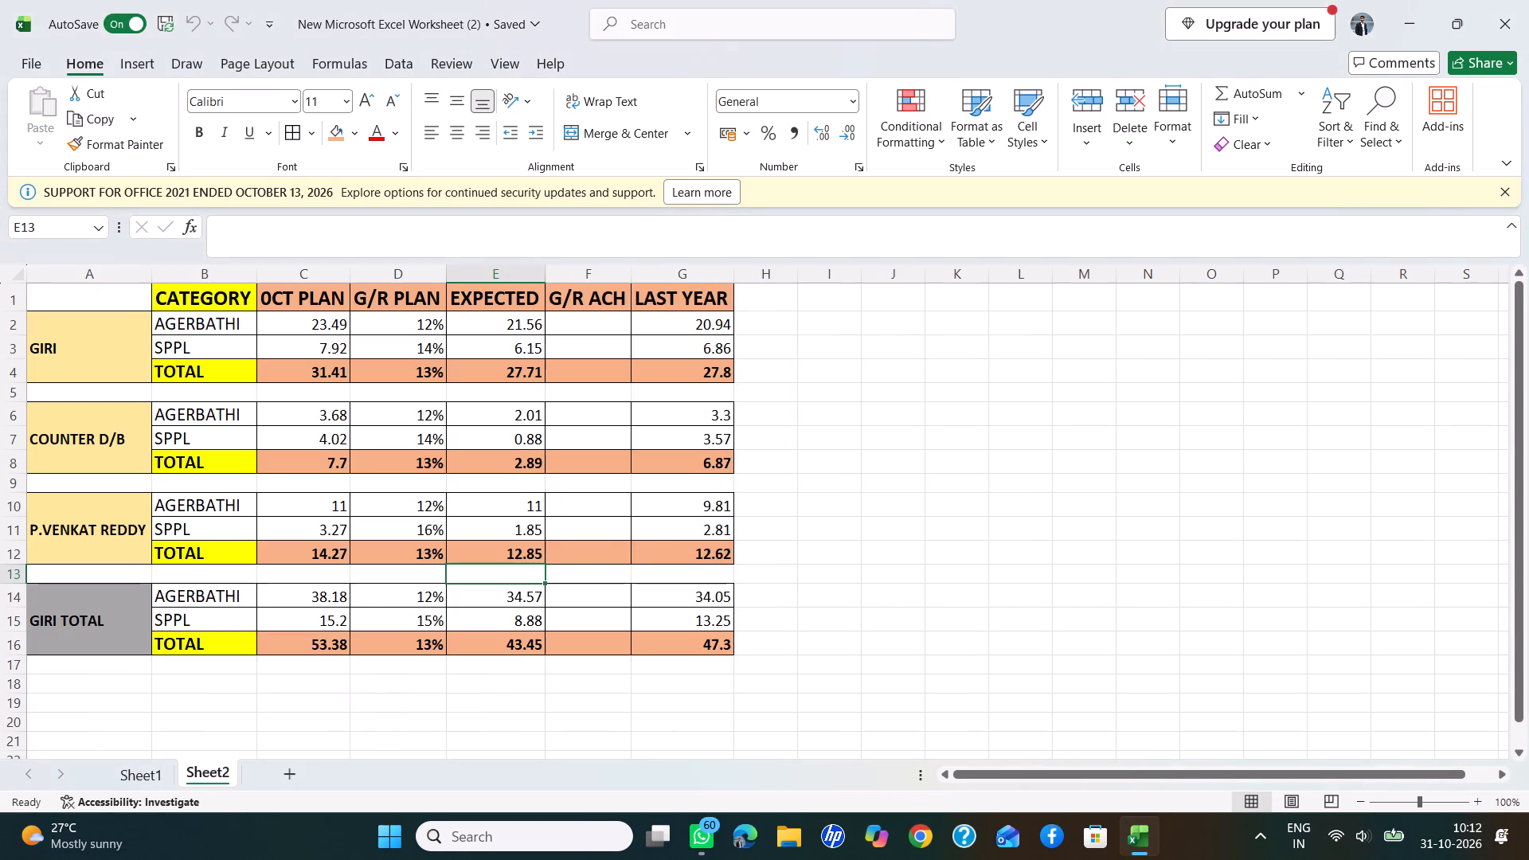
# Add a new blank worksheet after Sheet2.
pyautogui.click(287, 773)
# Copy the whole October sales table in Sheet2, range A1:G16, including its headings and the GIRI TOTAL block.
pyautogui.click(211, 770)
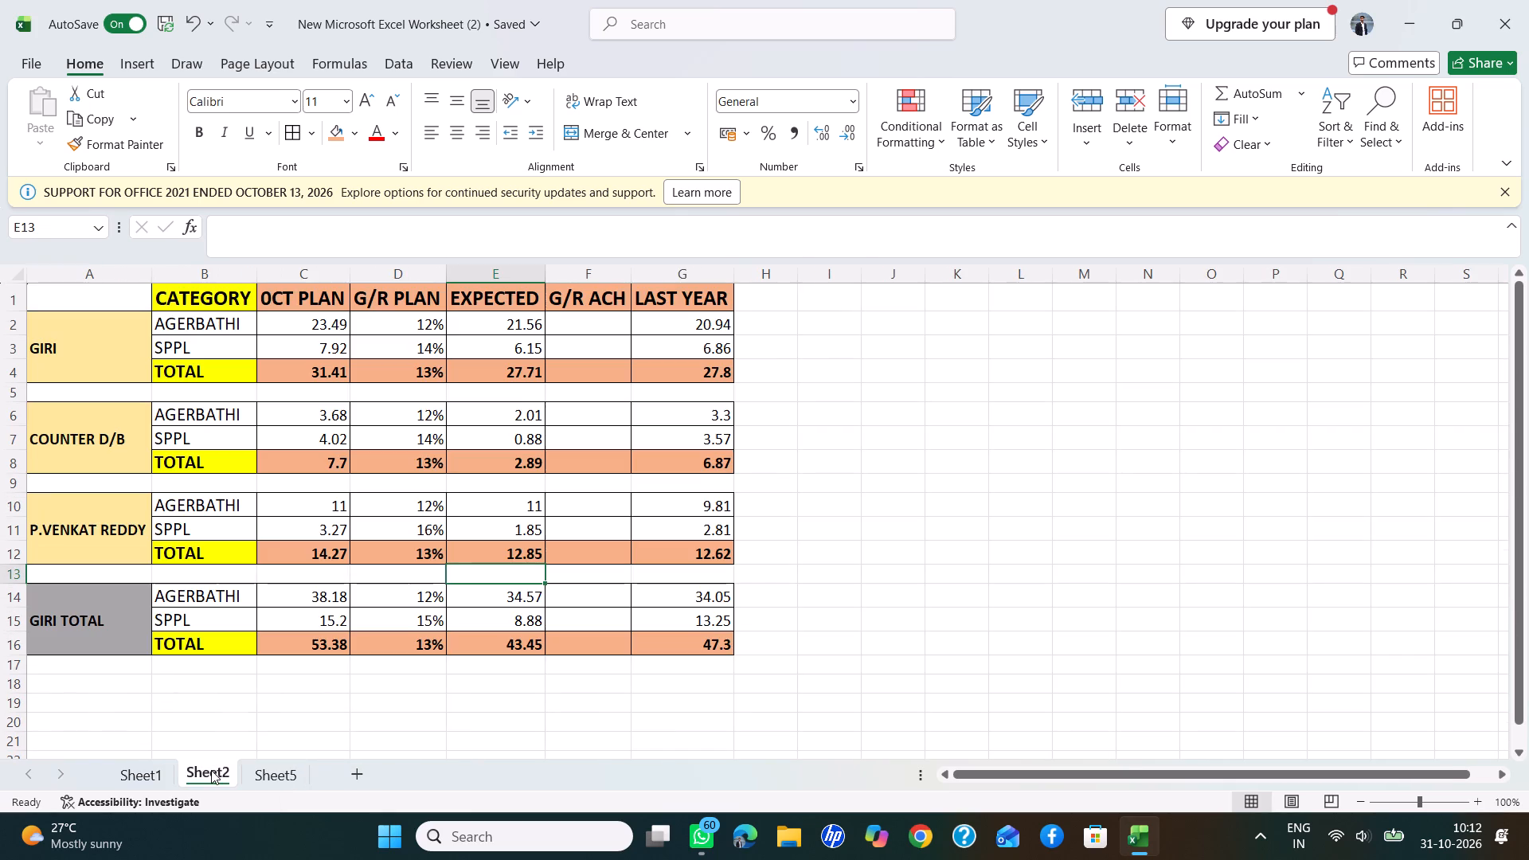
pyautogui.click(43, 306)
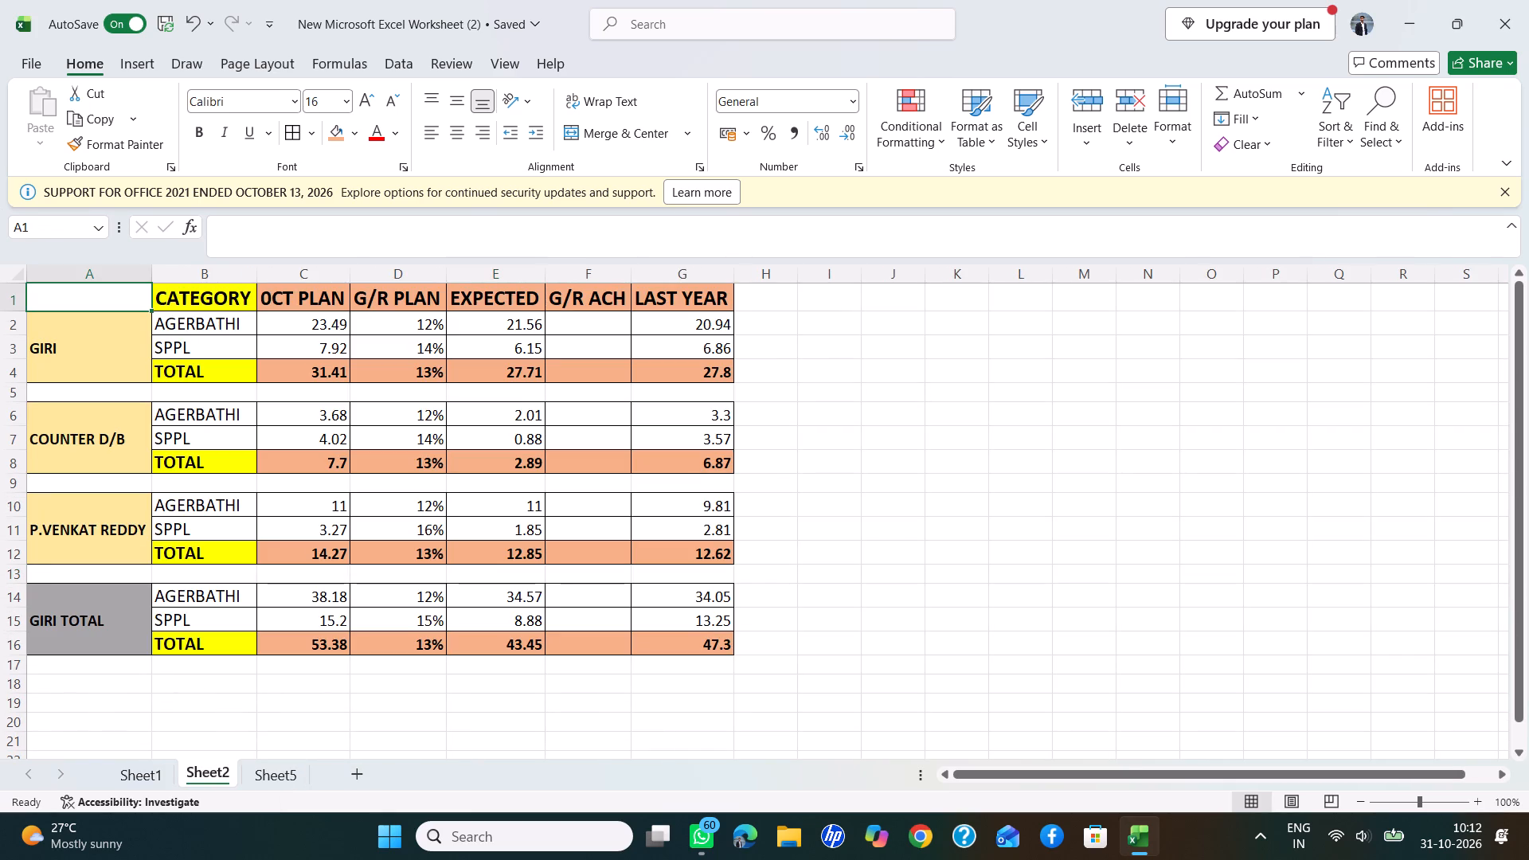
pyautogui.hotkey('shift', 'Right')
pyautogui.hotkey('shift', 'Right')
pyautogui.hotkey('shift', 'Right')
pyautogui.hotkey('shift', 'Right')
pyautogui.hotkey('shift', 'Right')
pyautogui.hotkey('shift', 'Right')
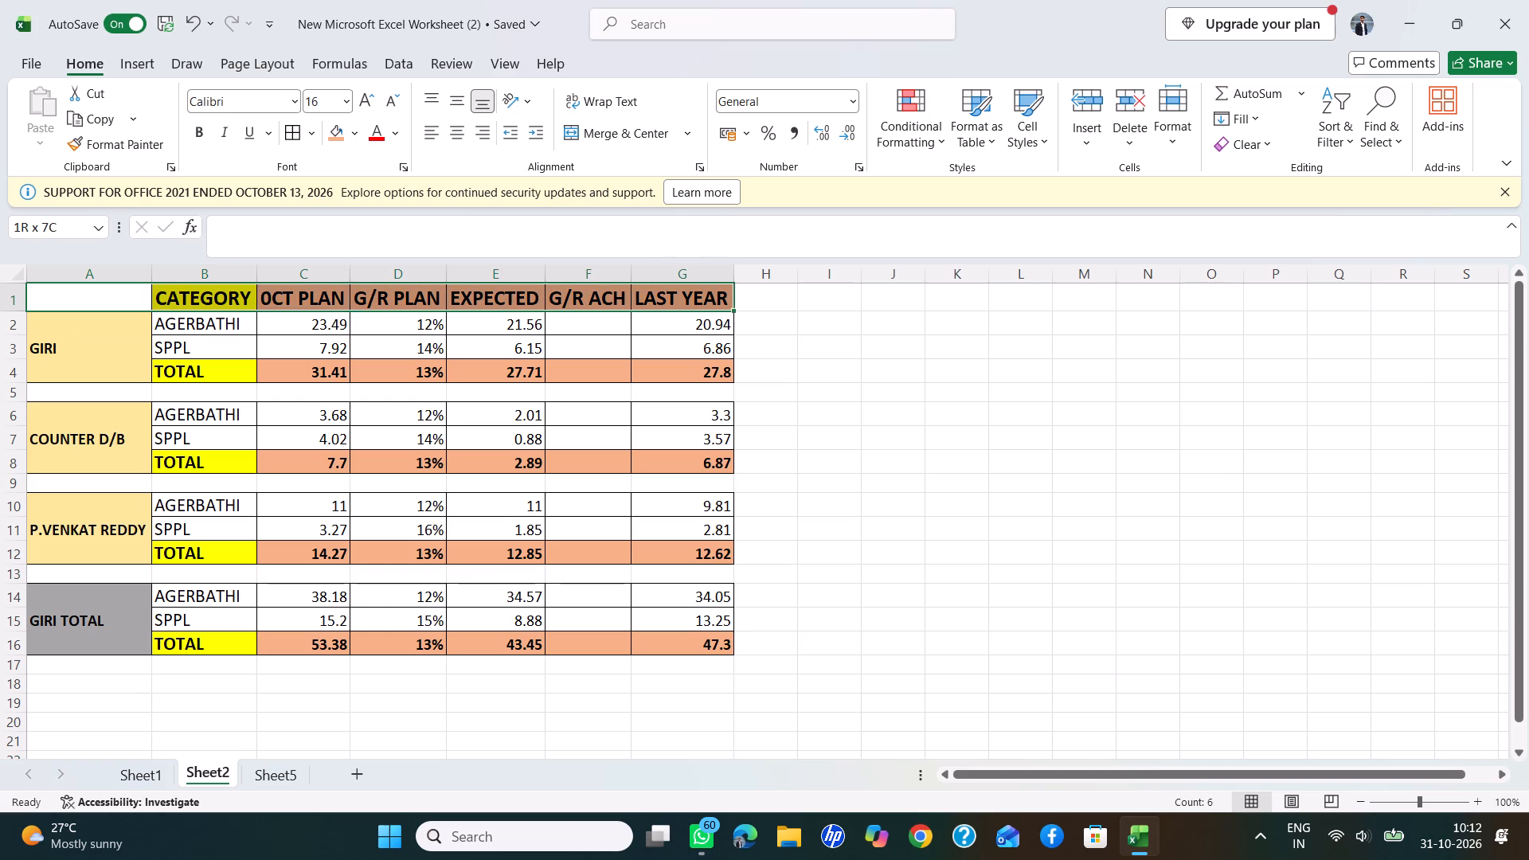
pyautogui.hotkey('shift', 'Down')
pyautogui.hotkey('shift', 'Down')
pyautogui.hotkey('shift', 'Down')
pyautogui.hotkey('shift', 'Down')
pyautogui.hotkey('shift', 'Down')
pyautogui.hotkey('shift', 'Down')
pyautogui.hotkey('shift', 'Down')
pyautogui.hotkey('shift', 'Down')
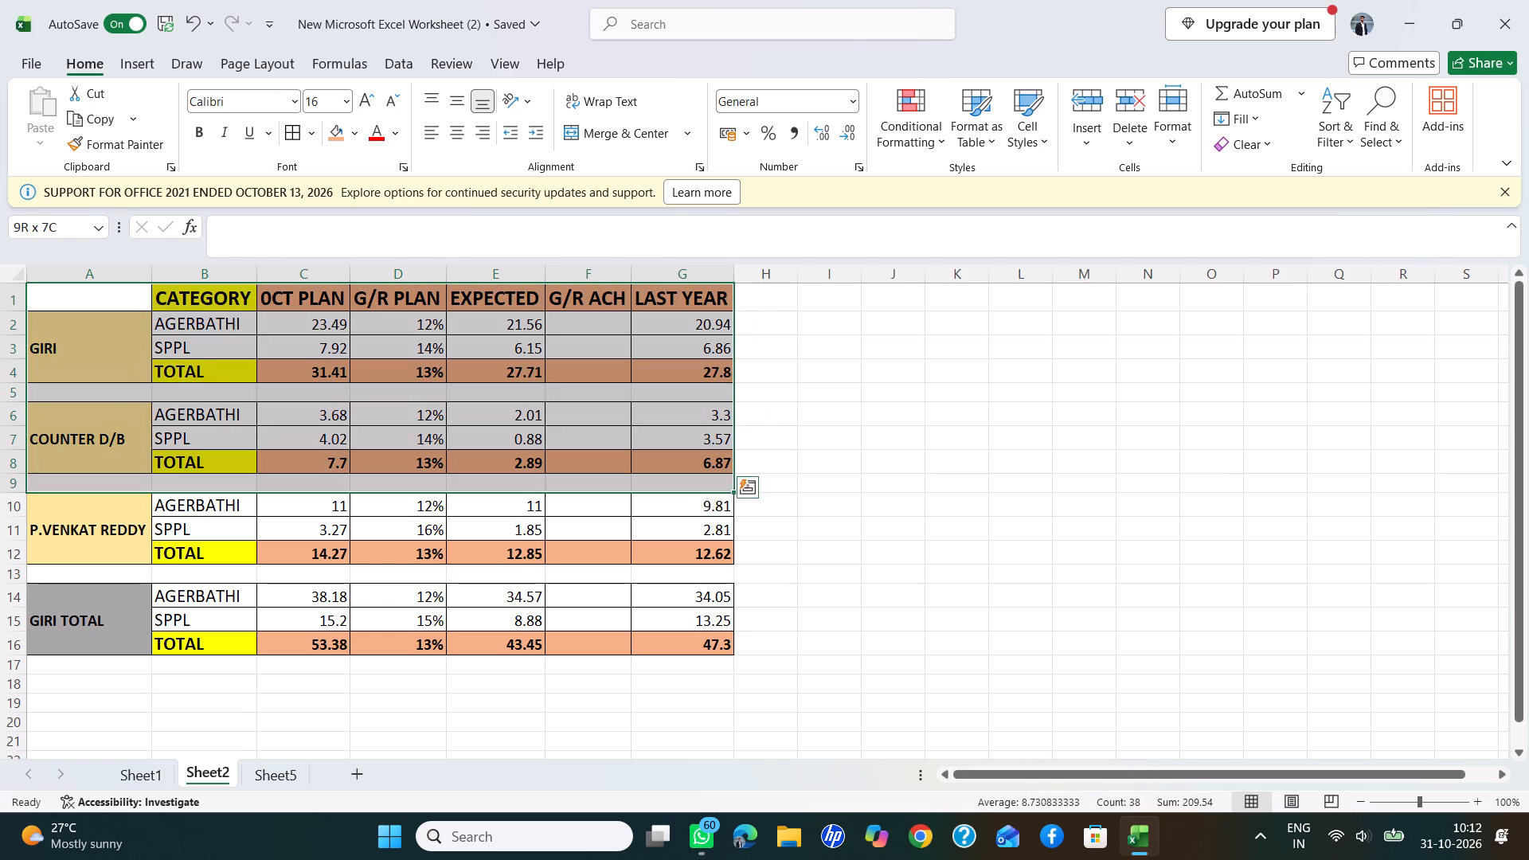
pyautogui.hotkey('shift', 'Down')
pyautogui.hotkey('shift', 'Down')
pyautogui.hotkey('shift', 'Down')
pyautogui.hotkey('shift', 'Down')
pyautogui.hotkey('shift', 'Down')
pyautogui.hotkey('shift', 'Down')
pyautogui.hotkey('shift', 'Down')
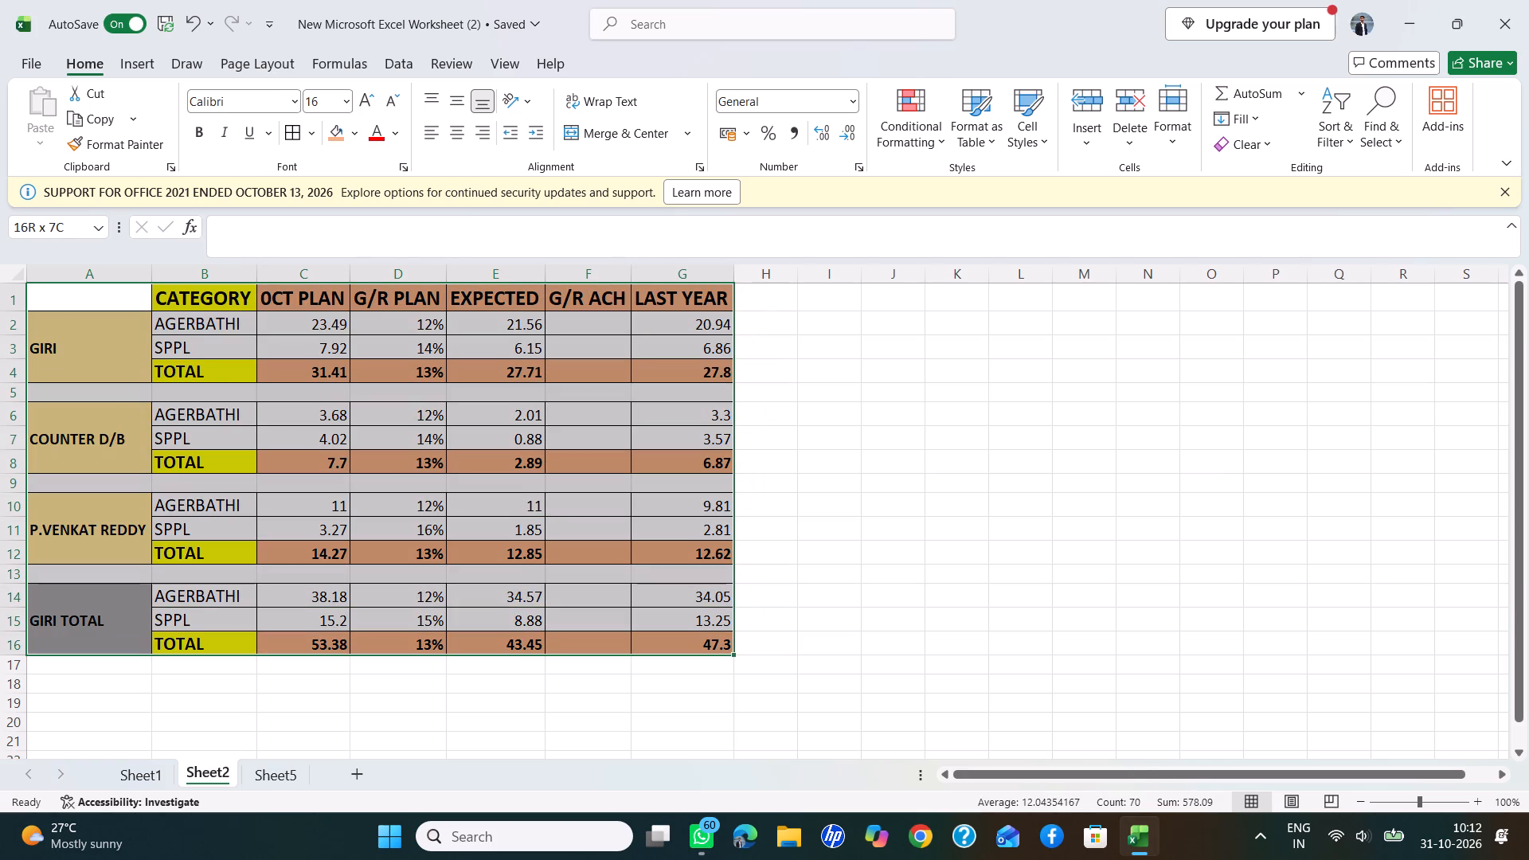
pyautogui.hotkey('ctrl', 'c')
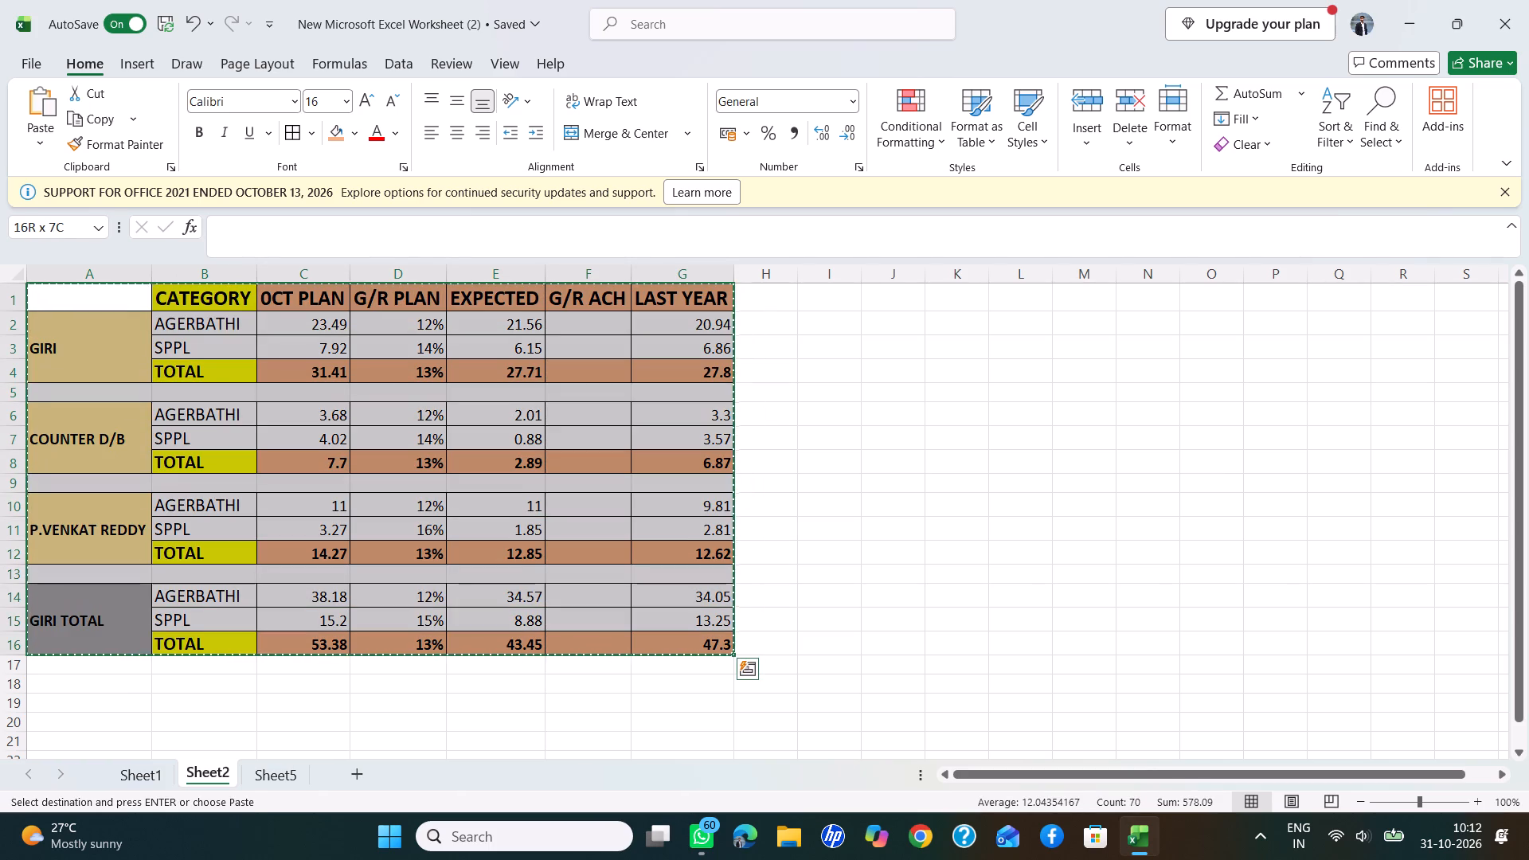
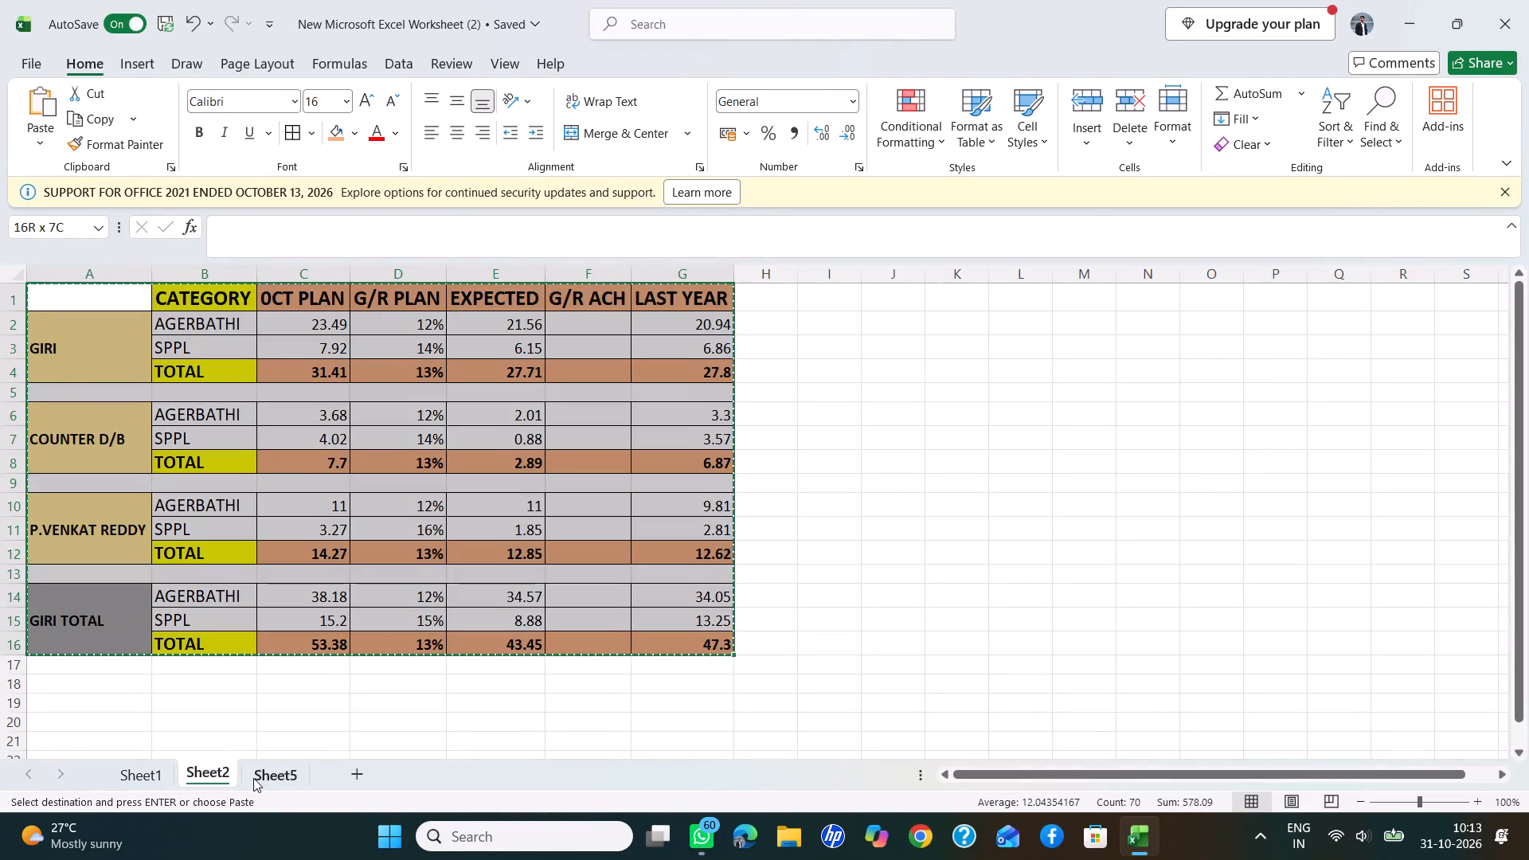
# Paste the copied October sales table into the blank Sheet5, starting at cell A1.
pyautogui.click(253, 778)
pyautogui.hotkey('ctrl', 'v')
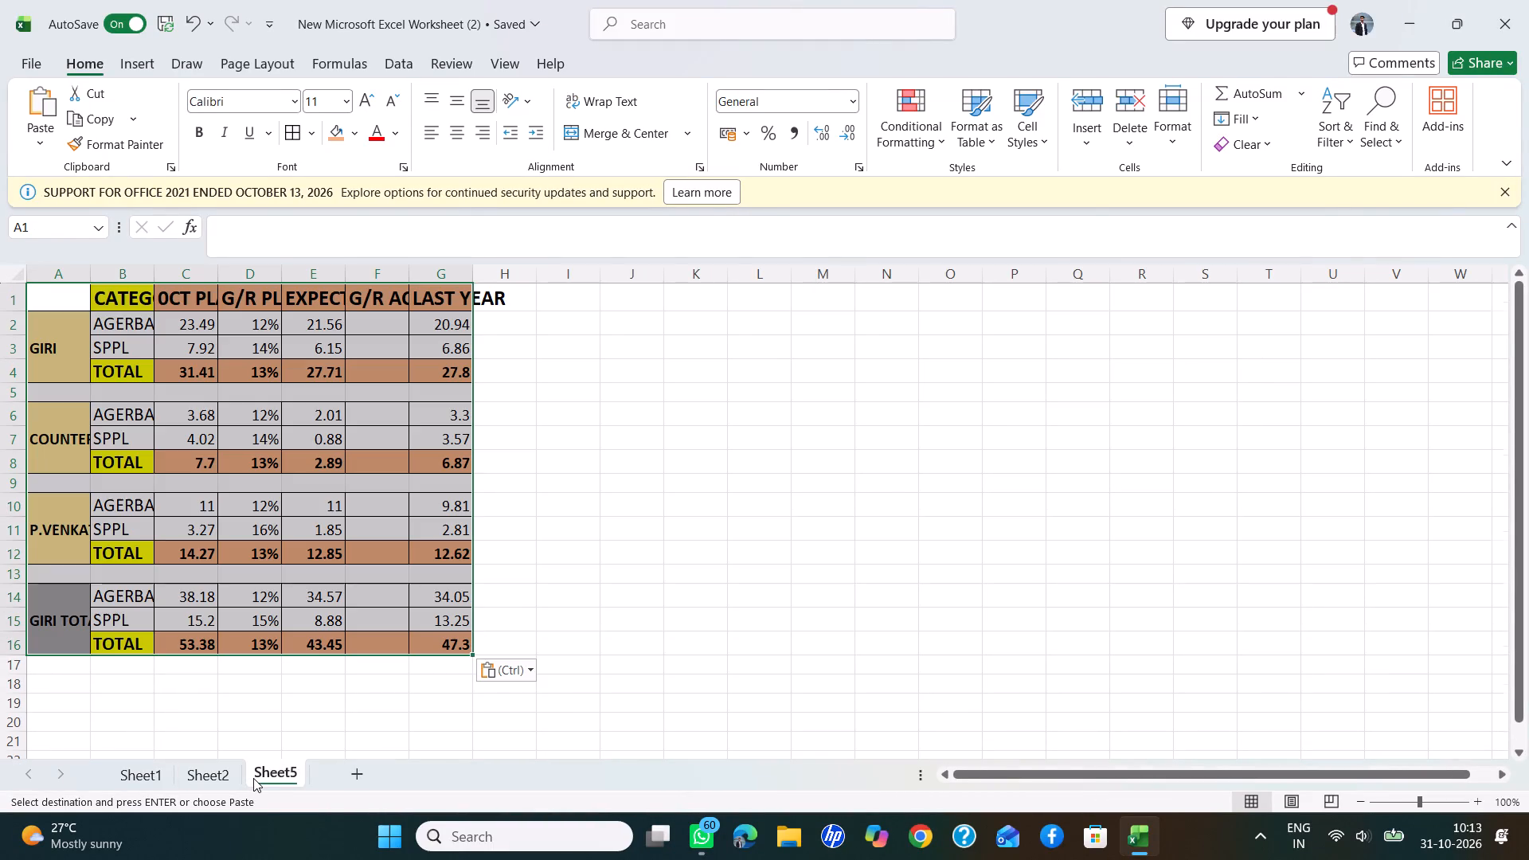
pyautogui.click(333, 646)
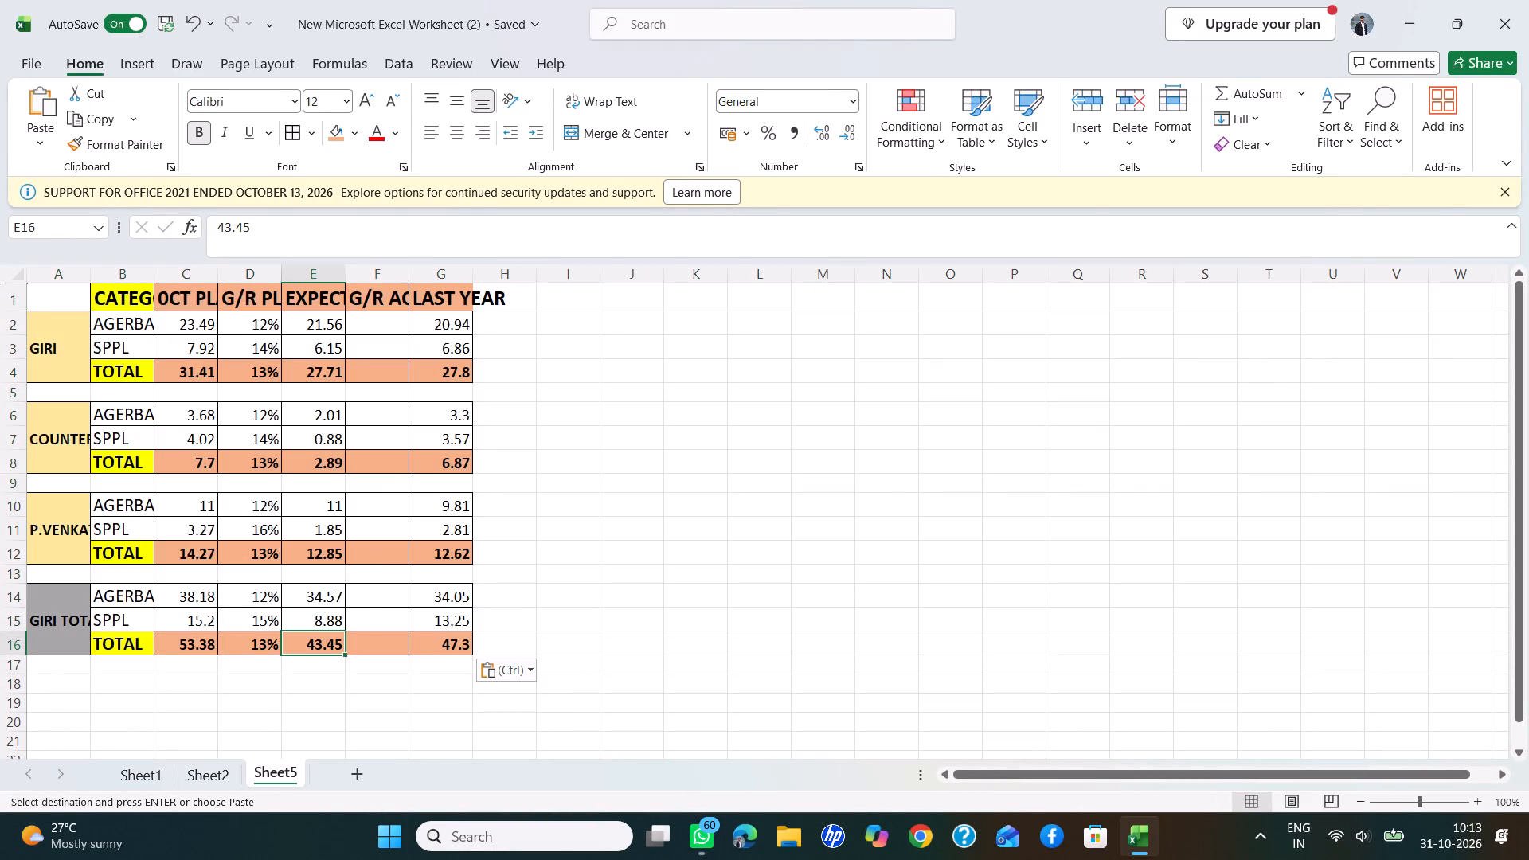
# AutoFit the widths of columns A through G in Sheet5 to their headings and labels.
pyautogui.doubleClick(86, 281)
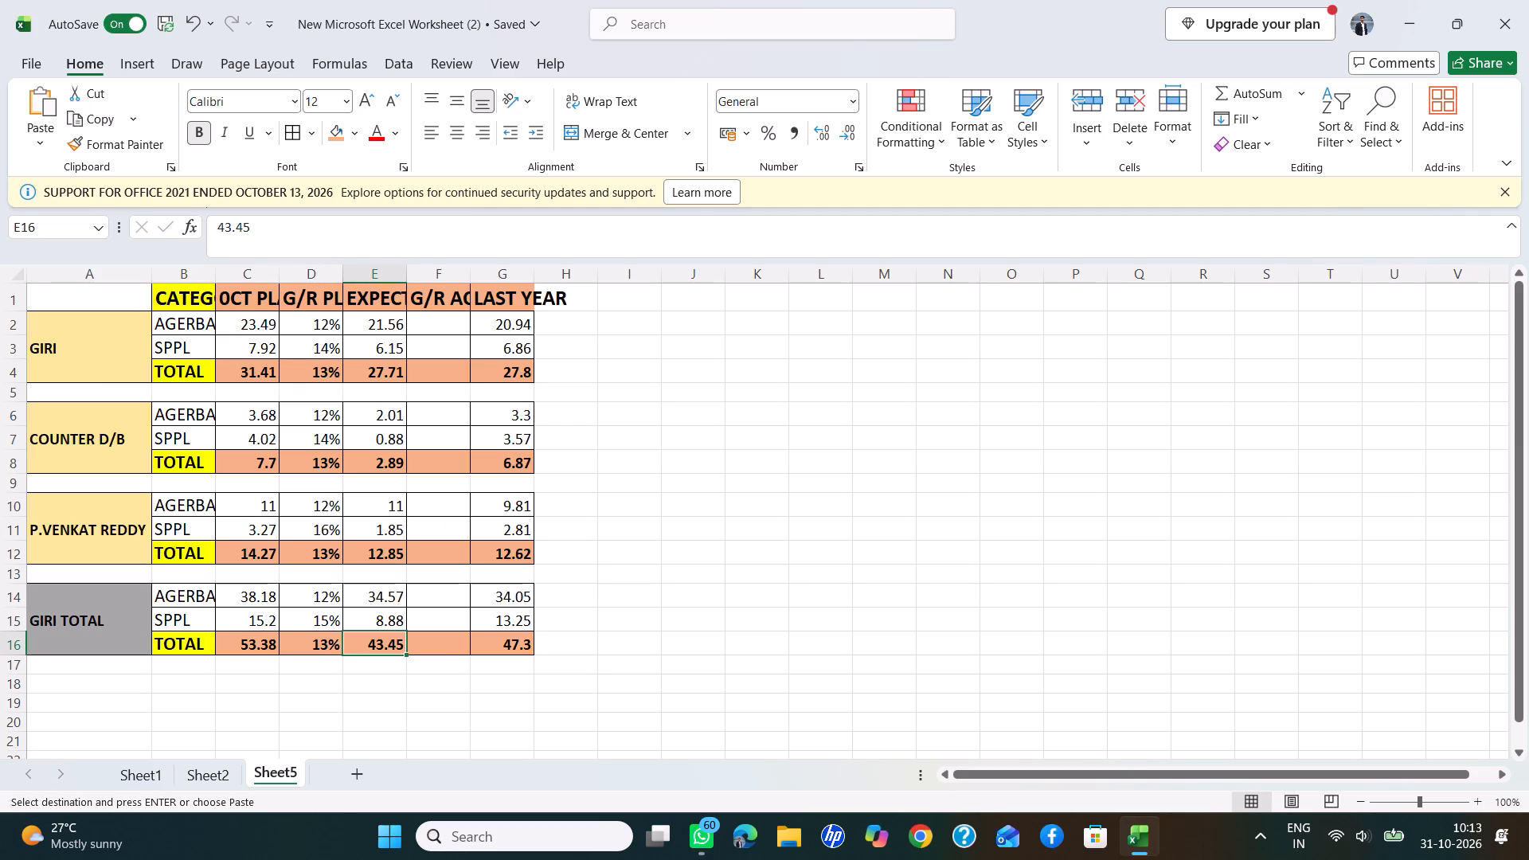
pyautogui.doubleClick(211, 279)
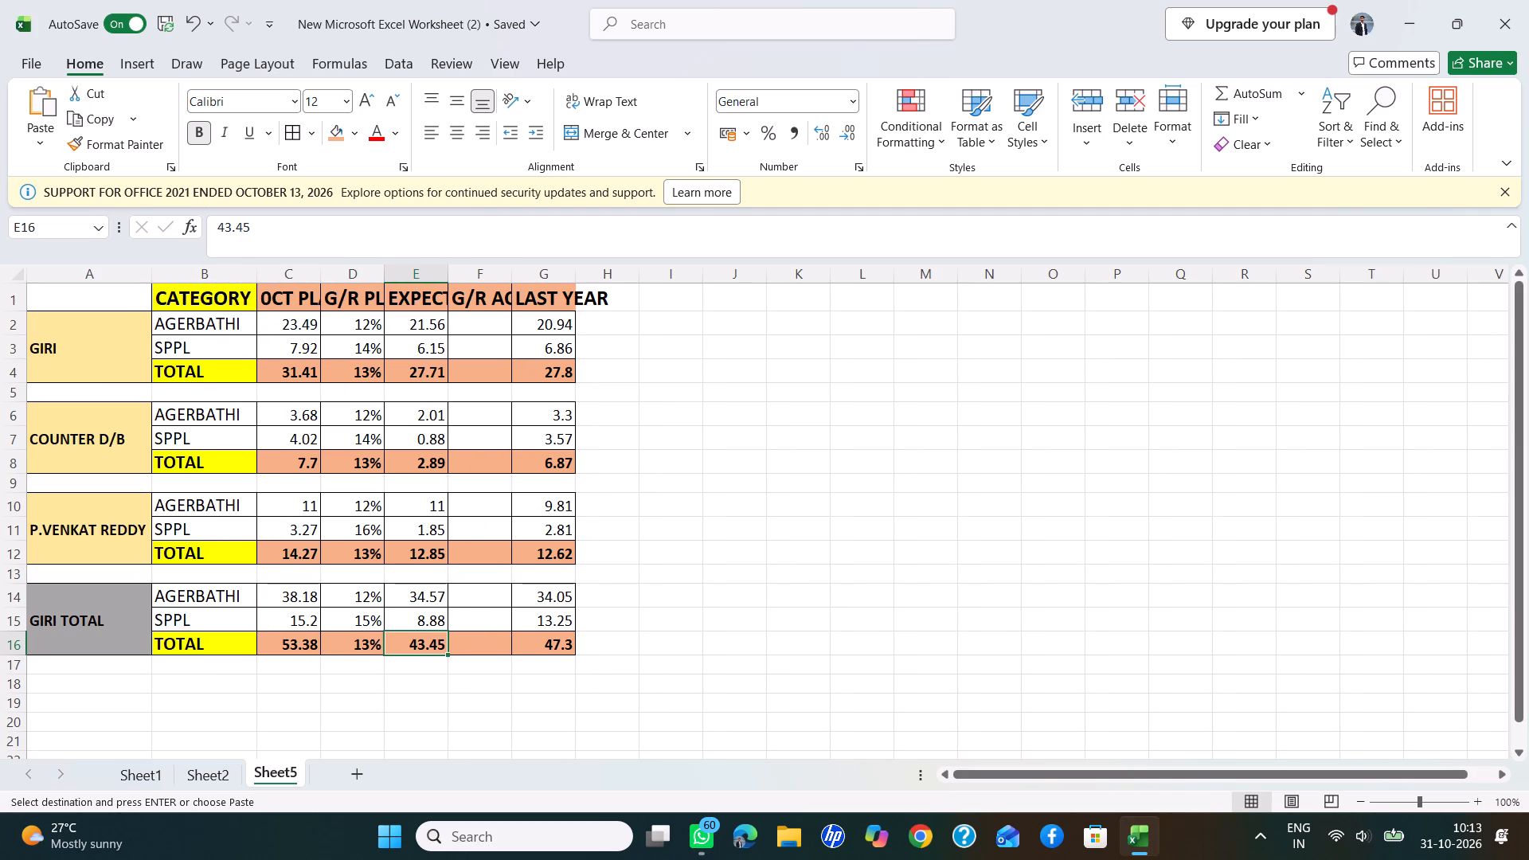
pyautogui.doubleClick(318, 281)
pyautogui.doubleClick(408, 280)
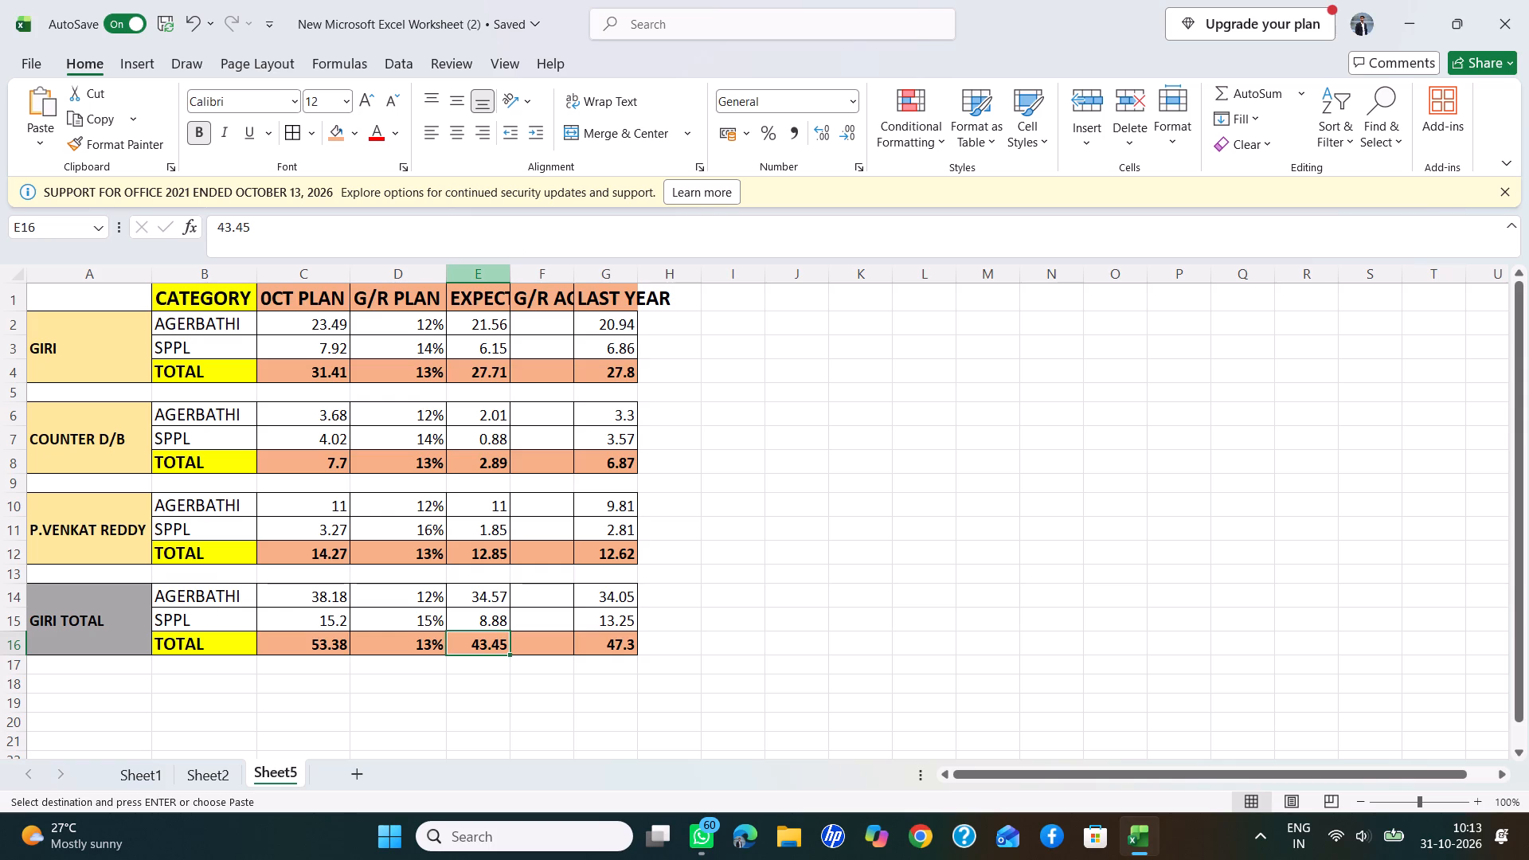
pyautogui.doubleClick(505, 283)
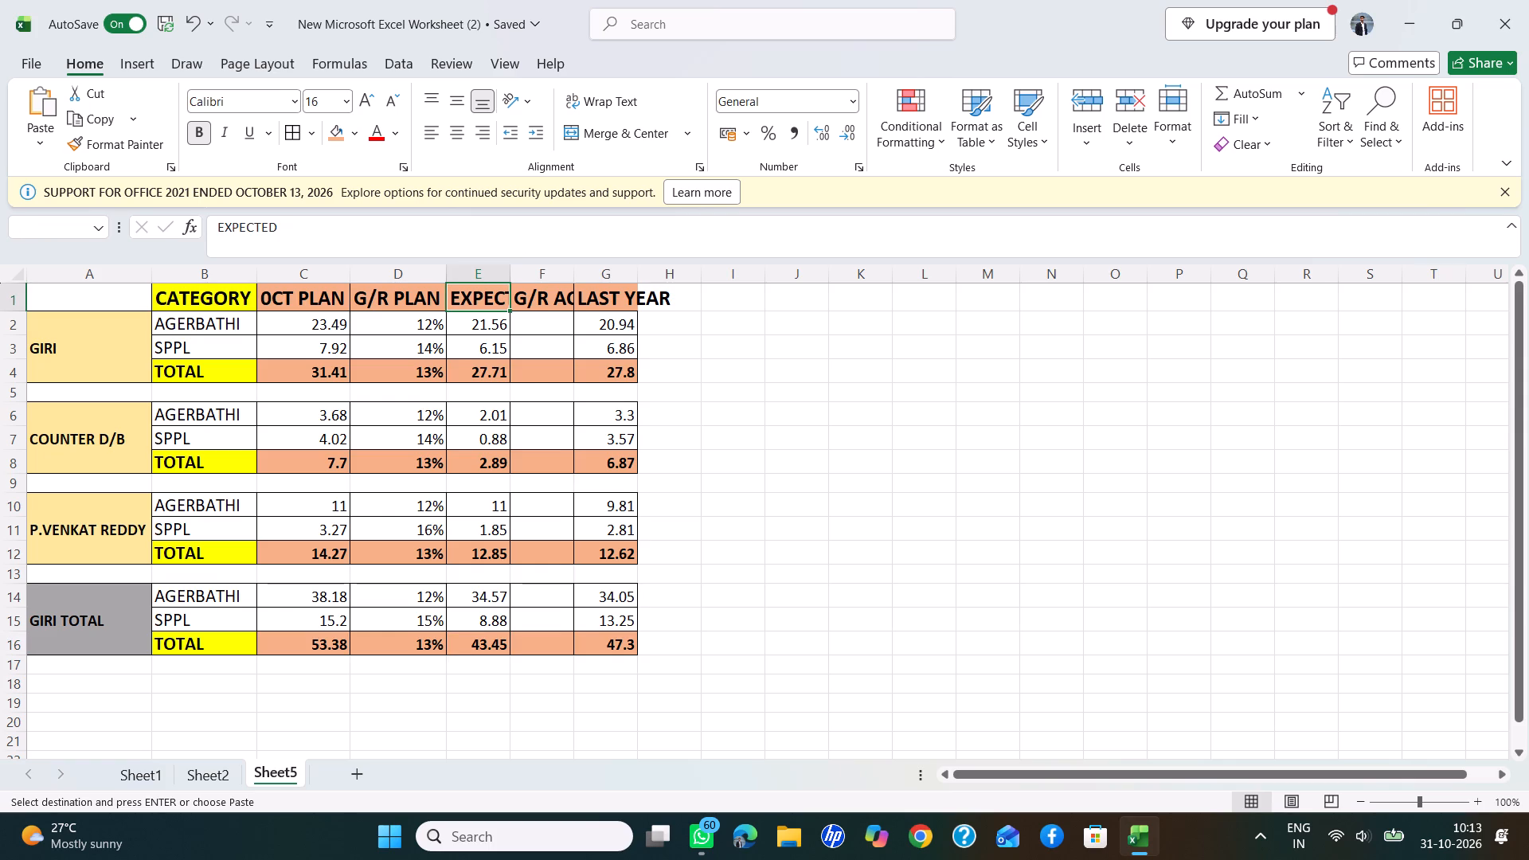
pyautogui.doubleClick(506, 278)
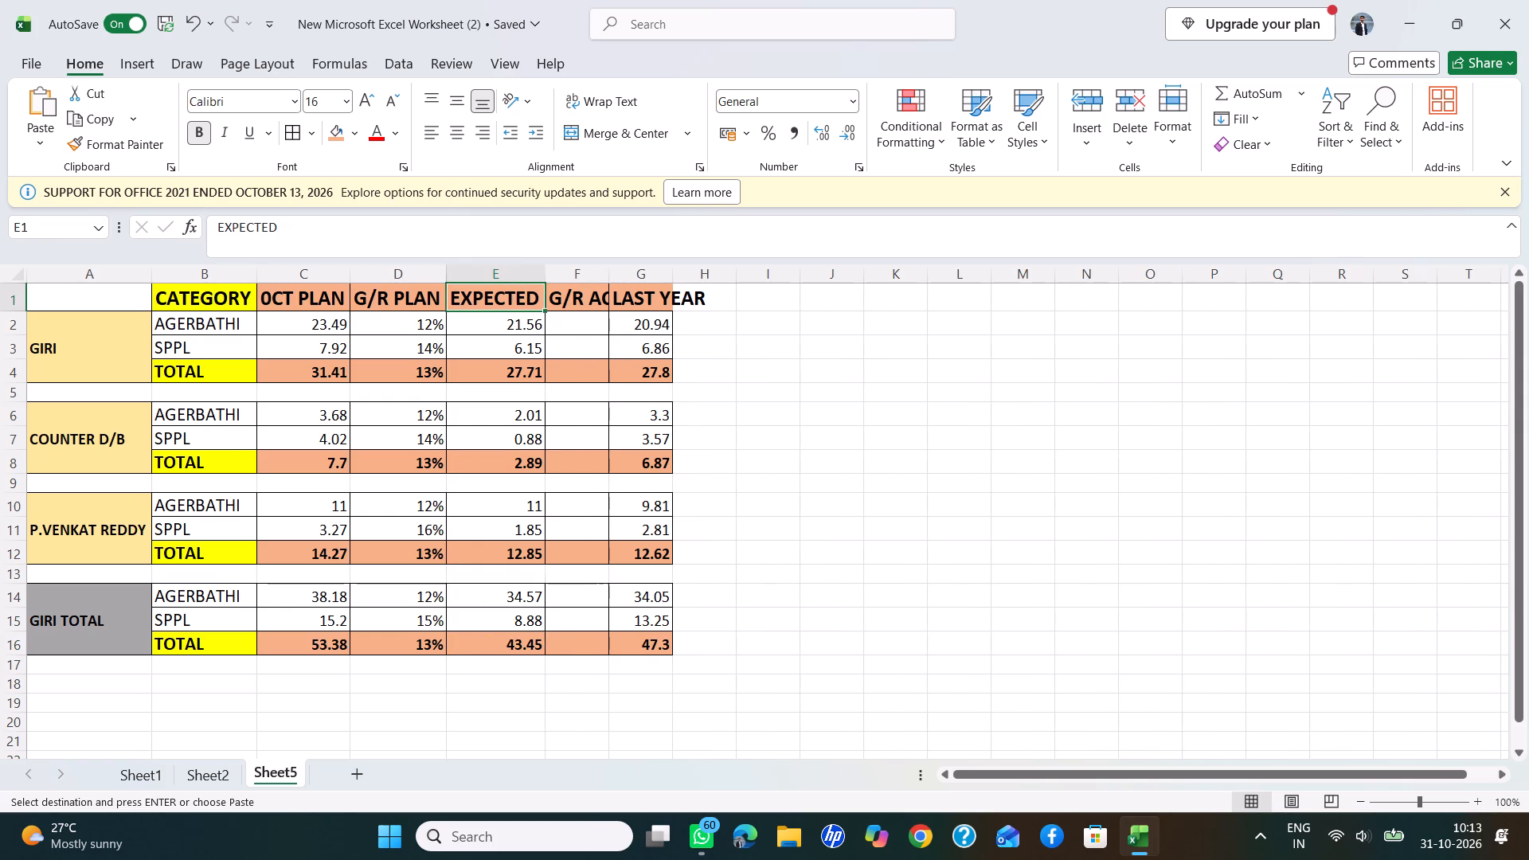
pyautogui.doubleClick(604, 282)
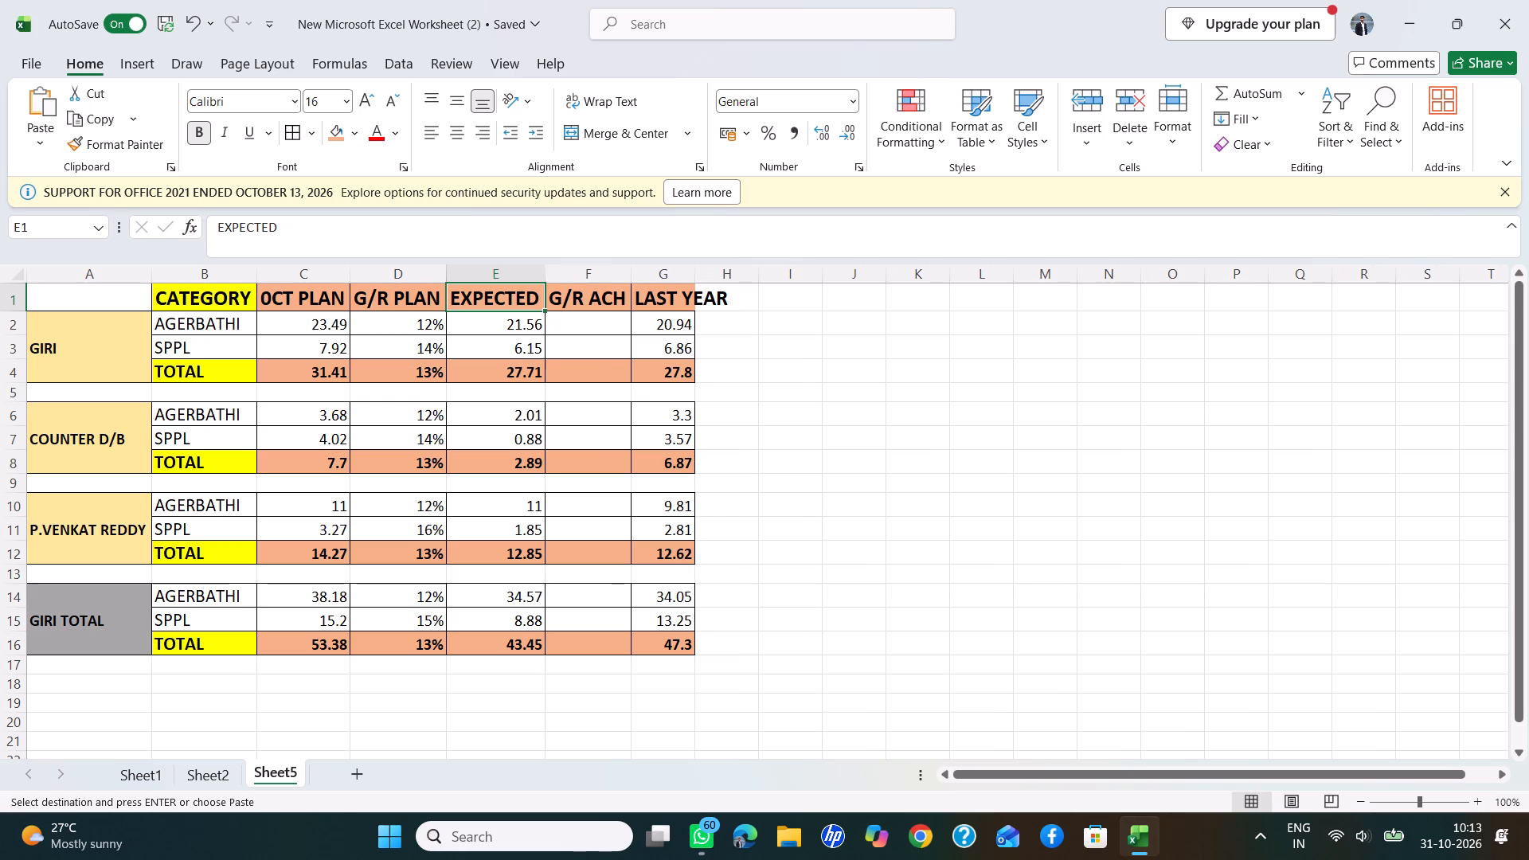
pyautogui.doubleClick(690, 283)
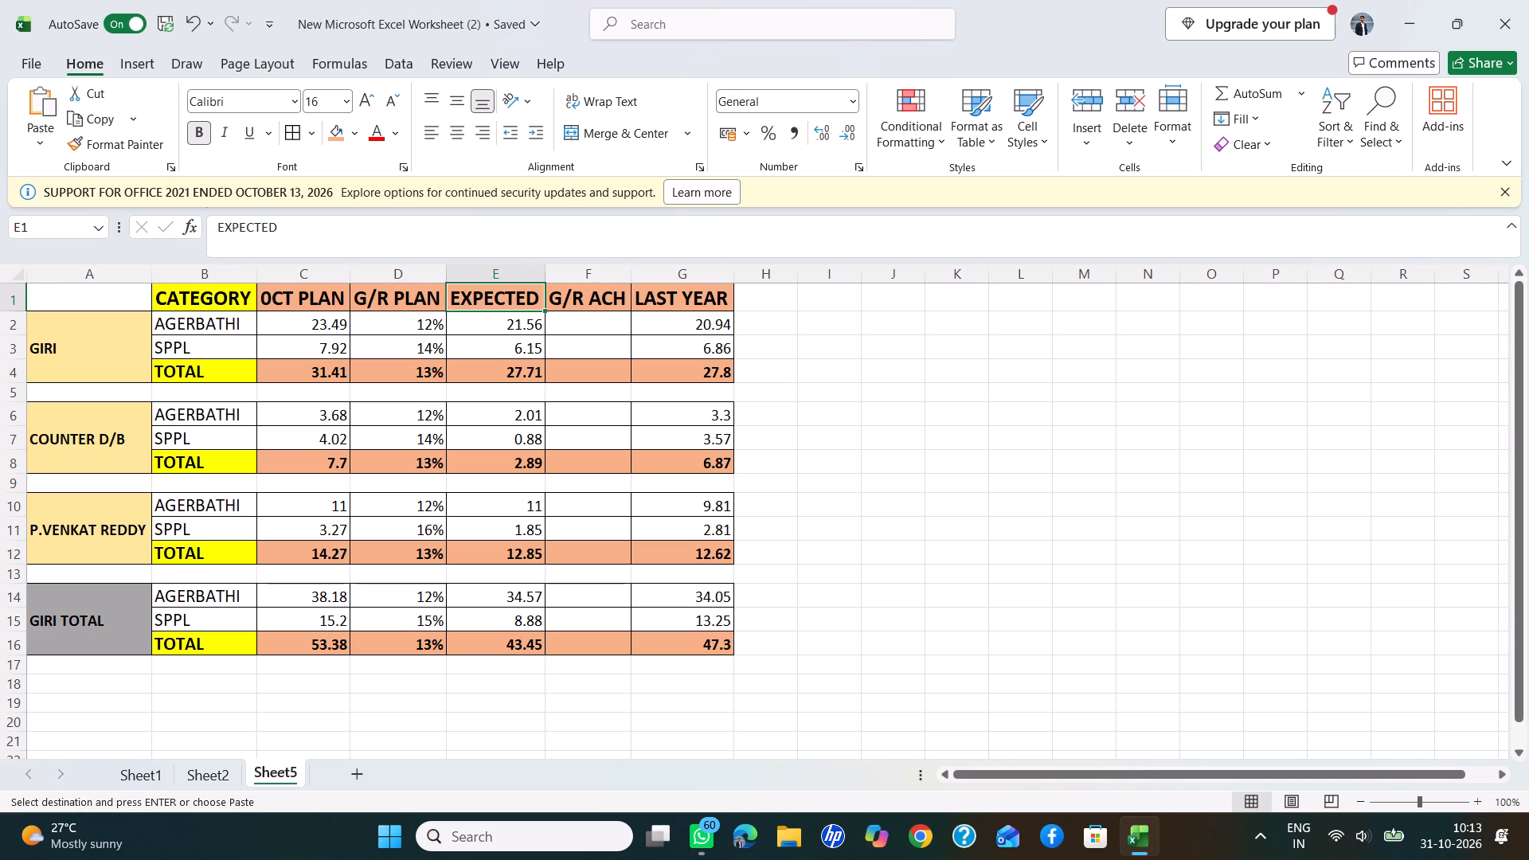
# Return to Sheet2, save the workbook and clear the selection of the copied table.
pyautogui.click(198, 783)
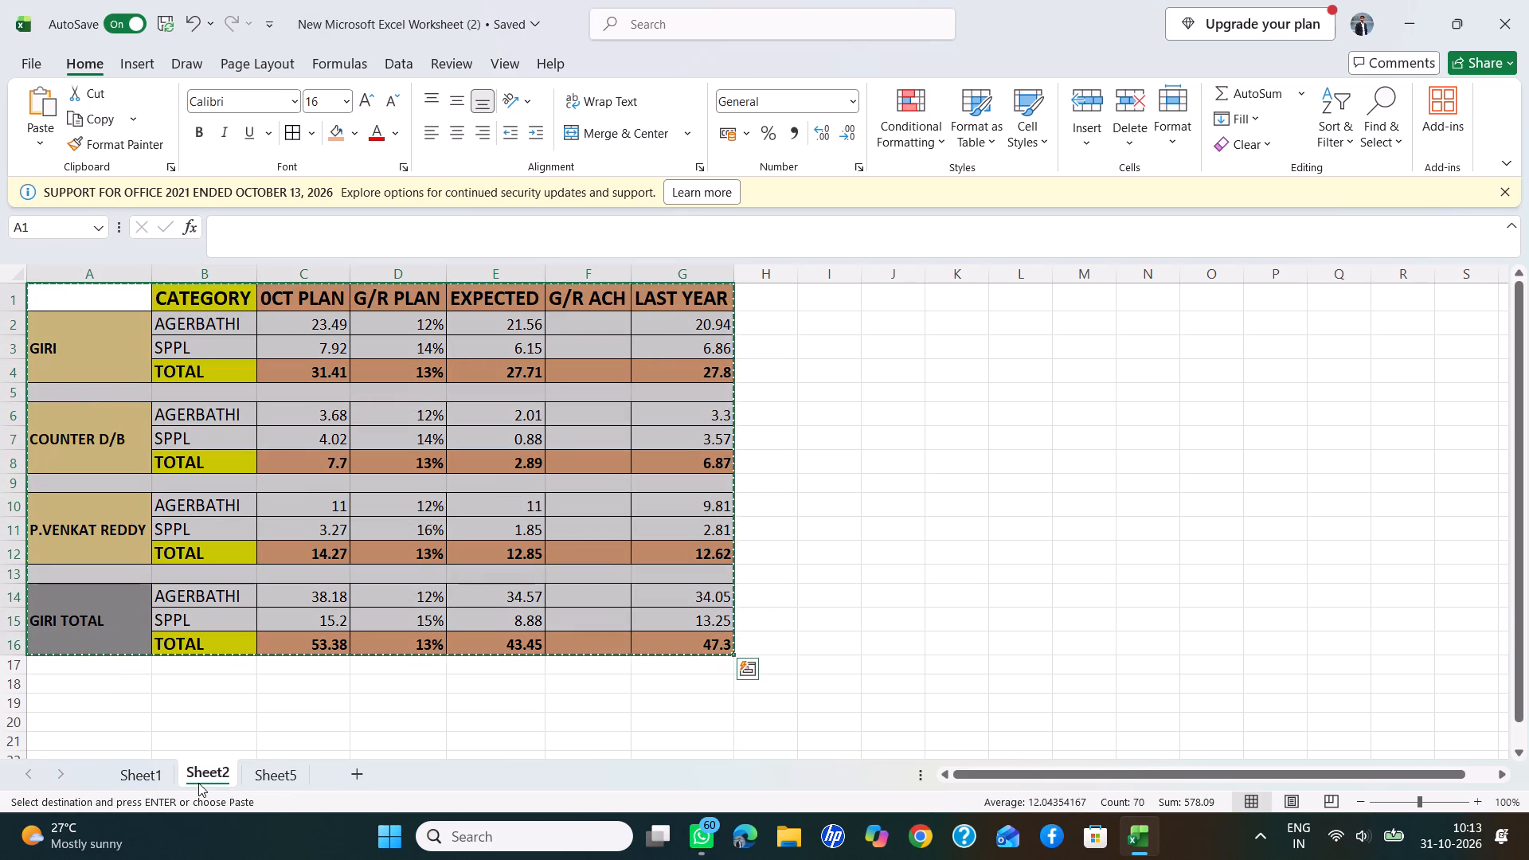
pyautogui.hotkey('ctrl', 's')
pyautogui.click(396, 645)
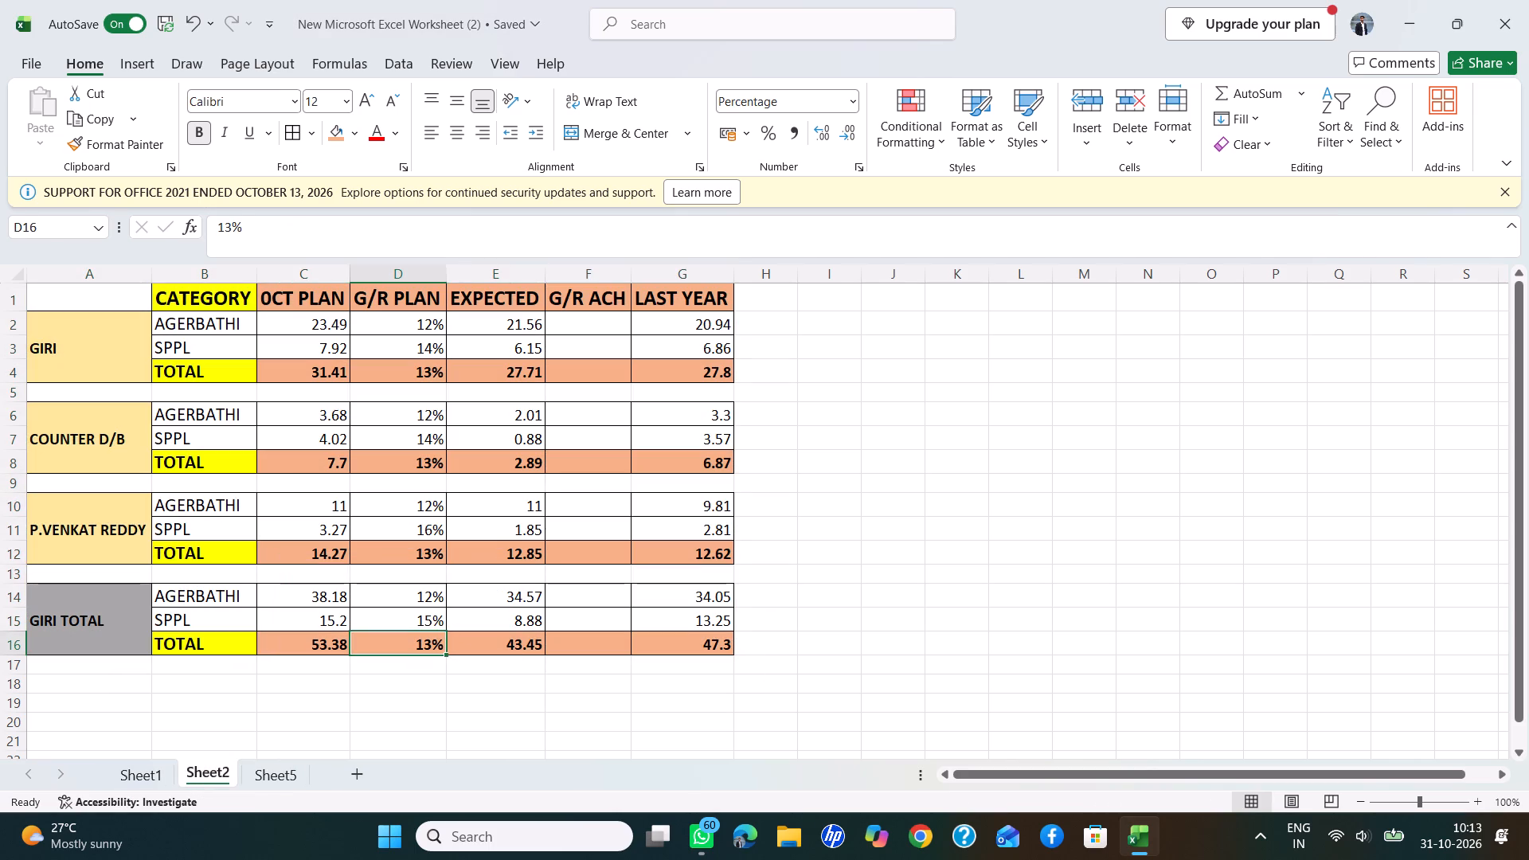
# Delete the entire G/R PLAN column from the table copy in Sheet5.
pyautogui.click(274, 775)
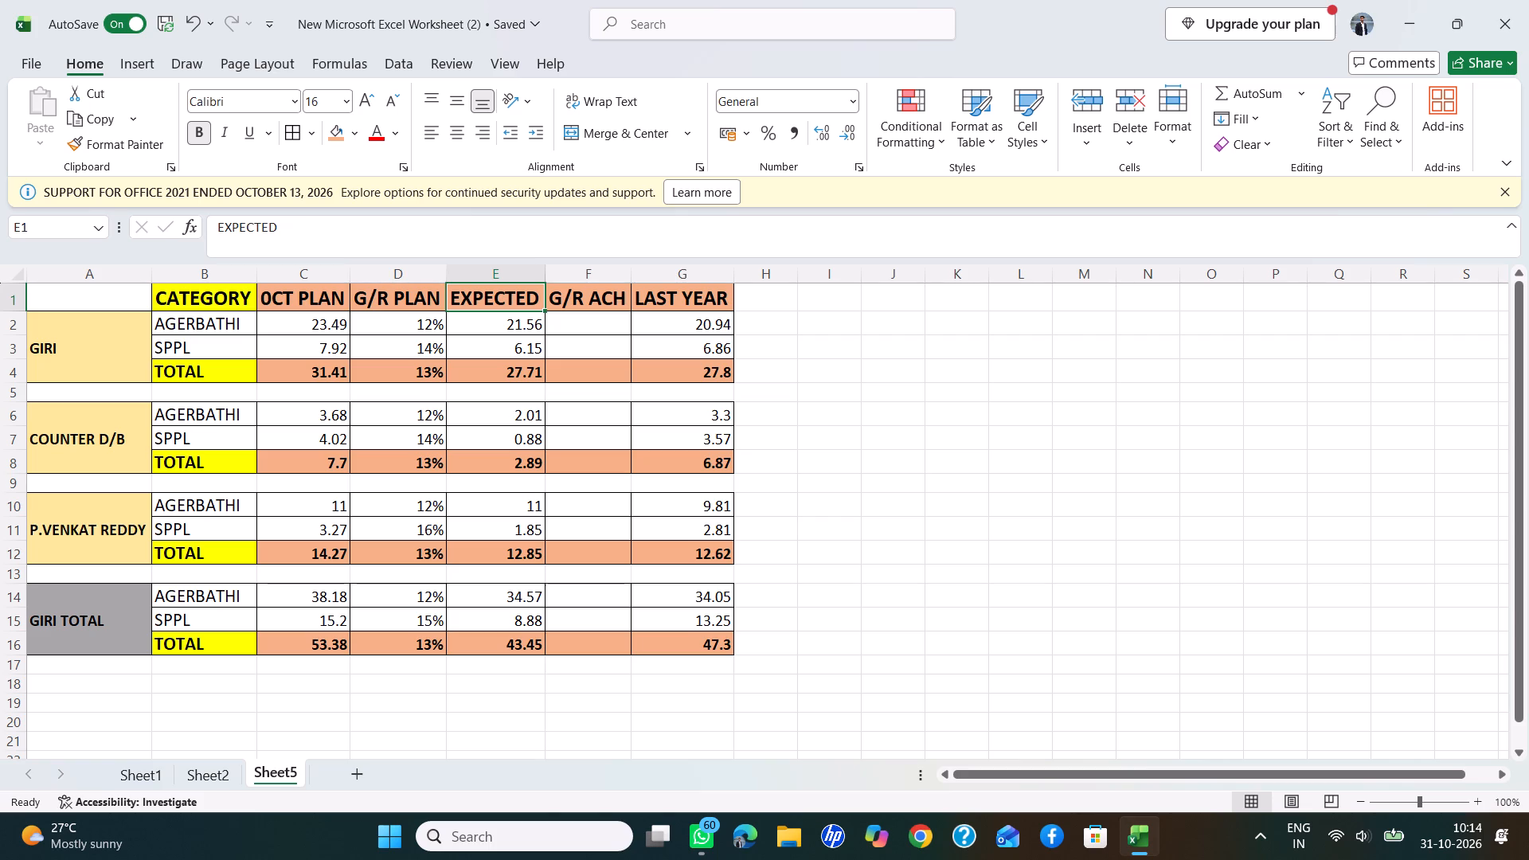
pyautogui.click(406, 265)
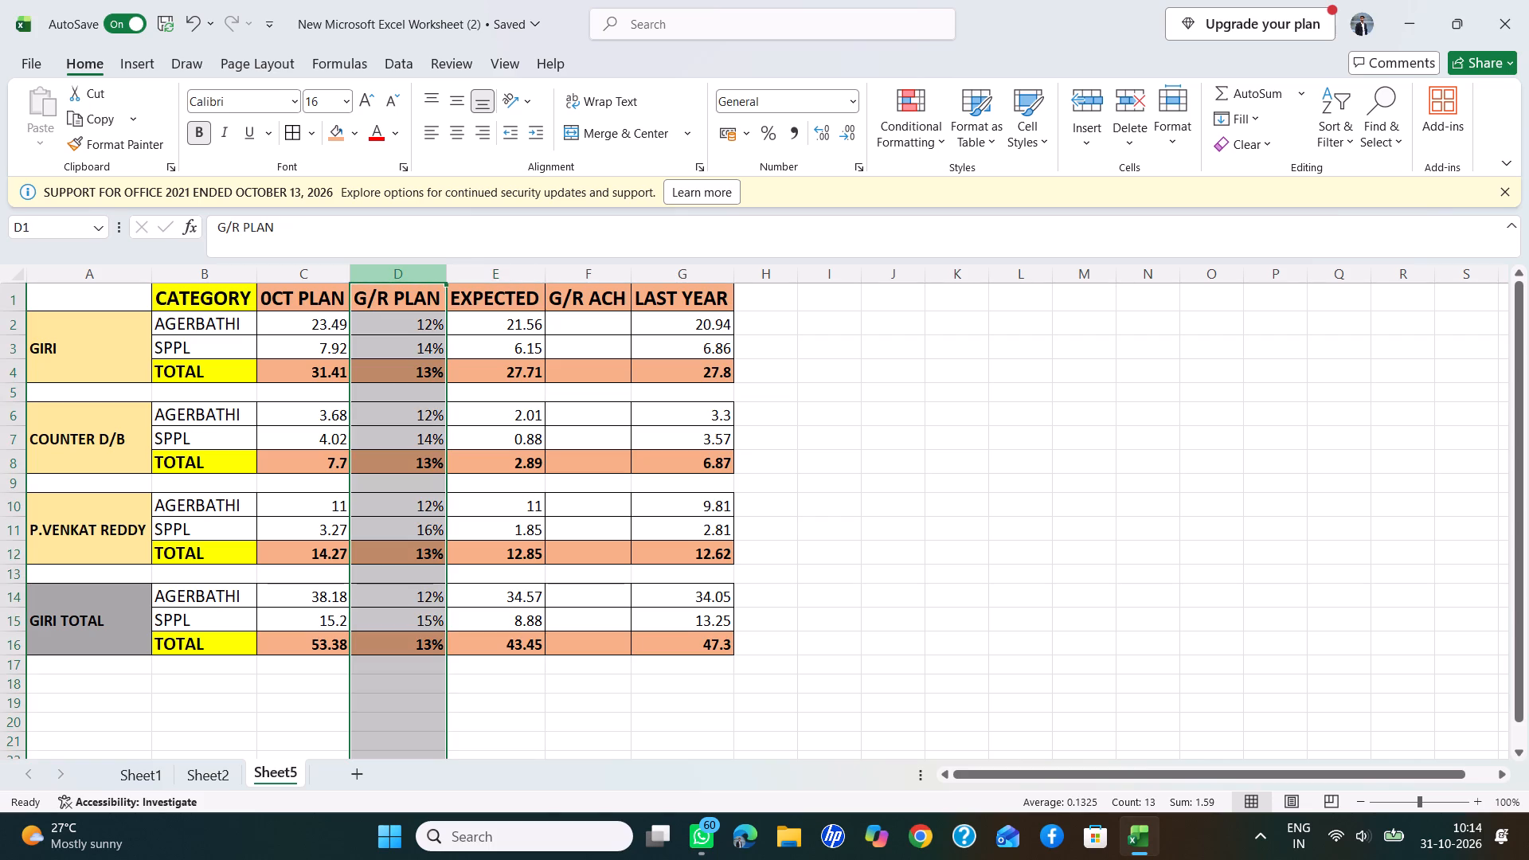
pyautogui.click(406, 265)
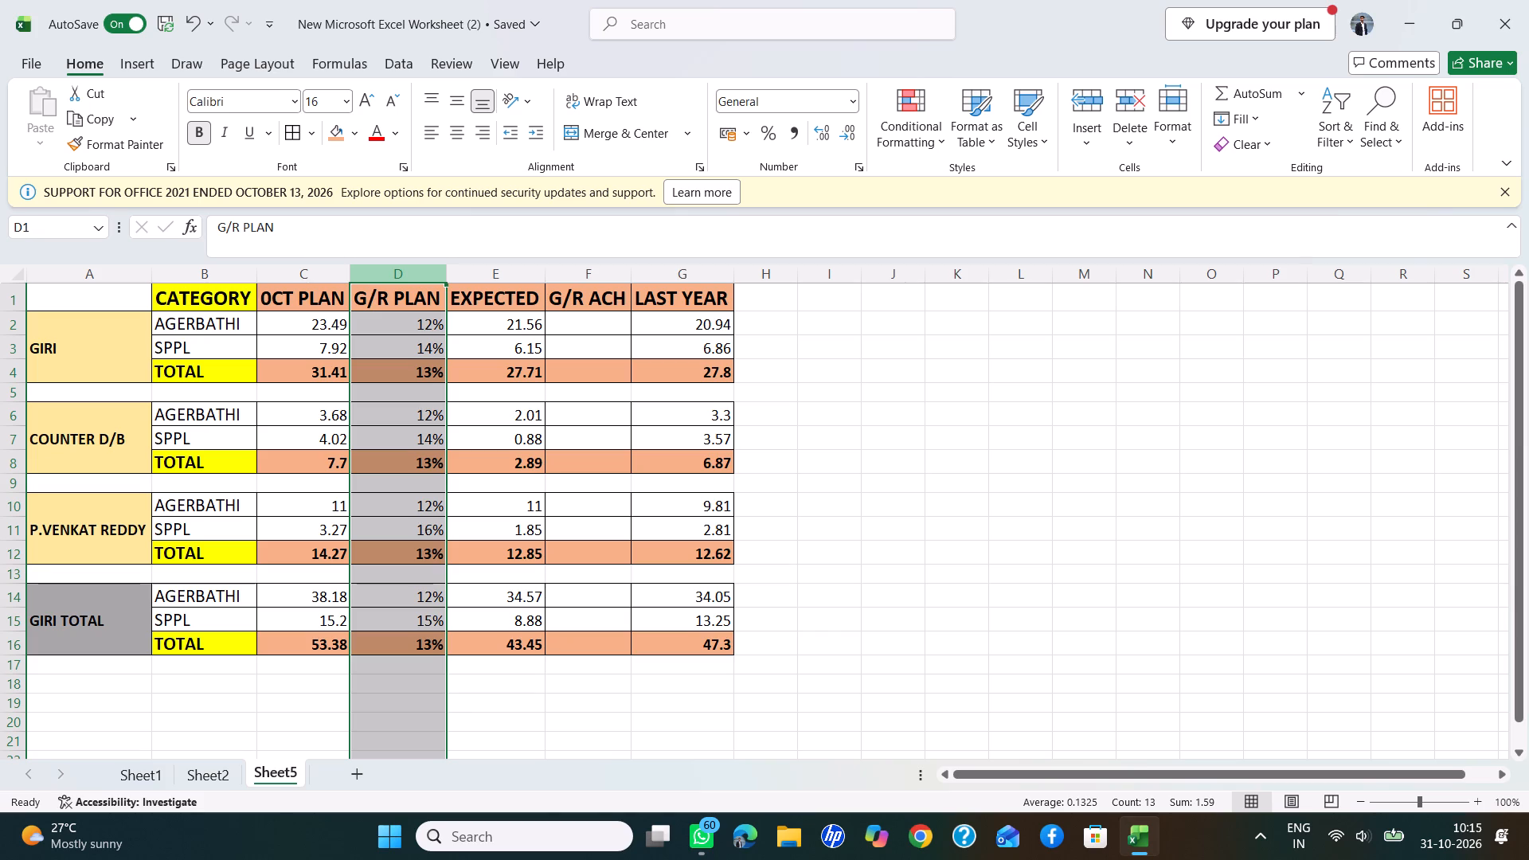
pyautogui.rightClick(416, 269)
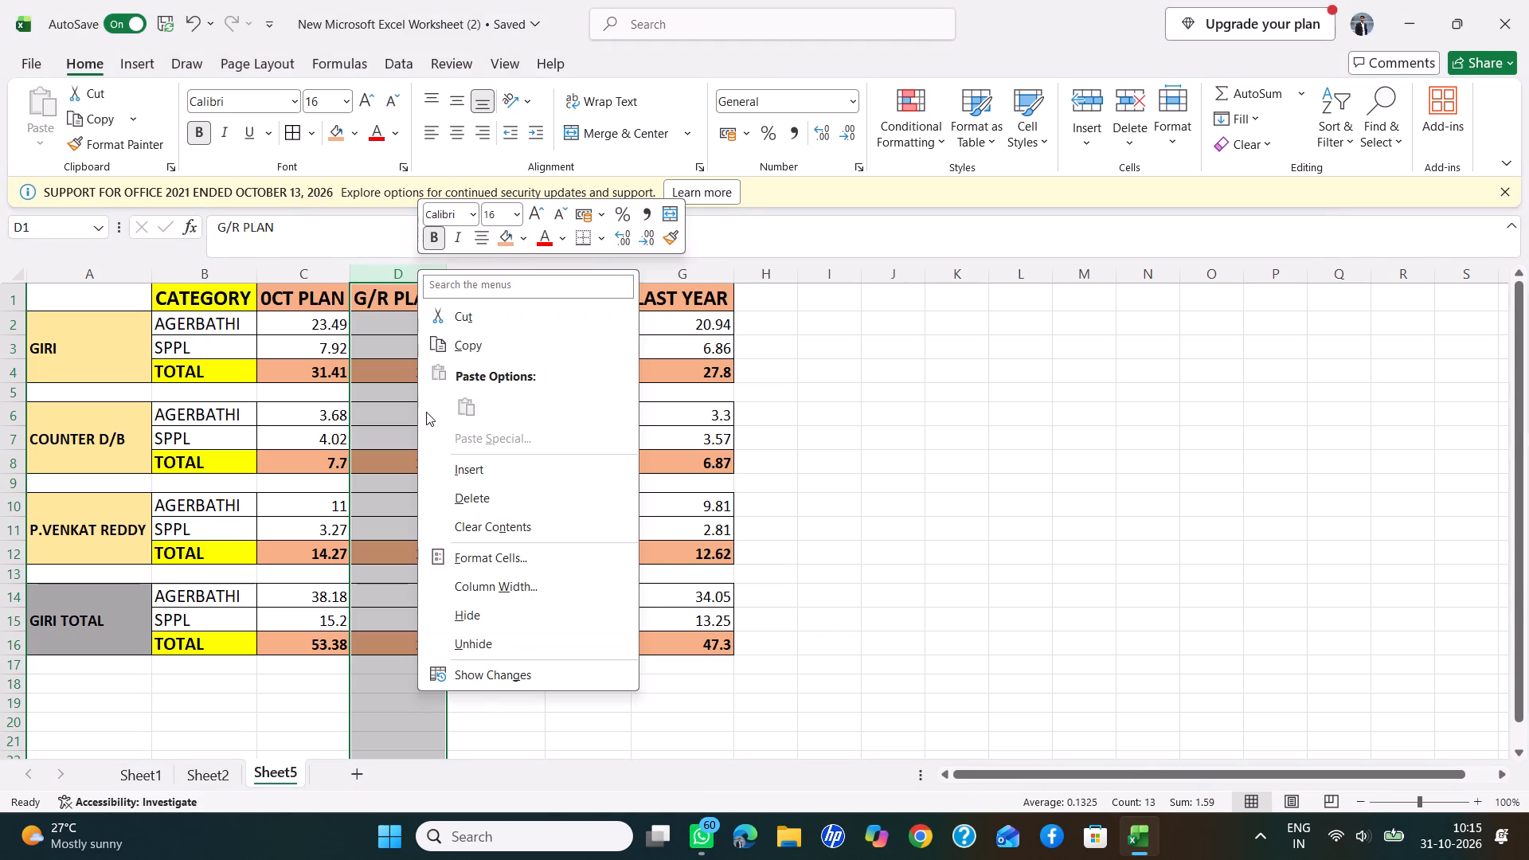
pyautogui.click(459, 500)
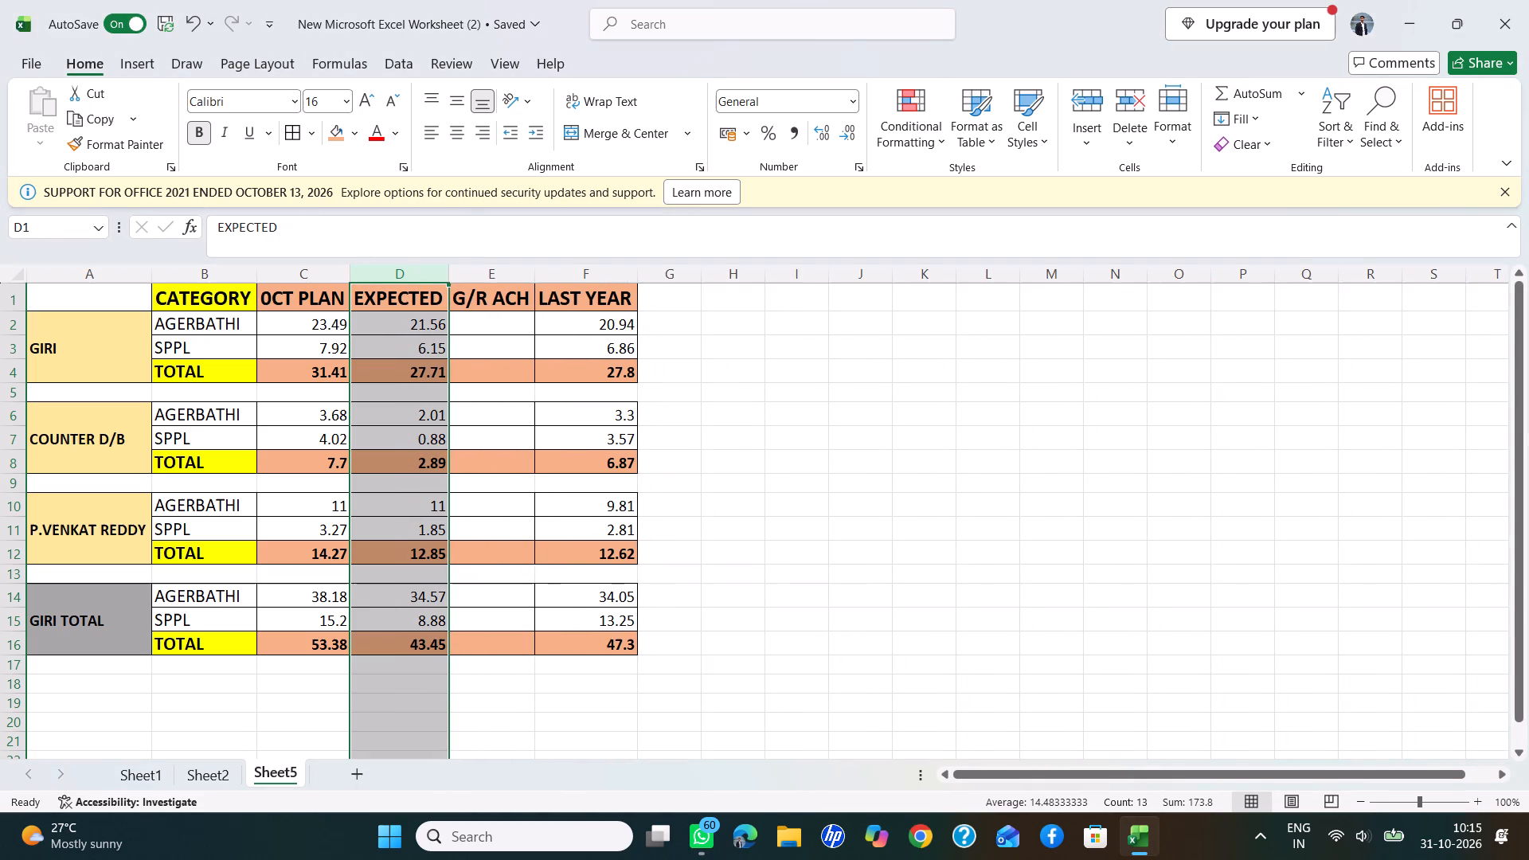
pyautogui.click(416, 421)
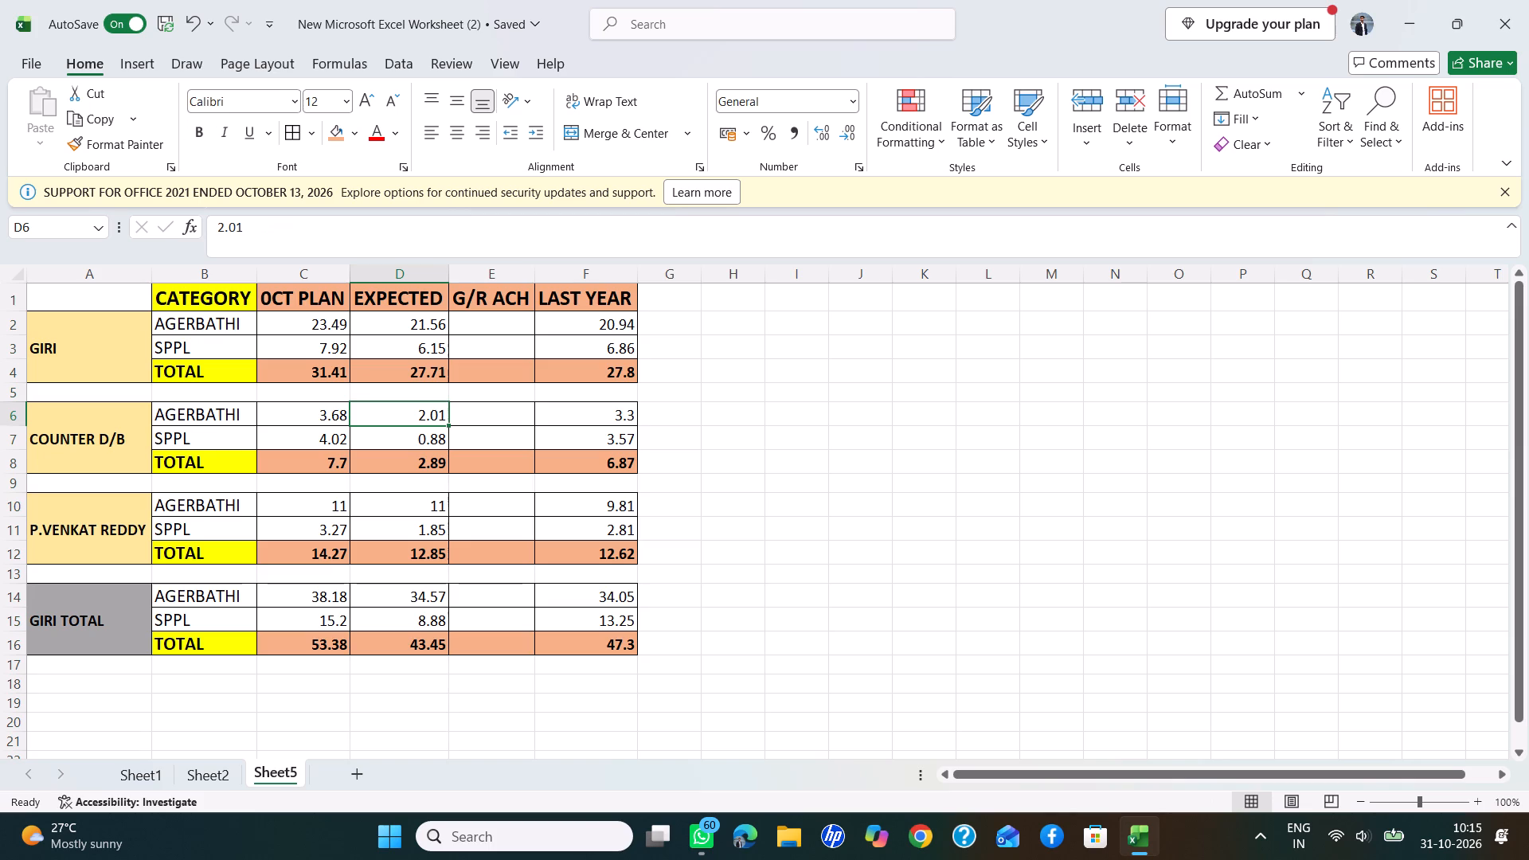
# Insert a blank column between the EXPECTED and G/R ACH columns in Sheet5.
pyautogui.click(495, 276)
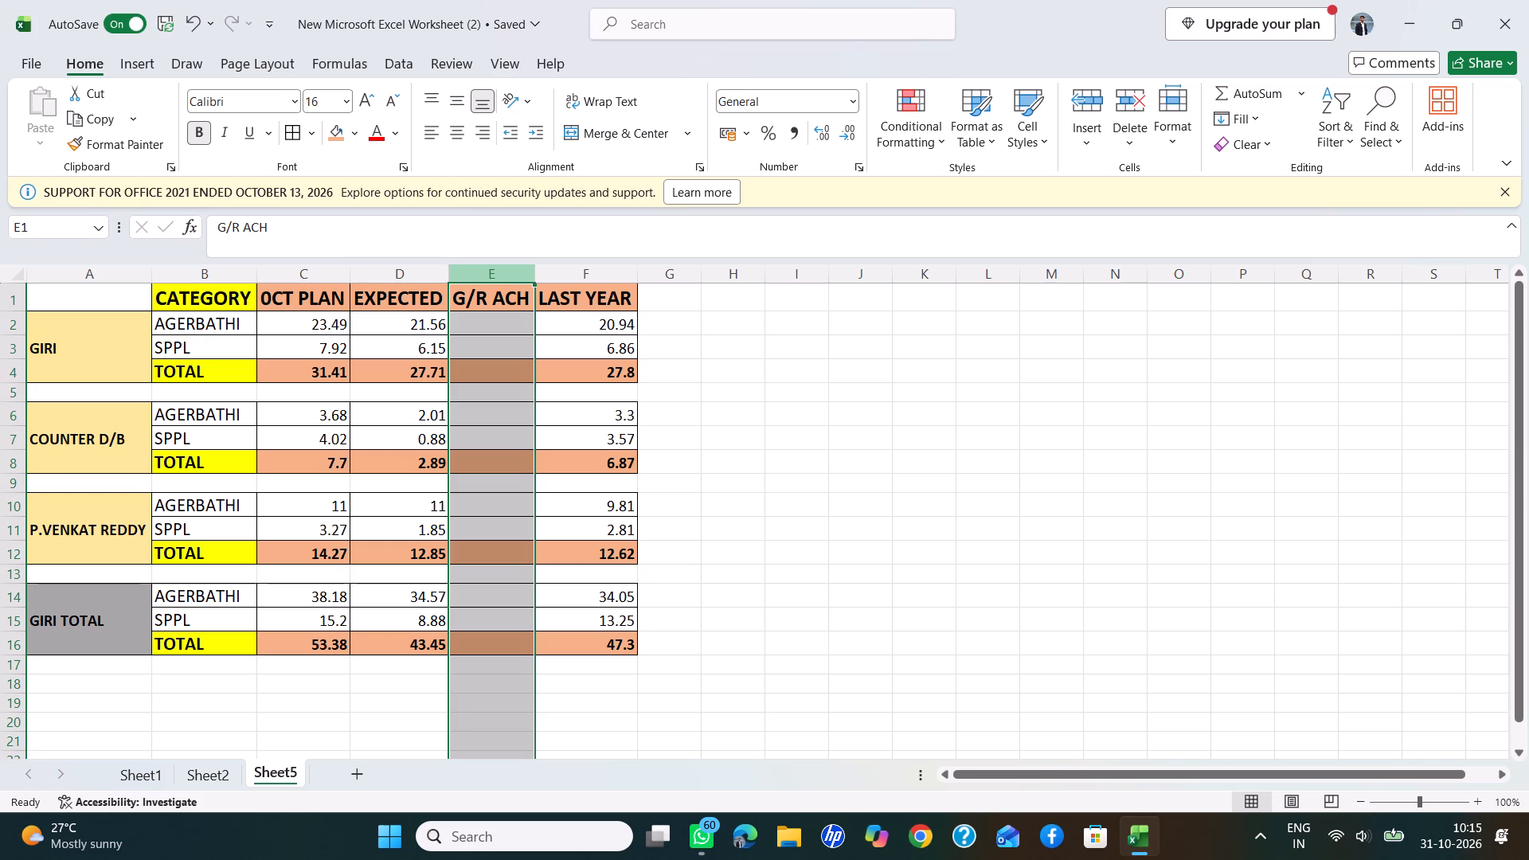
pyautogui.click(495, 279)
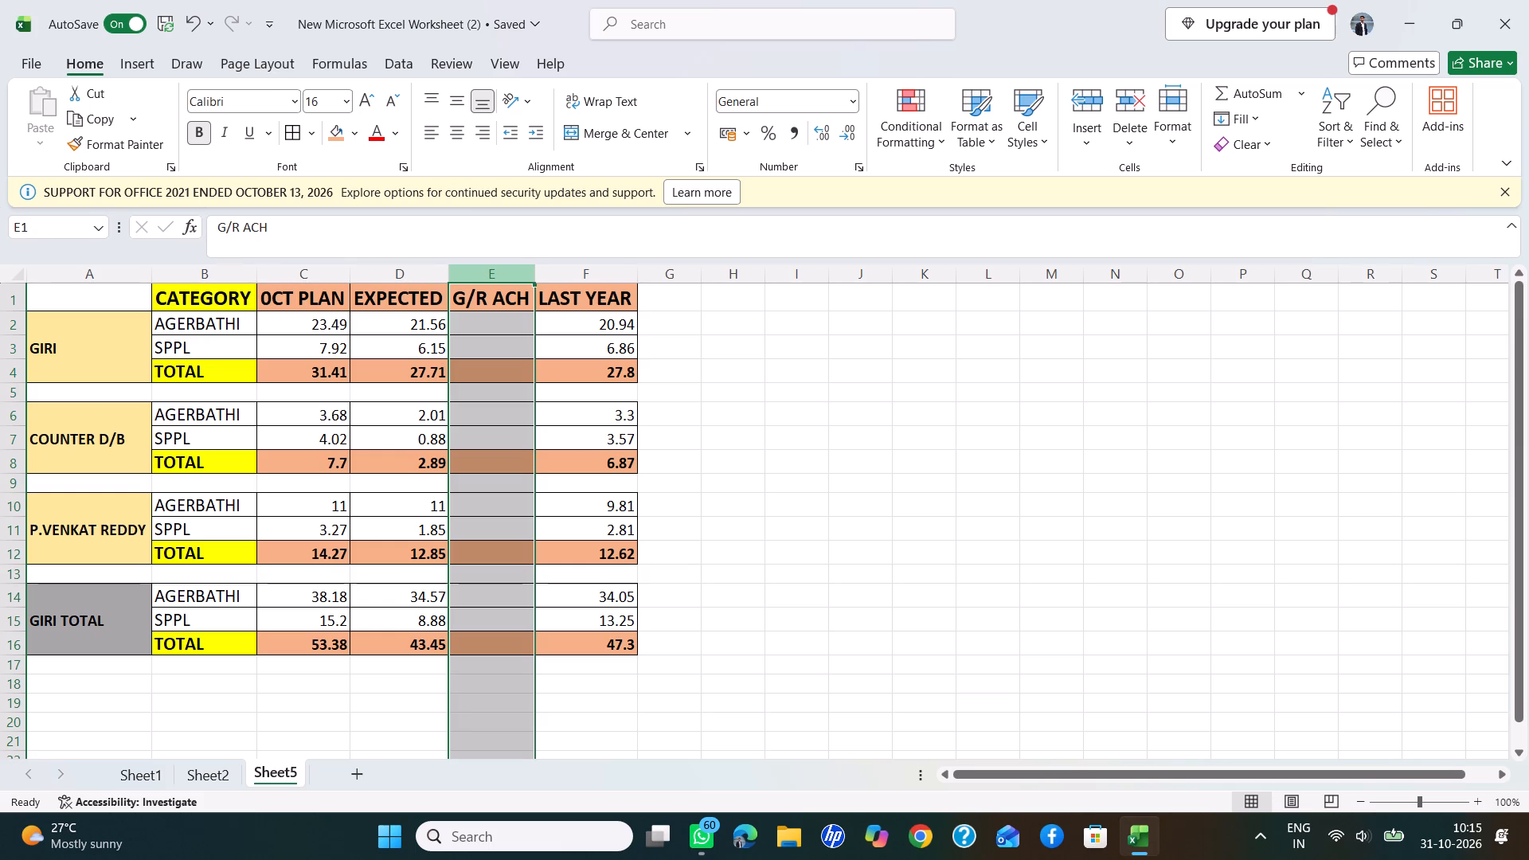
pyautogui.rightClick(495, 279)
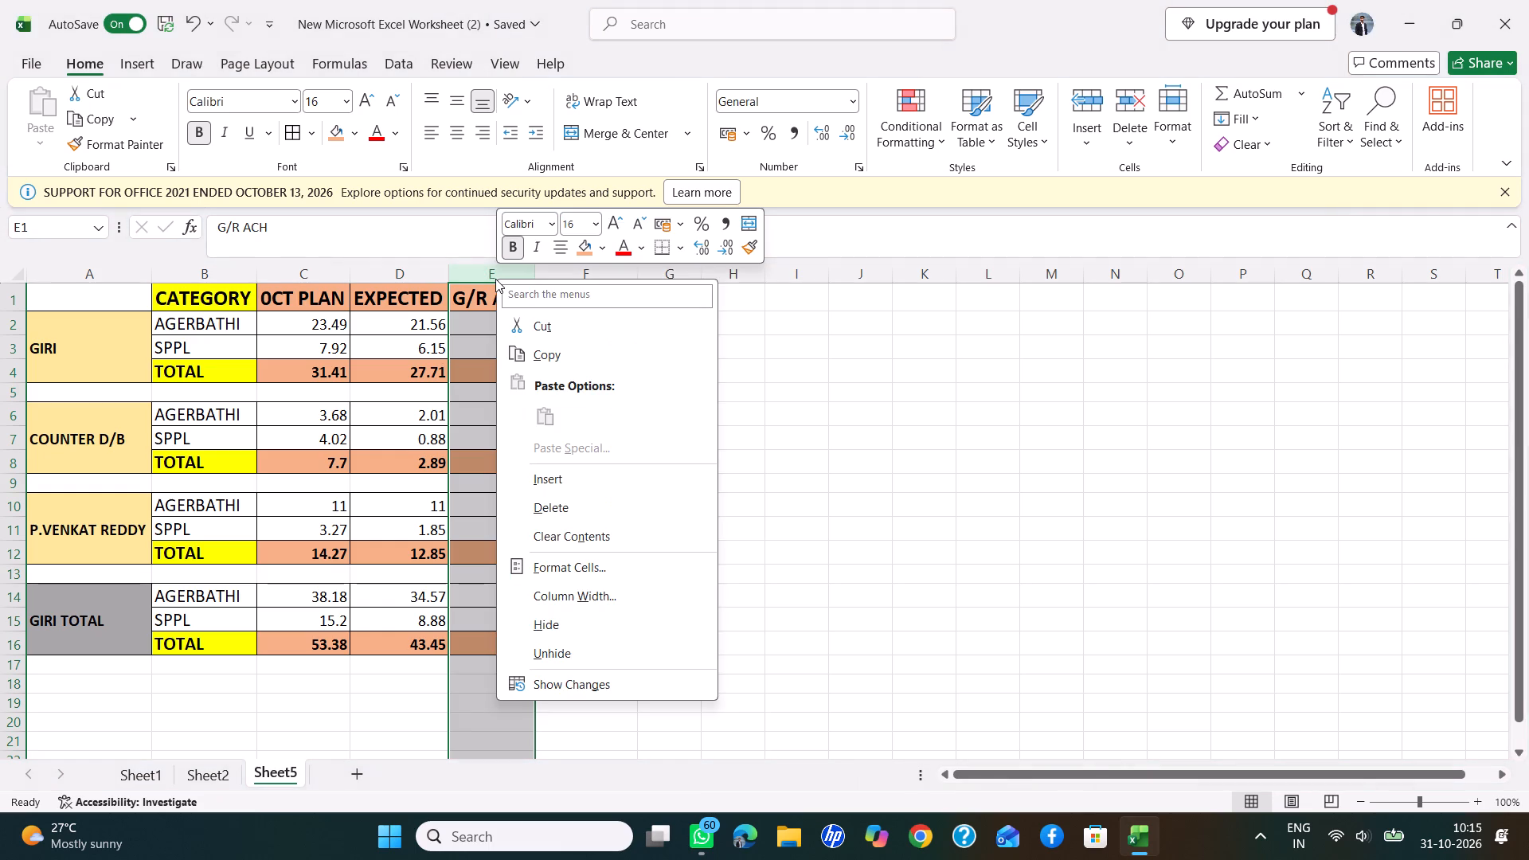
pyautogui.click(530, 481)
pyautogui.click(505, 466)
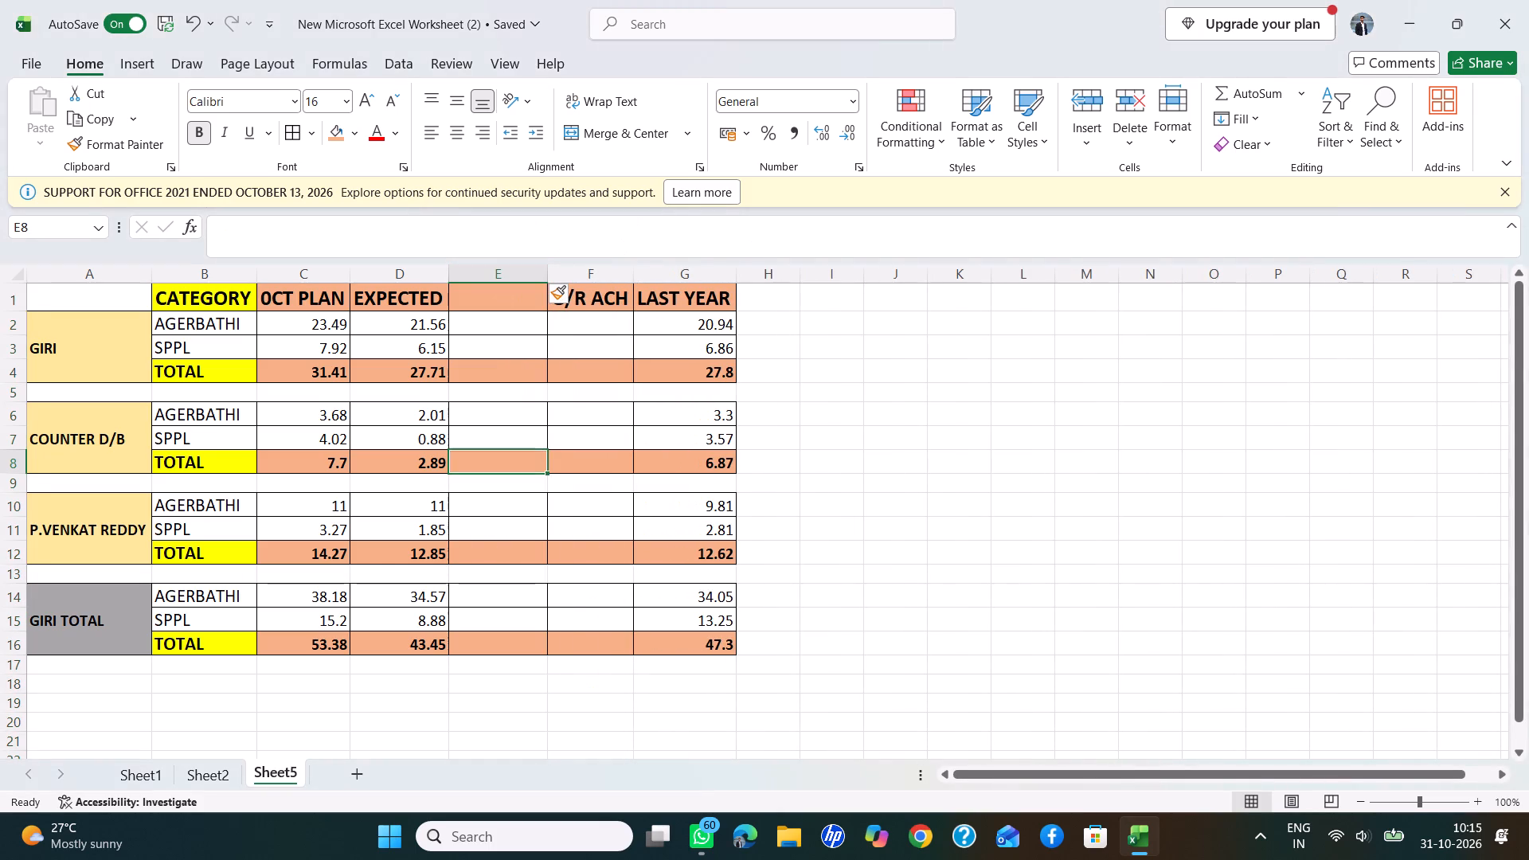
pyautogui.doubleClick(607, 350)
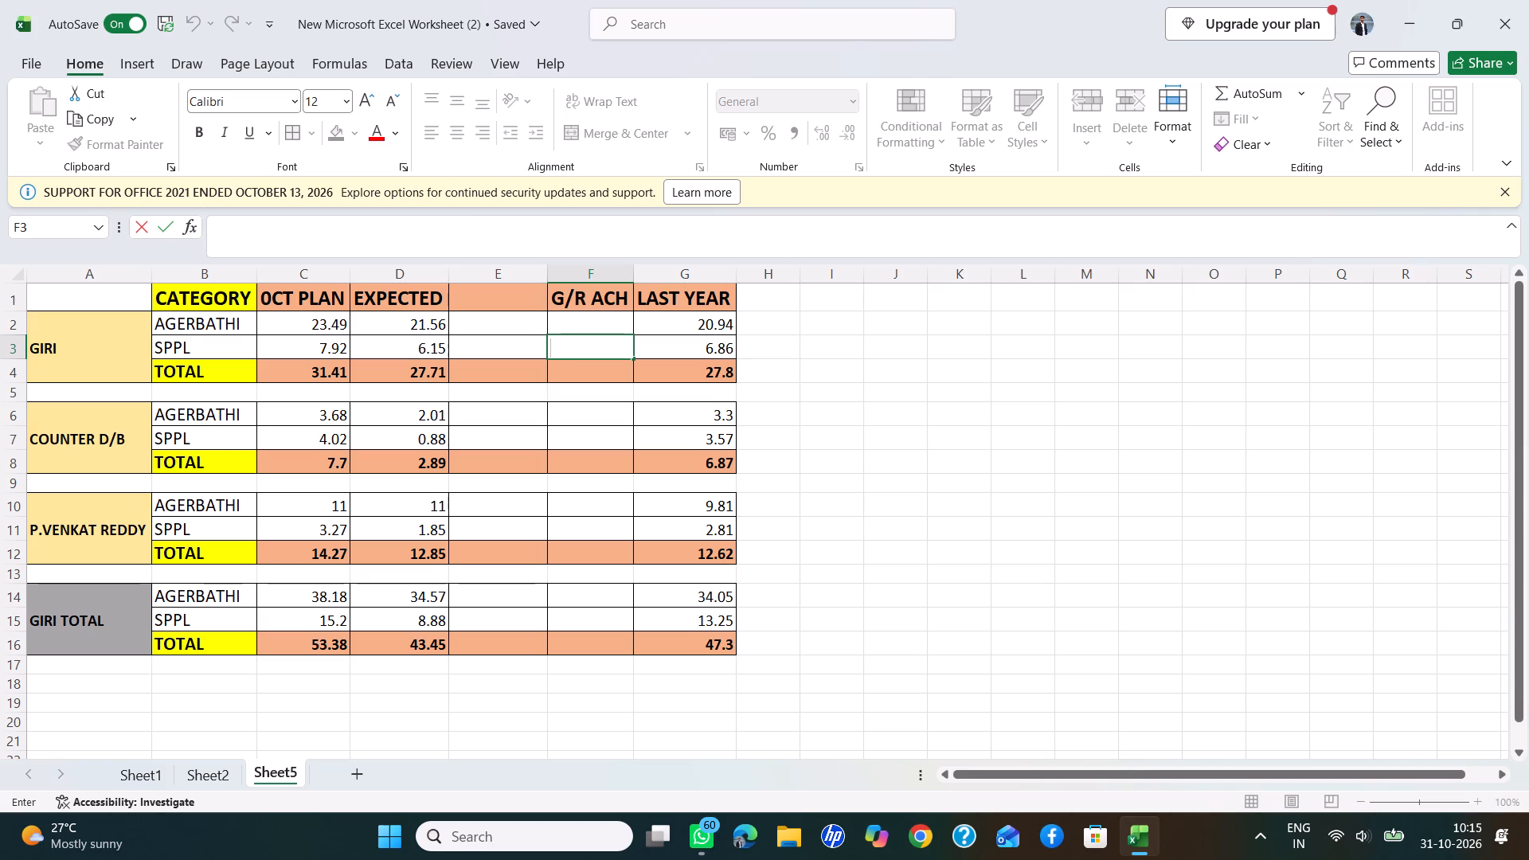
# Enter the heading LANDING NO in cell E1 of the blank column and AutoFit column E to it.
pyautogui.click(497, 299)
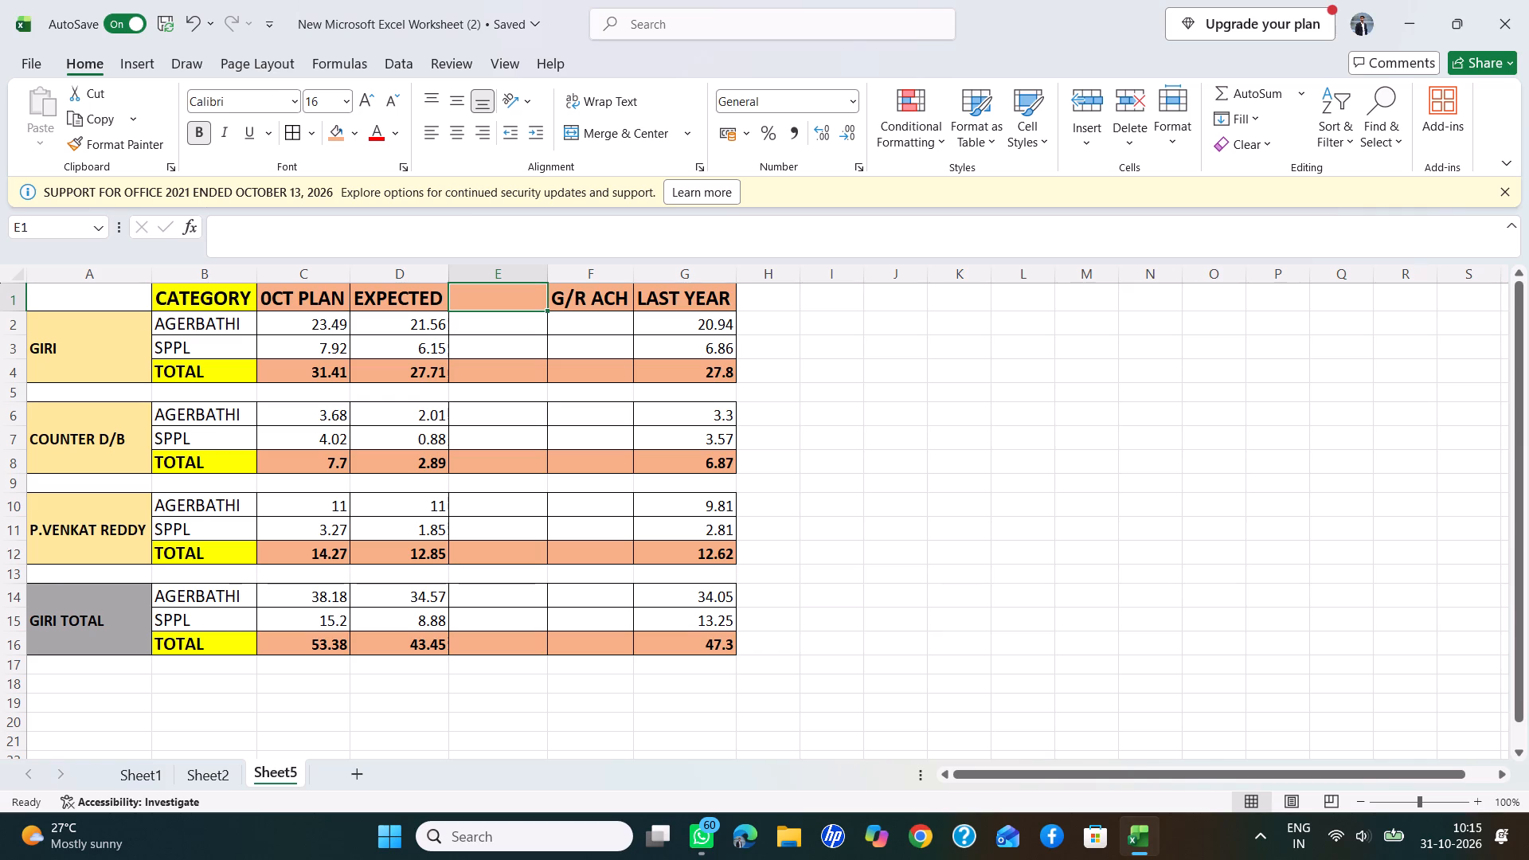
pyautogui.press('l')
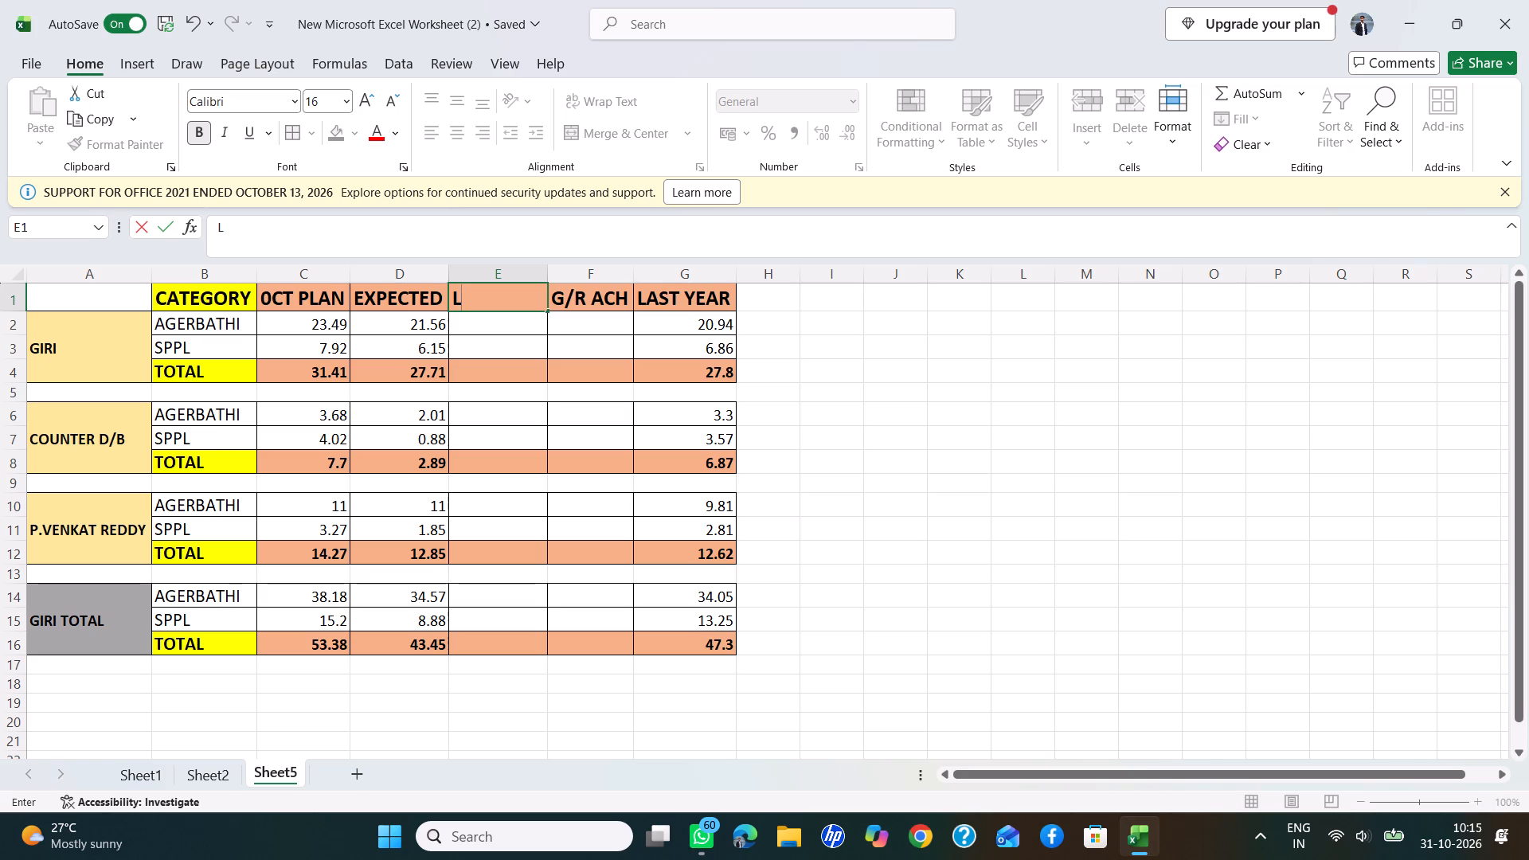
pyautogui.press('a')
pyautogui.press('BackSpace')
pyautogui.press('a')
pyautogui.press('n')
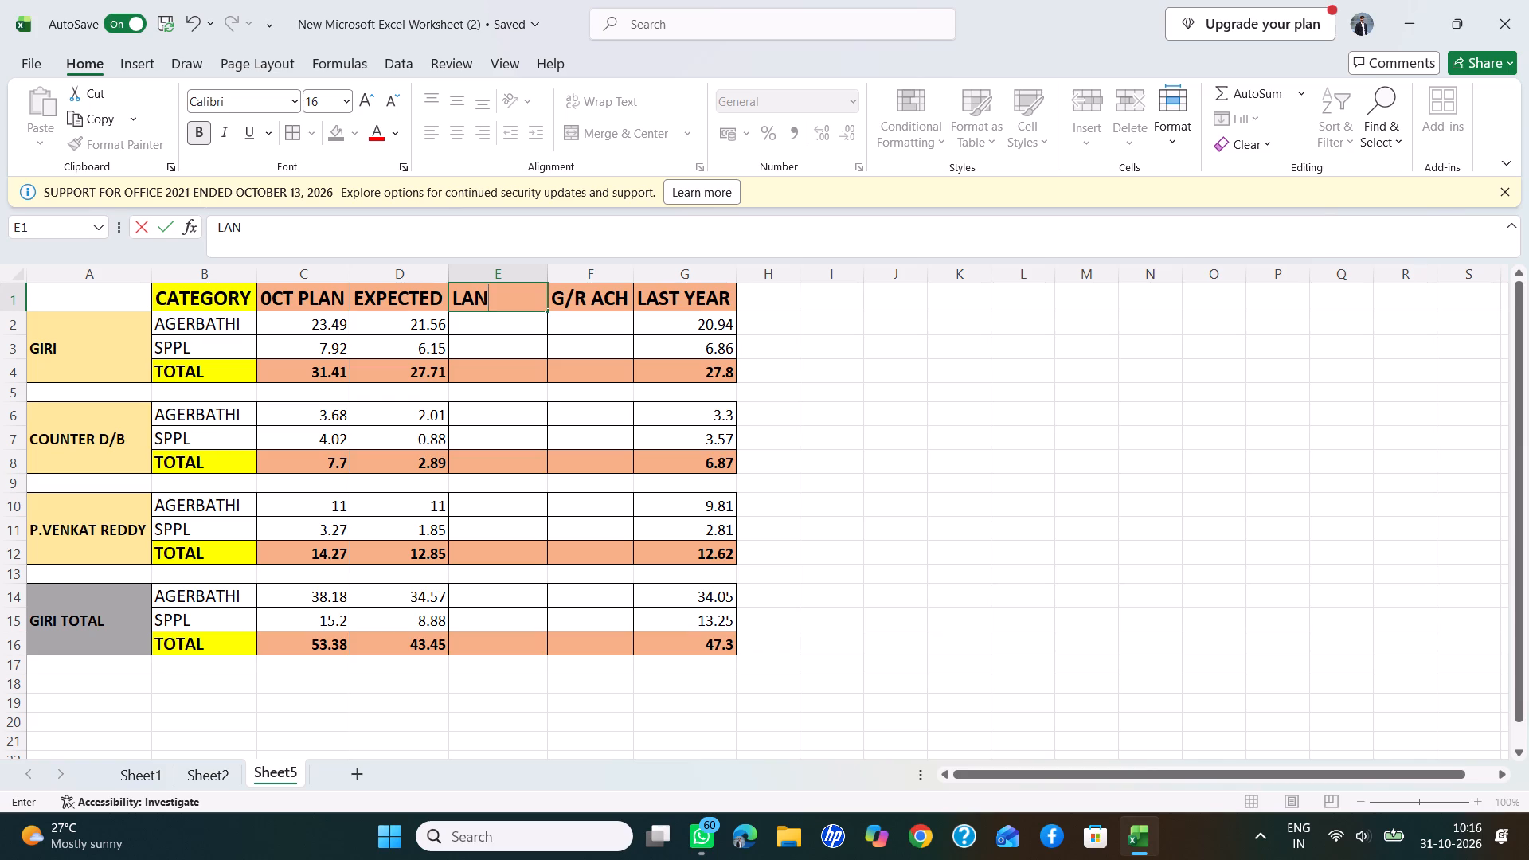
pyautogui.write('DI')
pyautogui.write('NG')
pyautogui.press('space')
pyautogui.write('NO')
pyautogui.click(529, 345)
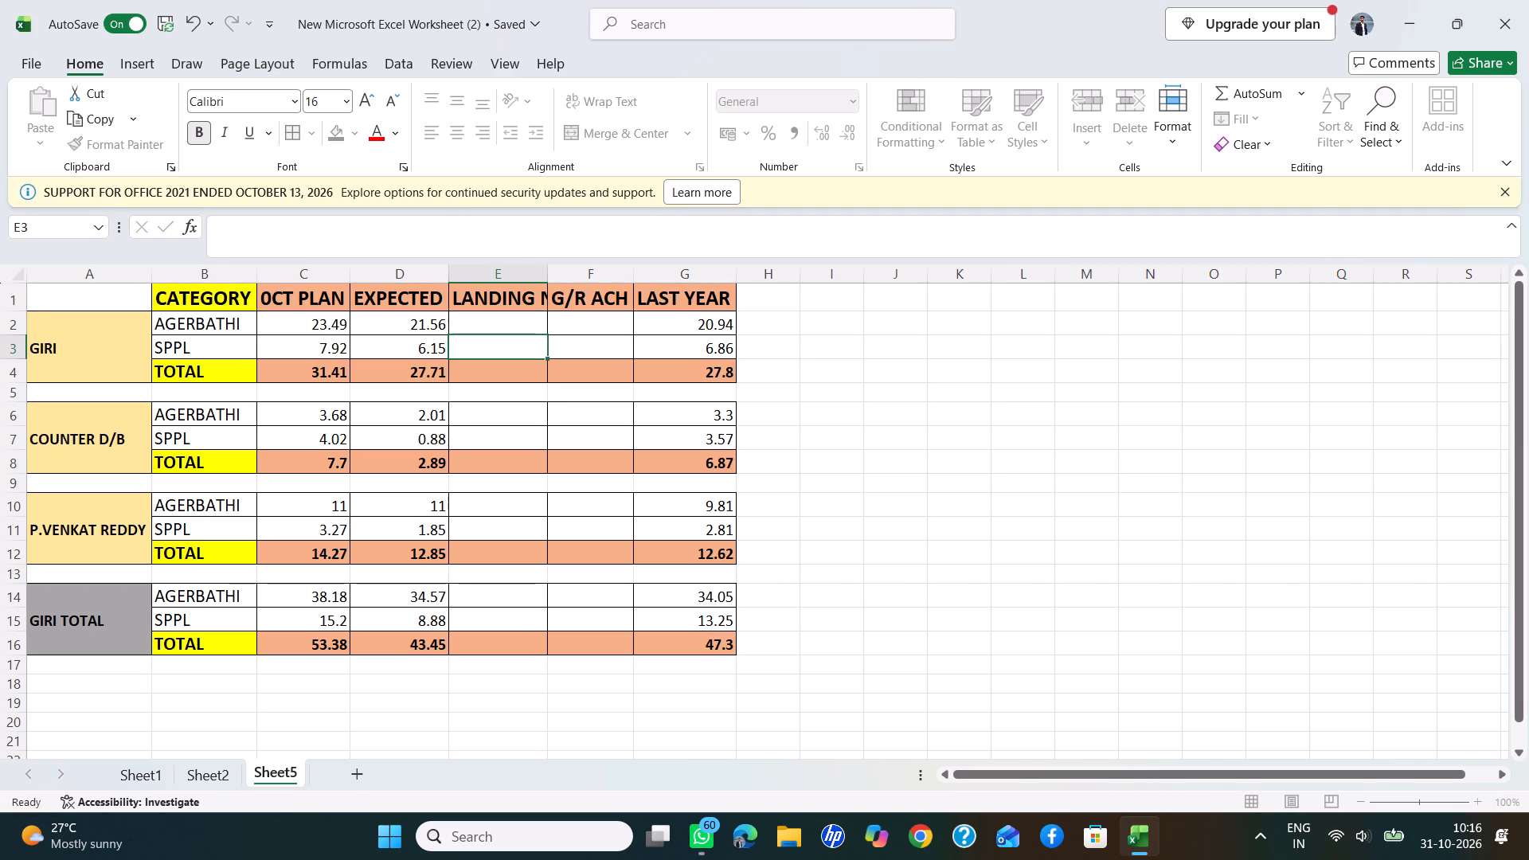
pyautogui.doubleClick(543, 266)
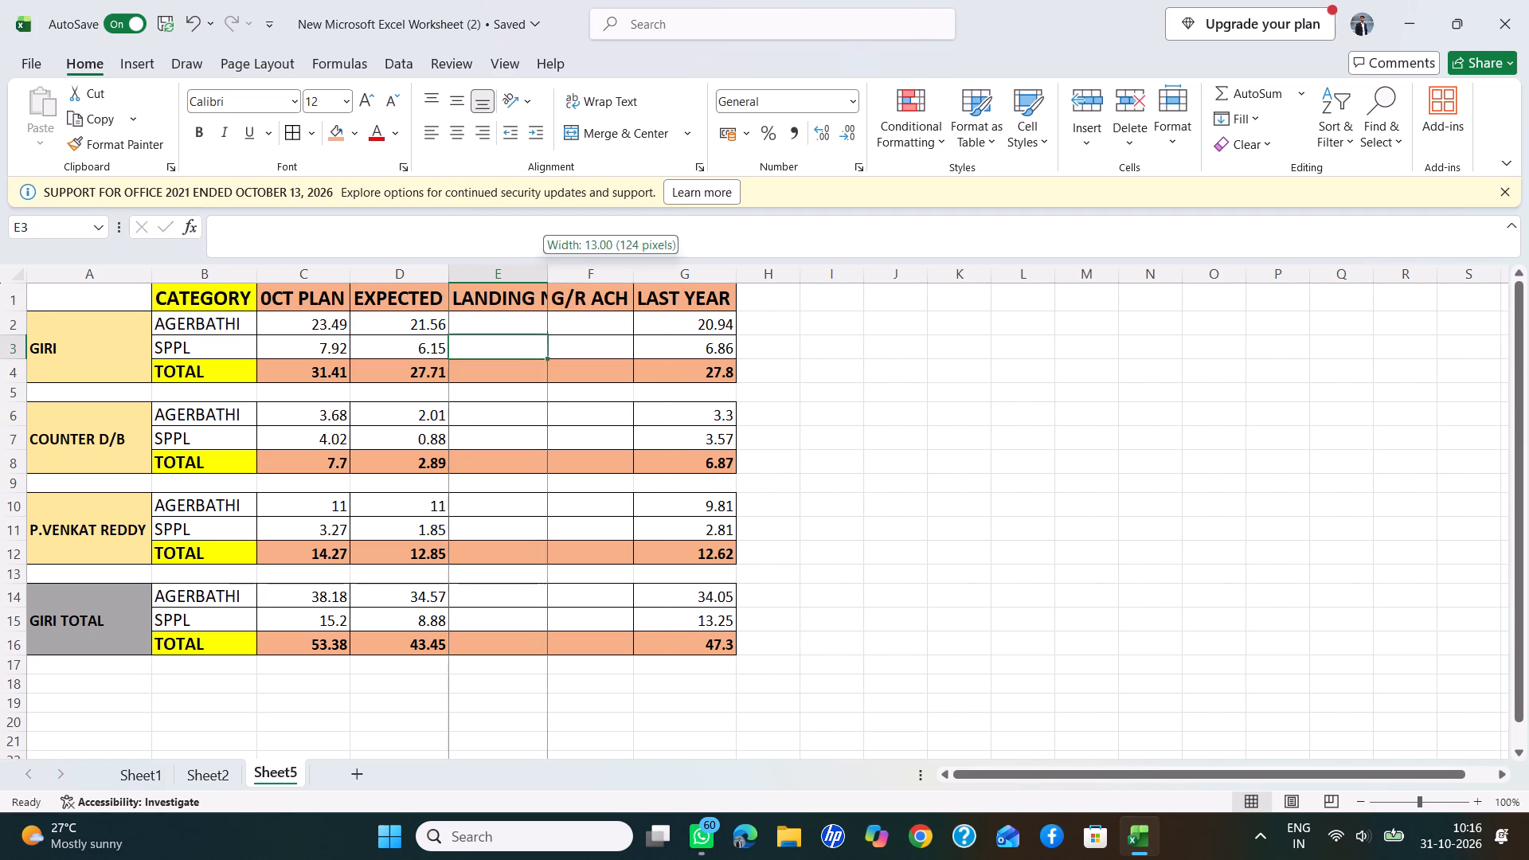
# Save the workbook with the revised Sheet5 table.
pyautogui.click(620, 324)
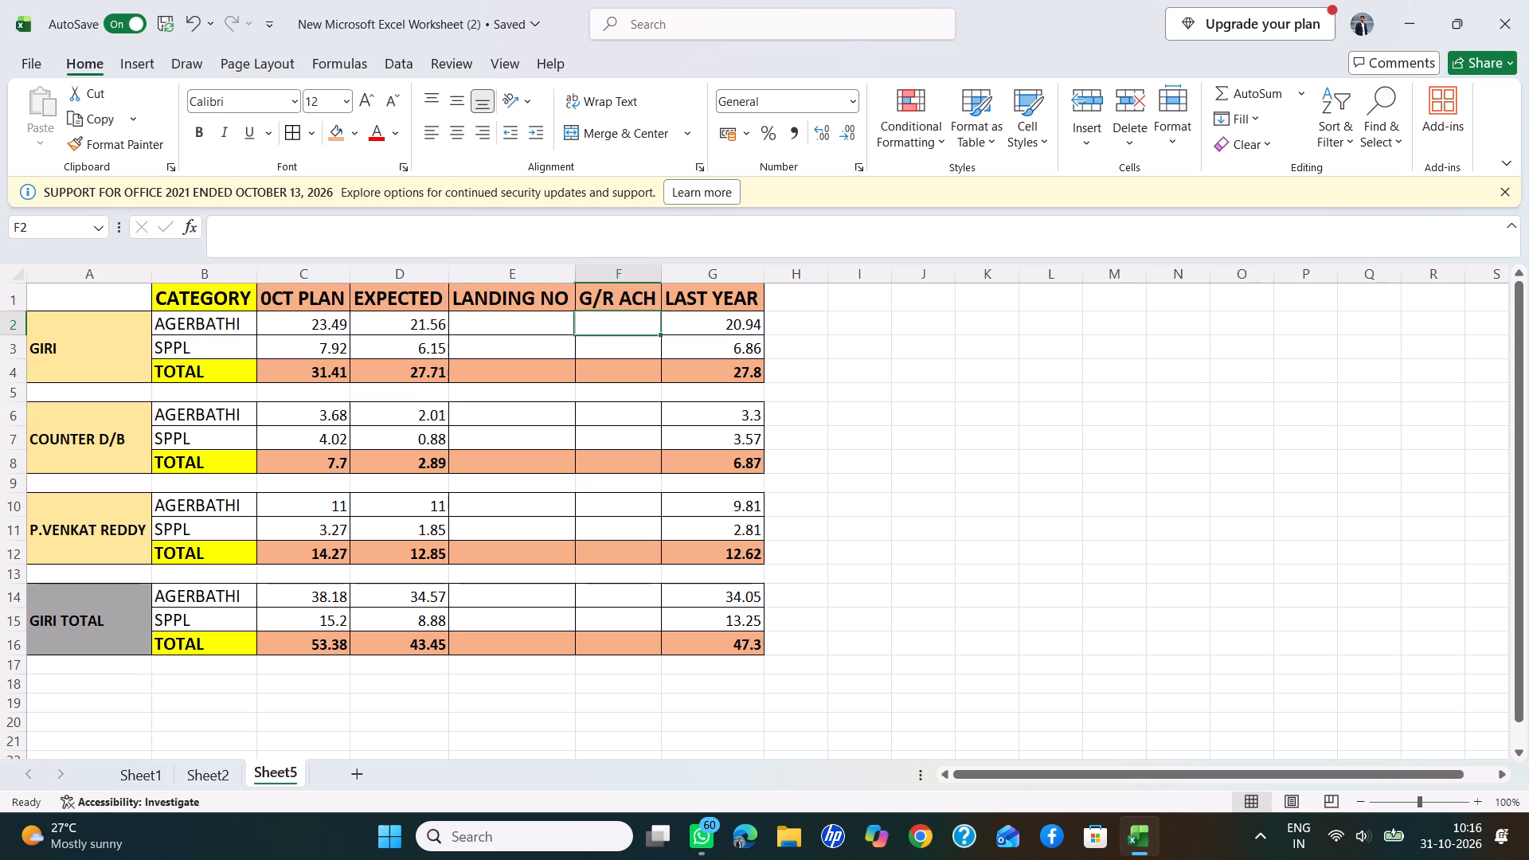
pyautogui.hotkey('ctrl', 's')
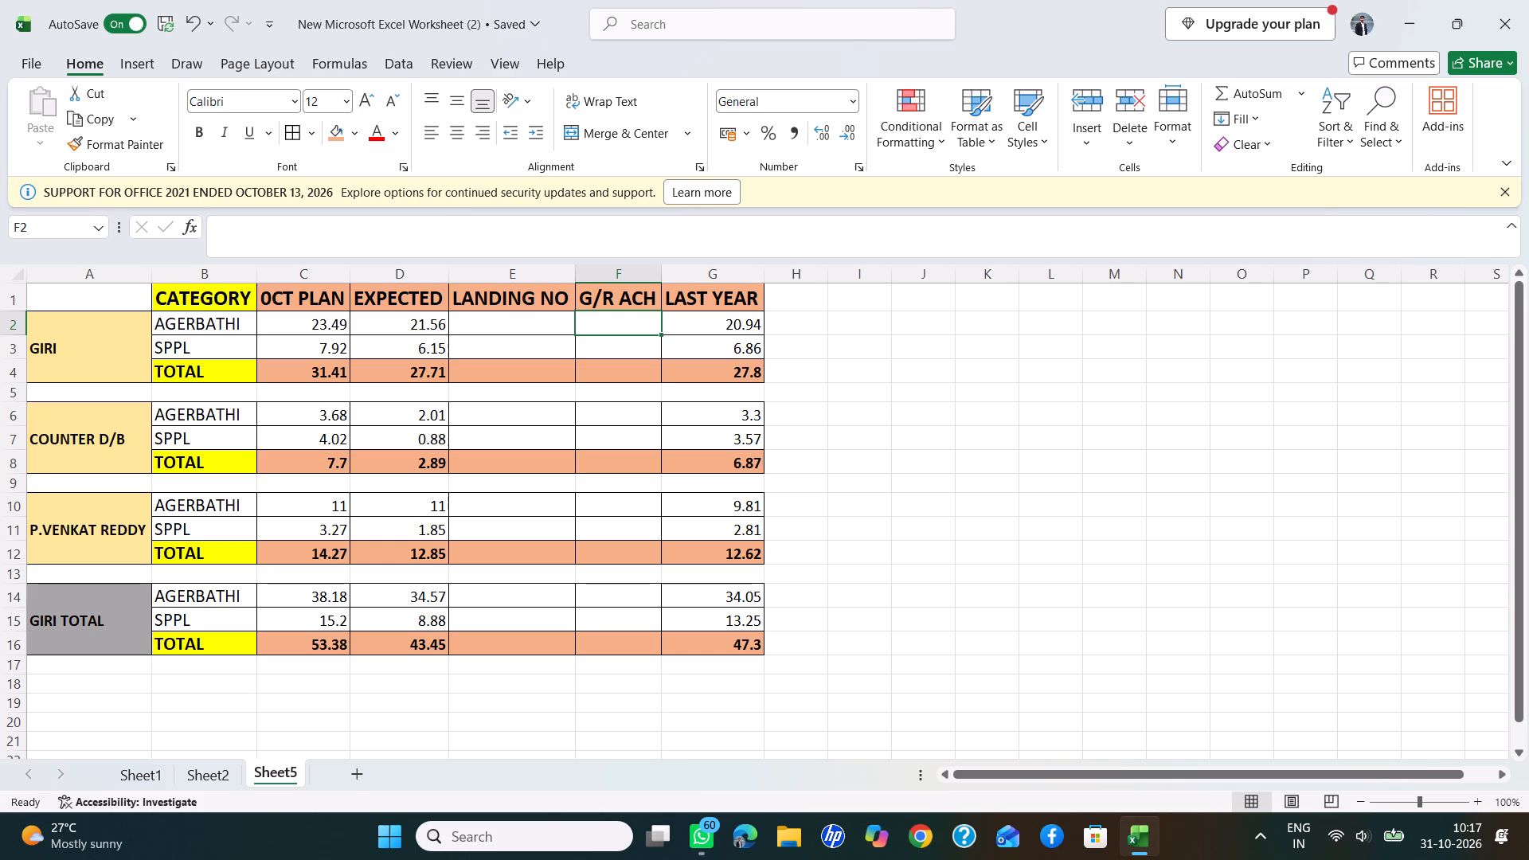
pyautogui.hotkey('ctrl', 's')
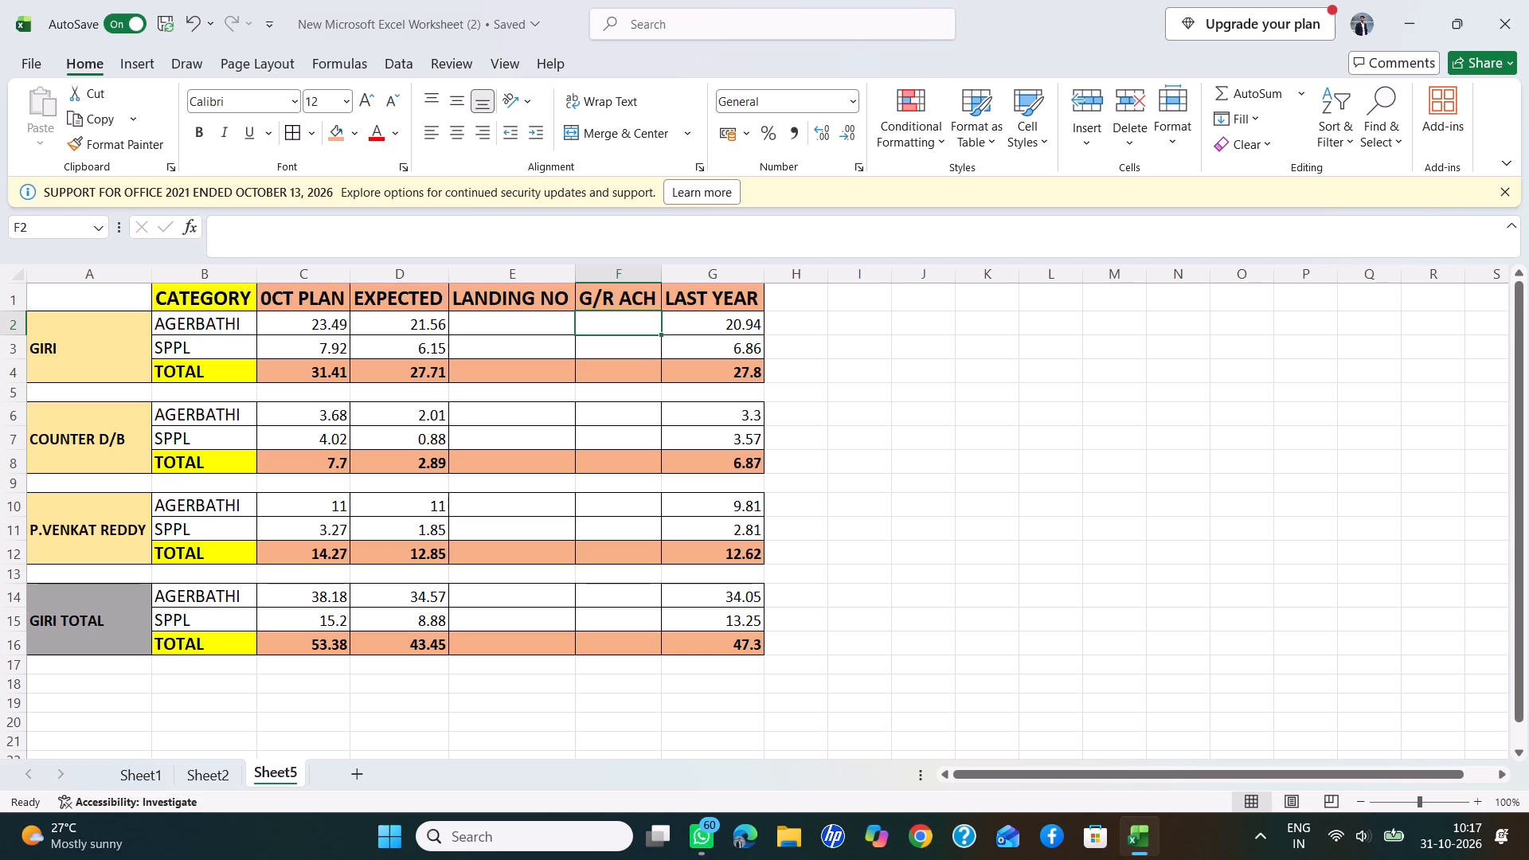